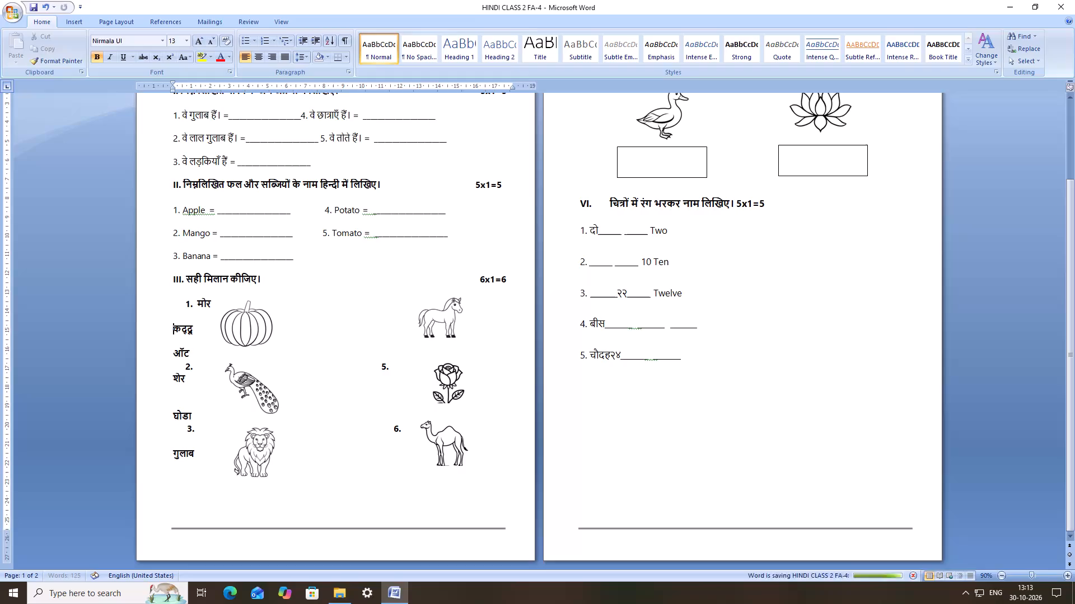
Shift the word कद्दू in section III to the middle column between the two sets of pictures using spaces.
key("space")
key("space")
key("space")
key("space")
key("space")
key("space")
key("space")
key("space")
key("space")
key("space")
key("space")
key("space")
key("space")
key("space")
key("space")
key("space")
key("space")
key("space")
key("space")
key("space")
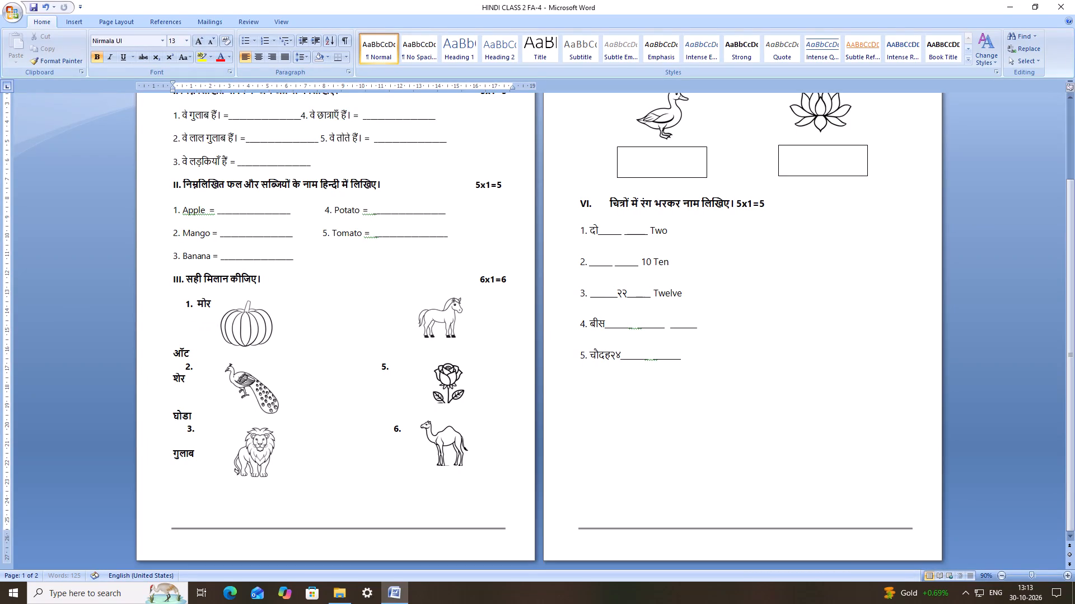
Indent the word ऑट with spaces so it lines up under कद्दू in the middle column.
left_click(172, 355)
key("space")
key("space")
key("space")
key("space")
key("space")
key("space")
key("space")
key("space")
key("space")
key("space")
key("space")
key("space")
key("space")
key("space")
key("space")
key("space")
key("space")
key("space")
key("space")
key("space")
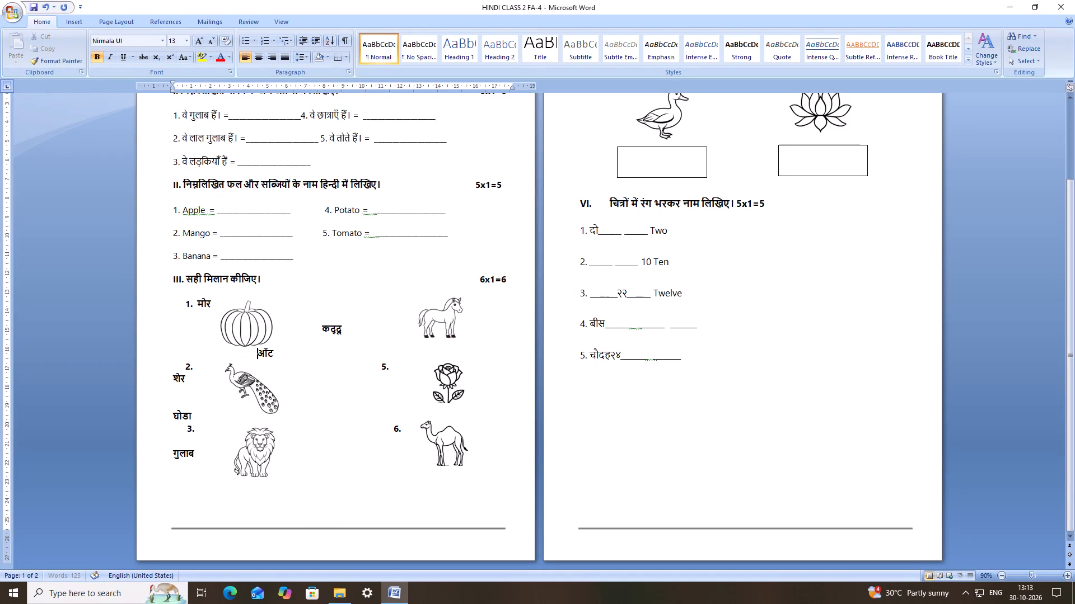
key("BackSpace")
key("BackSpace")
key("BackSpace")
Indent the word शेर with spaces to line it up under ऑट in the middle column.
left_click(170, 380)
key("space")
key("space")
key("space")
key("space")
key("space")
key("space")
key("space")
key("space")
key("space")
key("space")
key("space")
key("space")
key("space")
key("space")
key("space")
key("space")
key("space")
key("space")
key("space")
key("space")
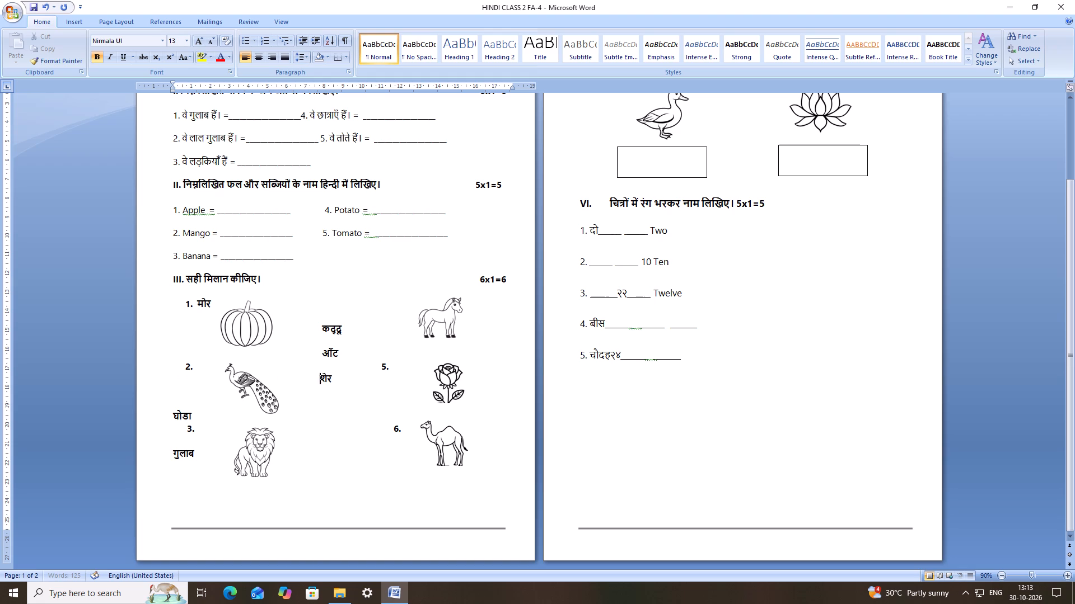
key("space")
Indent the word घोडा with spaces to bring it into the middle column below शेर.
left_click(175, 416)
key("space")
key("space")
key("space")
key("space")
key("space")
key("space")
key("space")
key("space")
key("space")
key("space")
key("space")
key("space")
key("space")
key("space")
key("space")
key("space")
key("space")
key("space")
key("space")
key("space")
key("space")
key("space")
key("space")
key("space")
key("space")
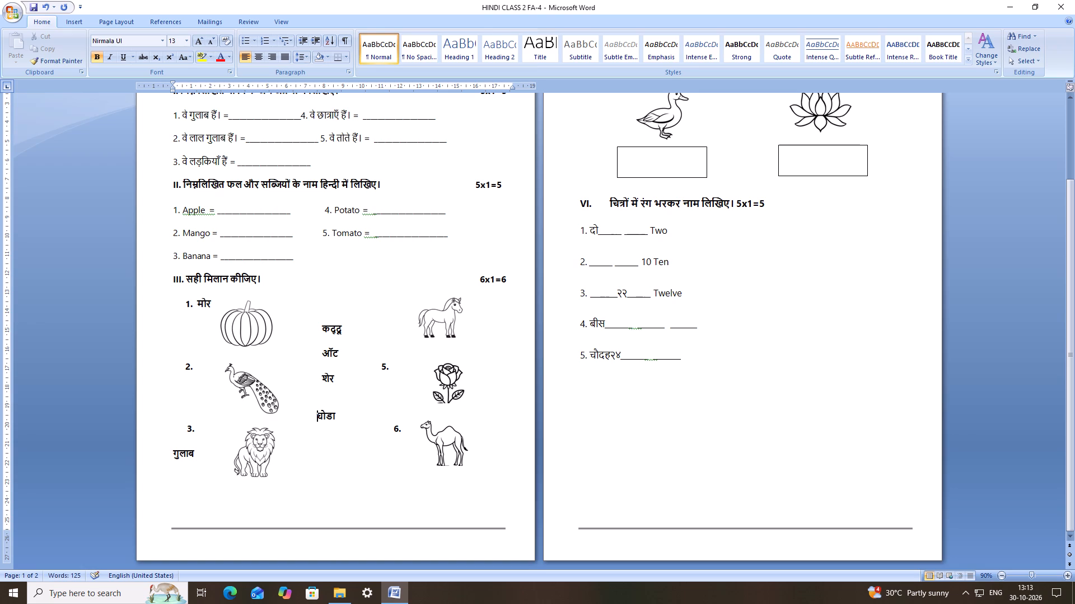
Indent the word गुलाब with spaces to bring it into the middle column below घोडा.
left_click(172, 455)
key("space")
key("space")
key("space")
key("space")
key("space")
key("space")
key("space")
key("space")
key("space")
key("space")
key("space")
key("space")
key("space")
key("space")
key("space")
key("space")
key("space")
key("space")
key("space")
key("space")
key("space")
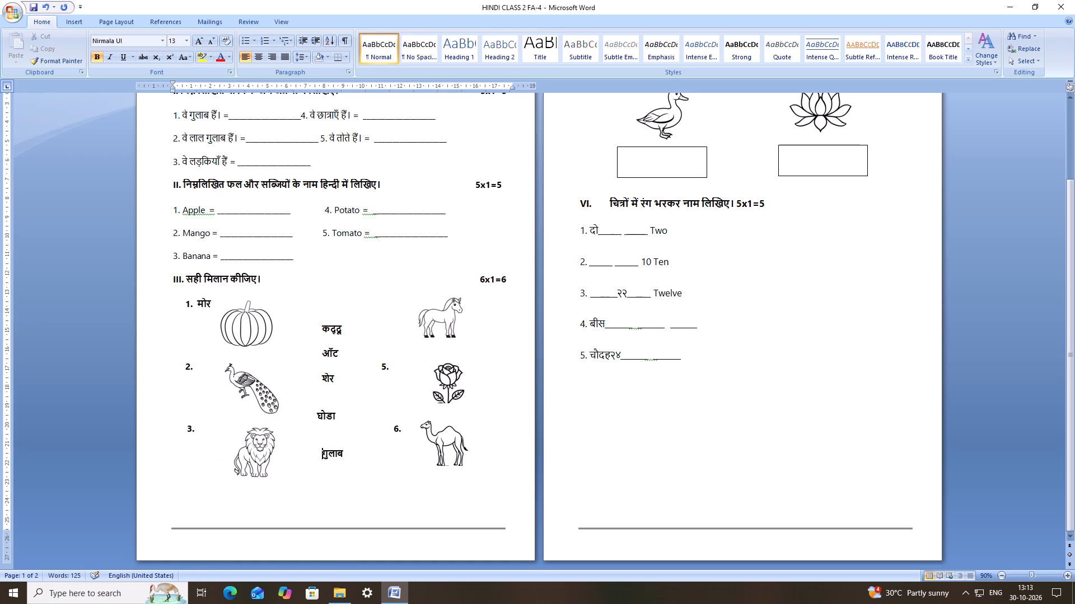
Nudge घोडा and गुलाब slightly further right with extra spaces to align them with the words above.
left_click(316, 412)
key("space")
key("space")
left_click(319, 457)
key("space")
Indent the word मोर with spaces to bring it into the middle column above कद्दू in section III.
left_click(402, 319)
left_click(442, 310)
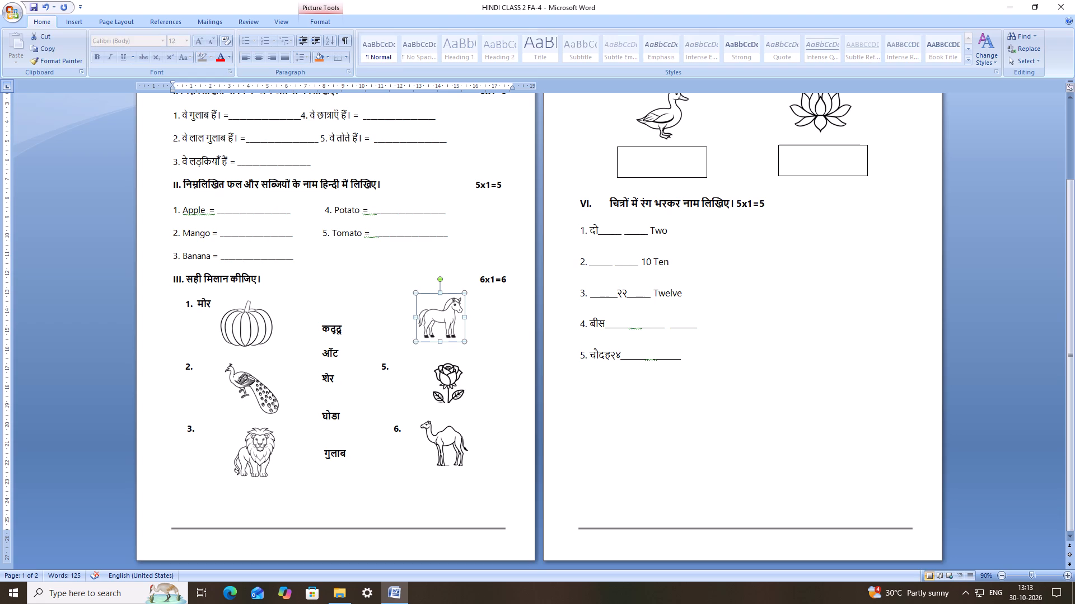
left_click(199, 305)
key("space")
key("space")
key("space")
key("space")
key("space")
key("space")
key("space")
key("space")
key("space")
key("space")
key("space")
key("space")
key("space")
key("space")
key("space")
key("space")
key("space")
key("space")
key("space")
key("space")
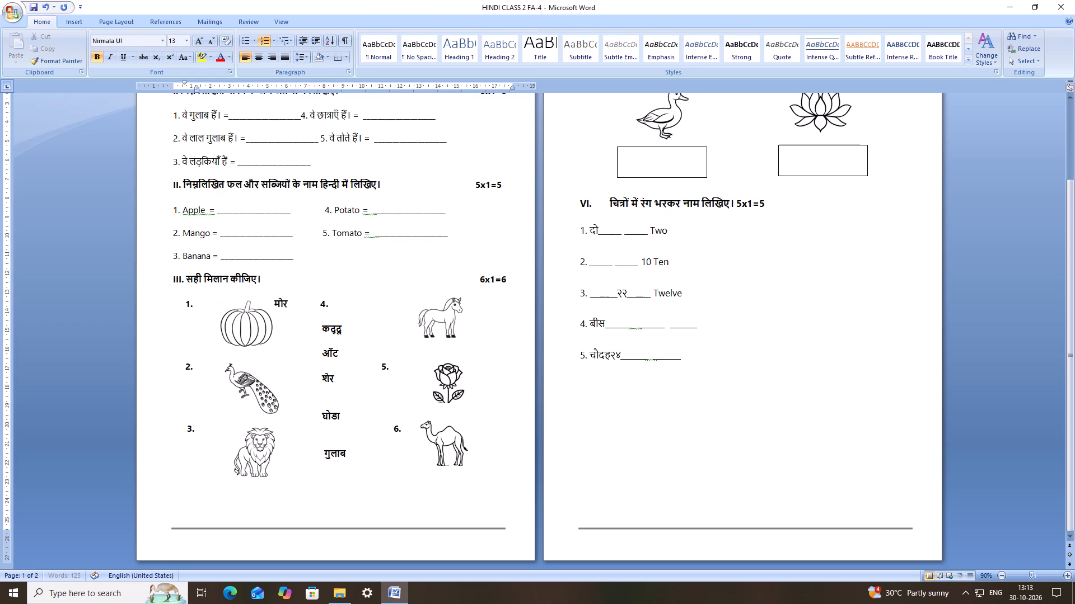
key("space")
key("space")
key("space")
key("space")
key("space")
key("space")
key("space")
key("space")
key("space")
key("space")
key("space")
key("space")
key("space")
key("space")
key("space")
key("space")
key("space")
key("space")
key("space")
key("space")
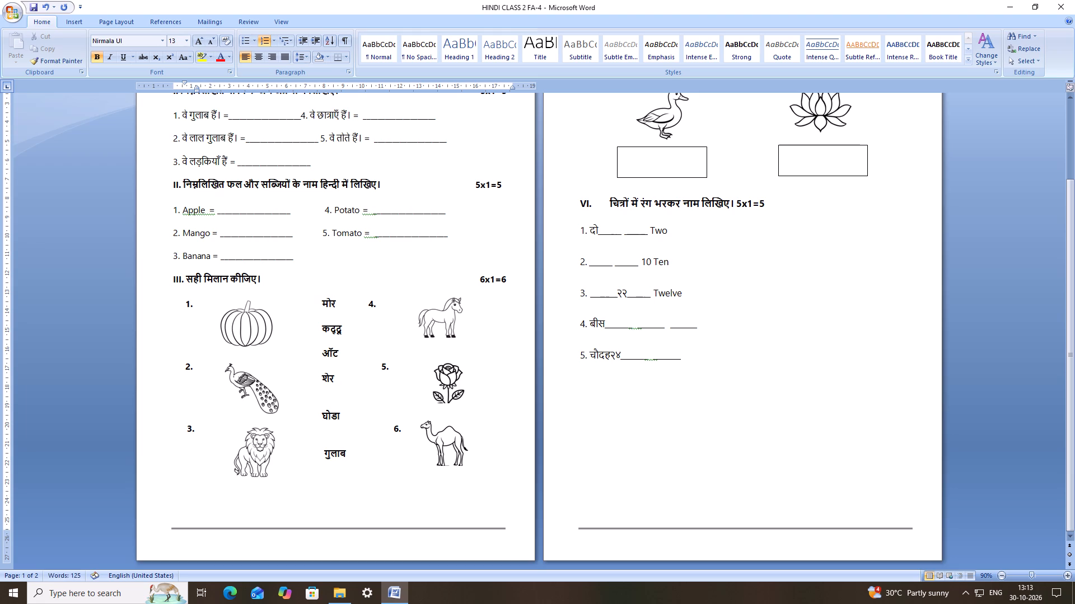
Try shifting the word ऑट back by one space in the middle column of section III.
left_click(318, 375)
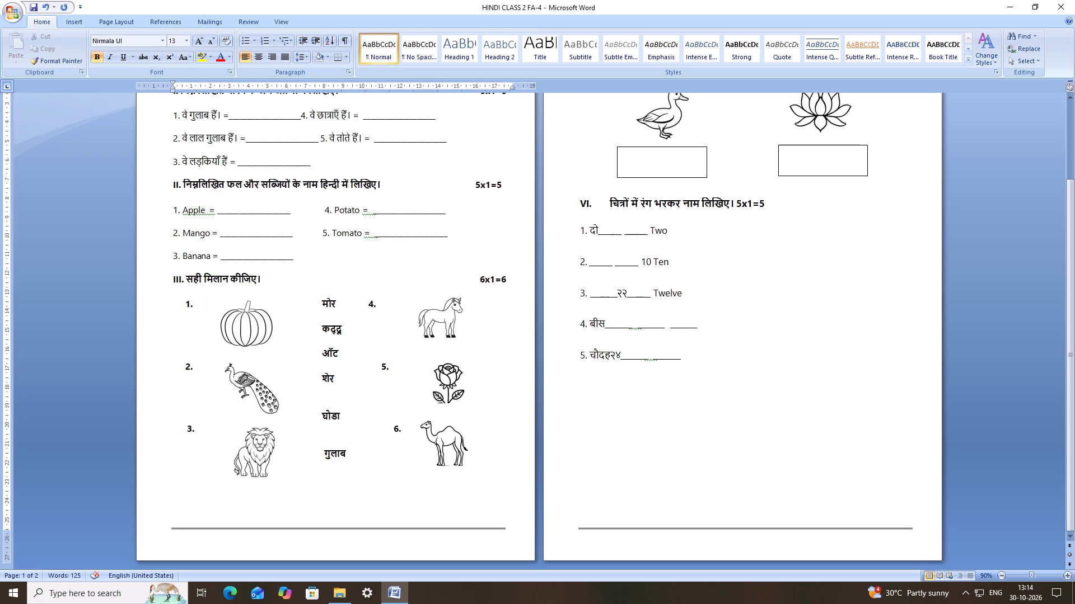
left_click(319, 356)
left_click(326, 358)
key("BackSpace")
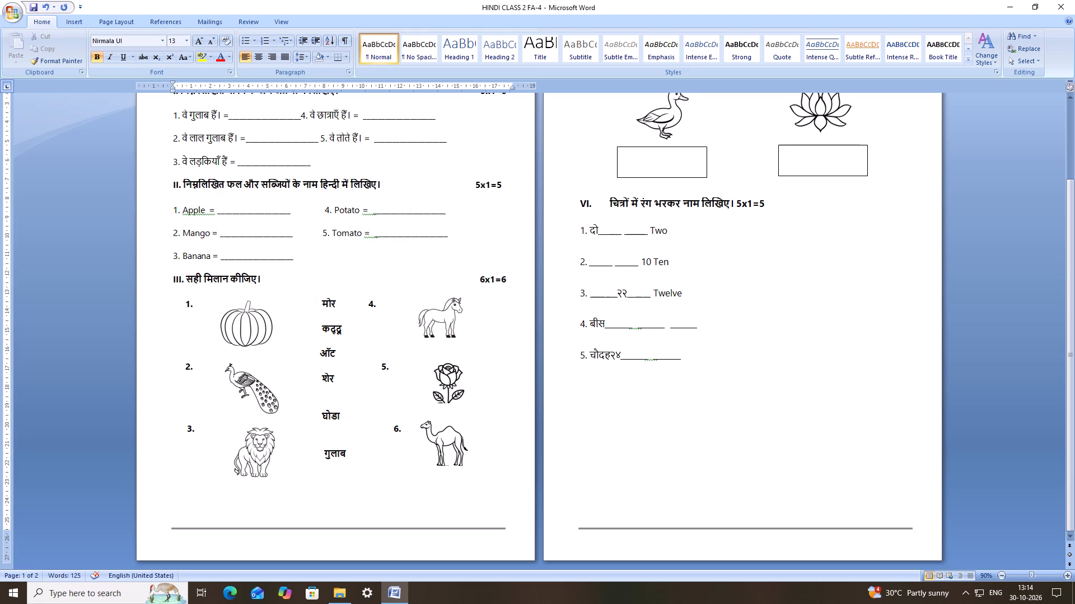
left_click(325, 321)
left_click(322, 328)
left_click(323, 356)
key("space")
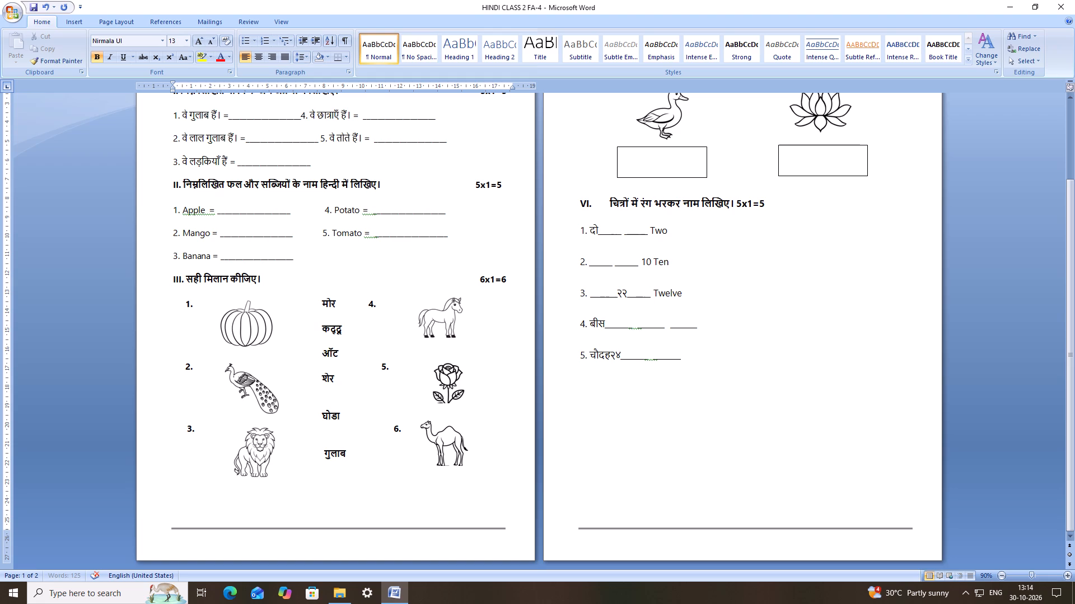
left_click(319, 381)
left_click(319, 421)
Save the question paper.
key("ctrl+s")
key("ctrl+s")
key("ctrl+s")
key("ctrl+s")
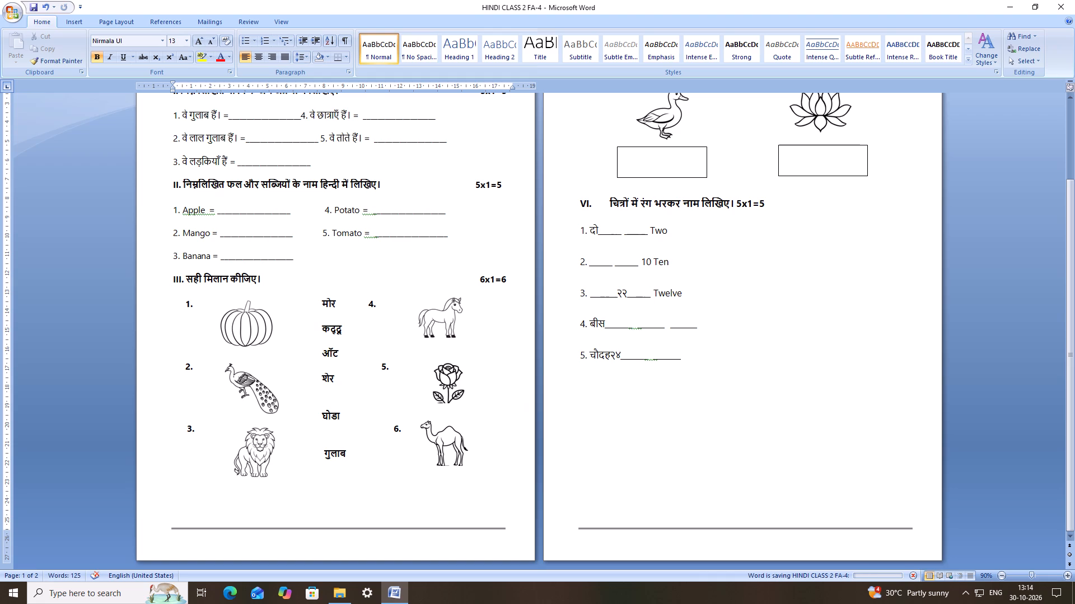
Indent item 1 (दो … Two) of section VI with nine spaces so it starts beneath the heading text.
scroll(611, 364, "up", 5)
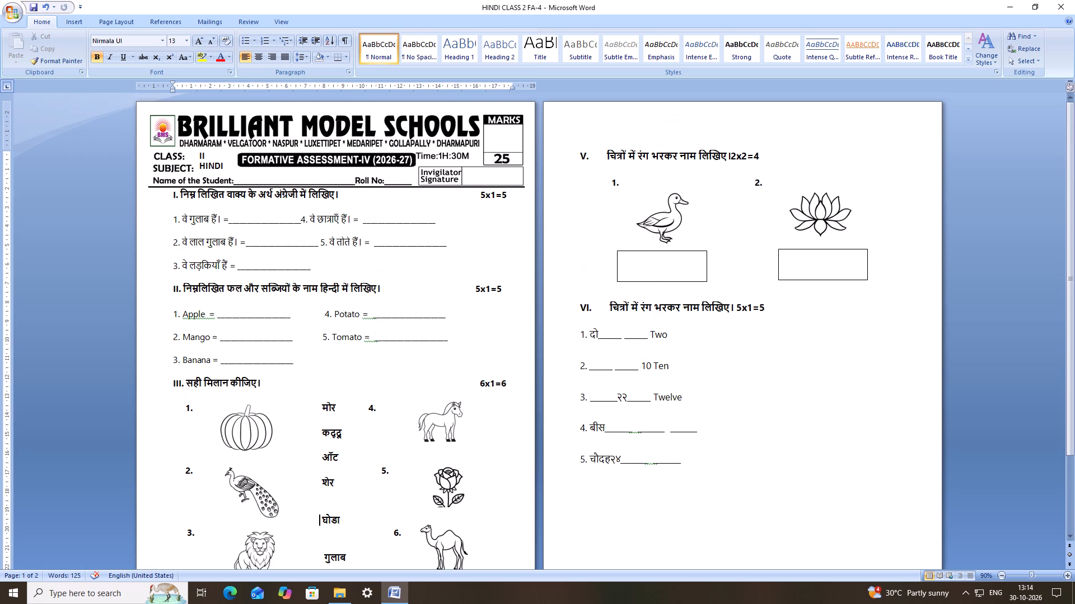
left_click(578, 338)
key("space")
key("space")
key("space")
key("space")
key("space")
key("space")
key("space")
key("space")
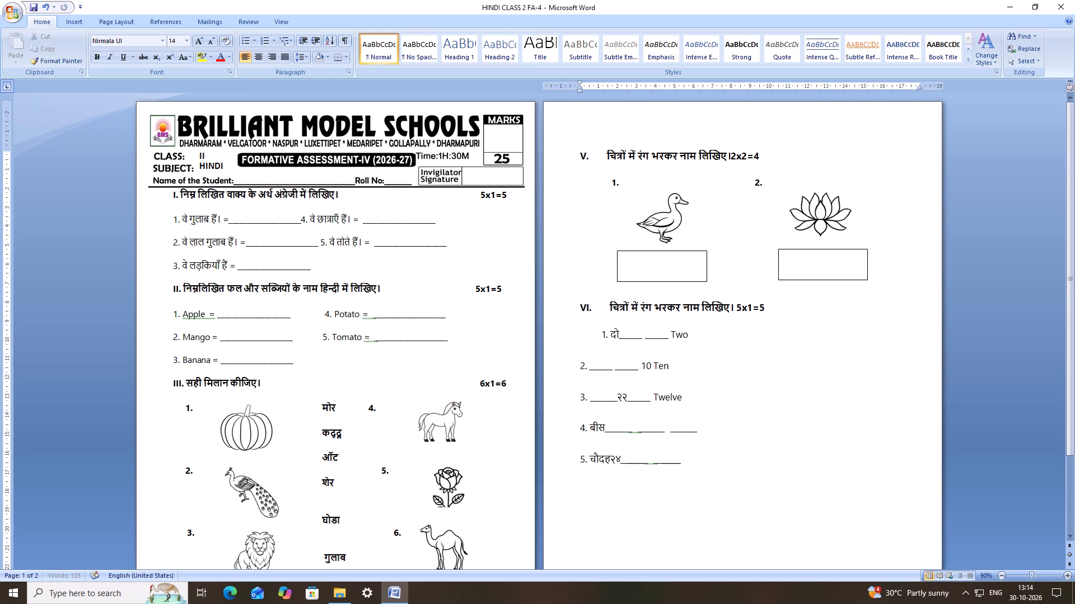
key("space")
Indent item 2 (10 Ten) of section VI with nine spaces to line it up under item 1.
left_click(582, 365)
key("space")
key("space")
key("space")
key("space")
key("space")
key("space")
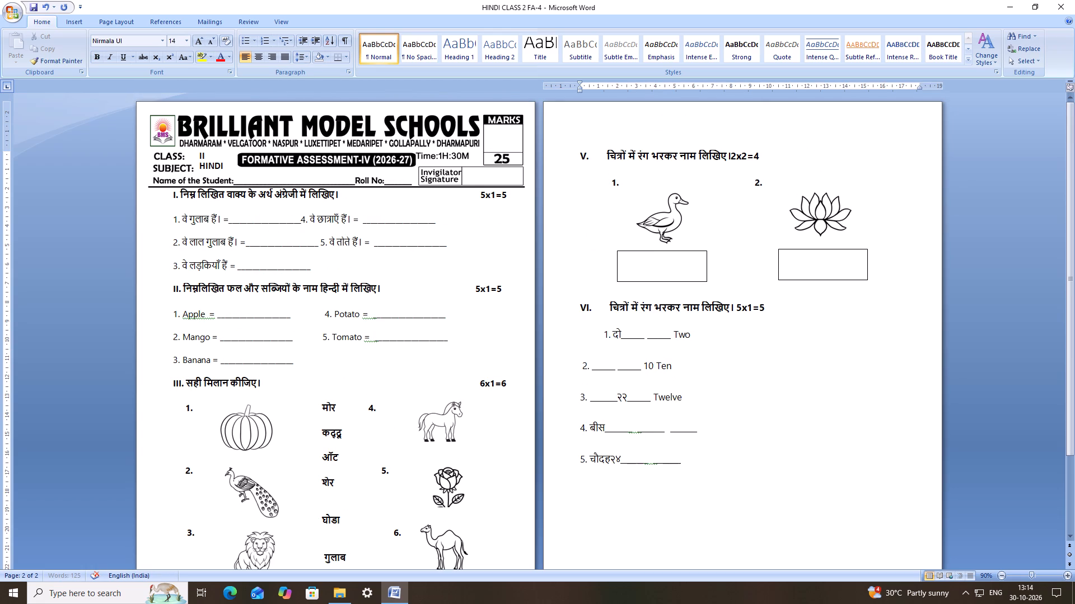
key("space")
key("space")
key("space")
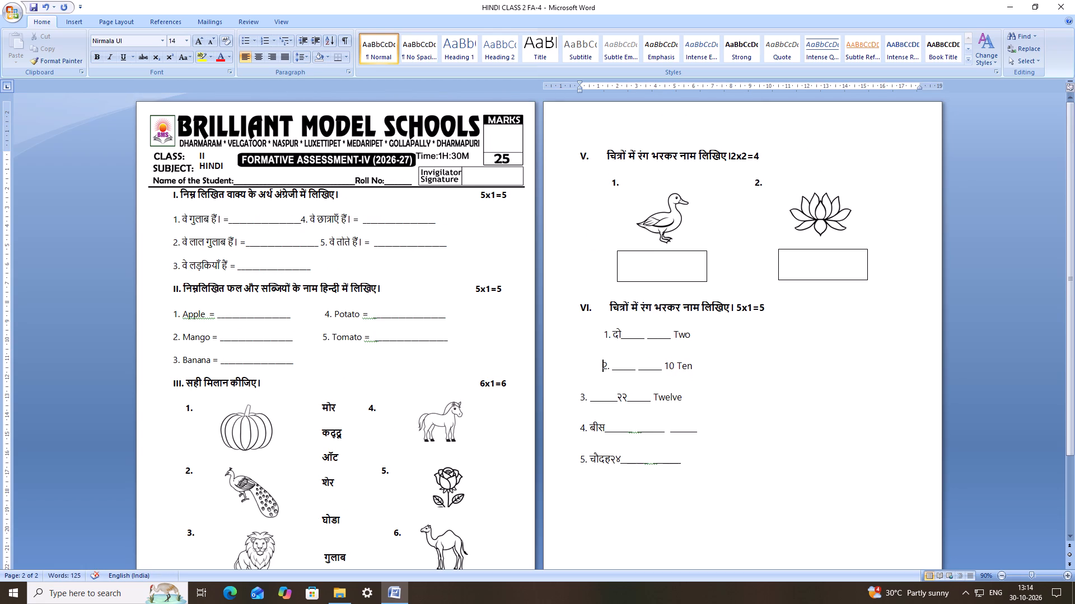
Indent item 3 (२२ … Twelve) of section VI with nine spaces to line it up under item 2.
left_click(580, 394)
key("space")
key("space")
key("space")
key("space")
key("space")
key("space")
key("space")
key("space")
key("space")
key("space")
key("BackSpace")
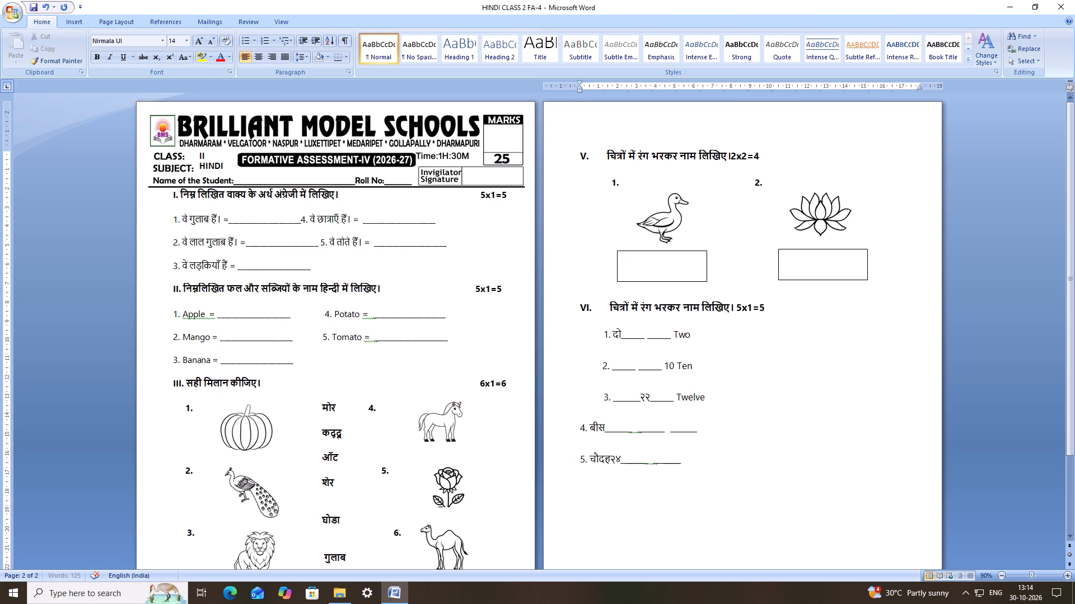
Indent item 4 (बीस) of section VI with nine spaces to bring it under item 3.
left_click(585, 424)
left_click(577, 429)
key("space")
key("space")
key("space")
key("space")
key("space")
key("space")
key("space")
key("space")
key("space")
Trim the extra leading spaces before items 3 and 4 of section VI to refine their alignment.
left_click(601, 400)
key("BackSpace")
left_click(598, 421)
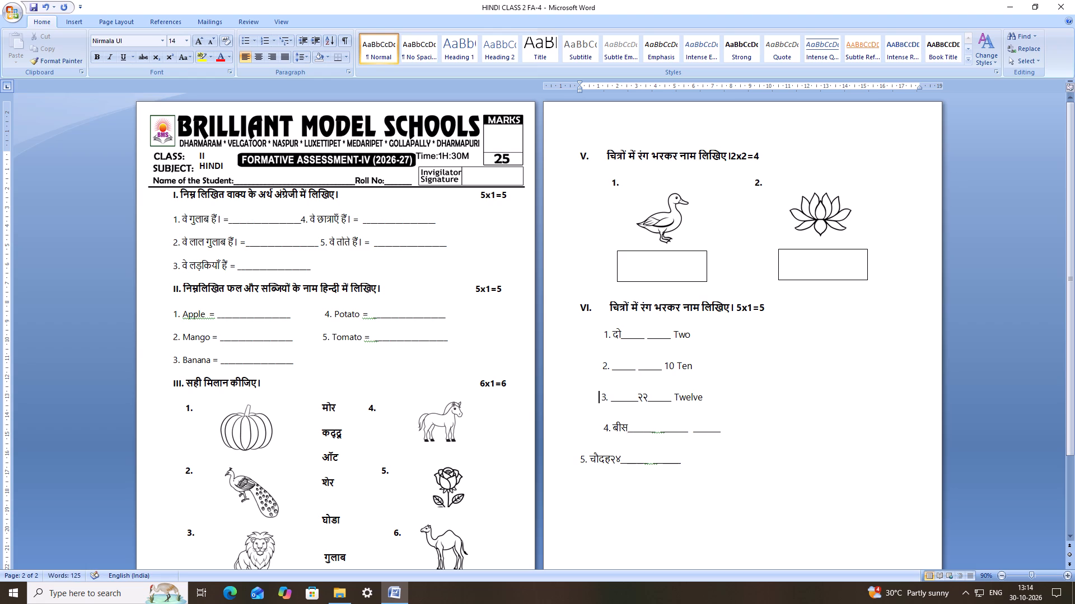
left_click(593, 428)
key("equal")
key("BackSpace")
key("BackSpace")
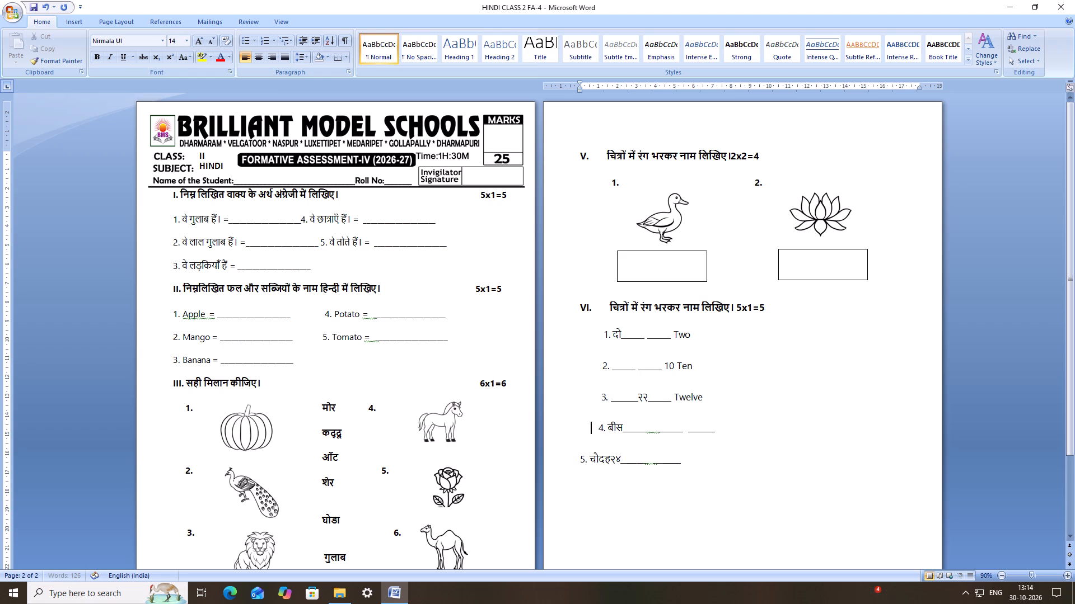
Indent item 5 (चोदह२४) of section VI with eight spaces to bring it under item 4.
left_click(573, 460)
key("space")
key("space")
key("space")
key("space")
key("space")
key("space")
key("space")
key("space")
Nudge item 4 of section VI slightly right with two more spaces to align it with its neighbours.
left_click(592, 430)
key("space")
key("space")
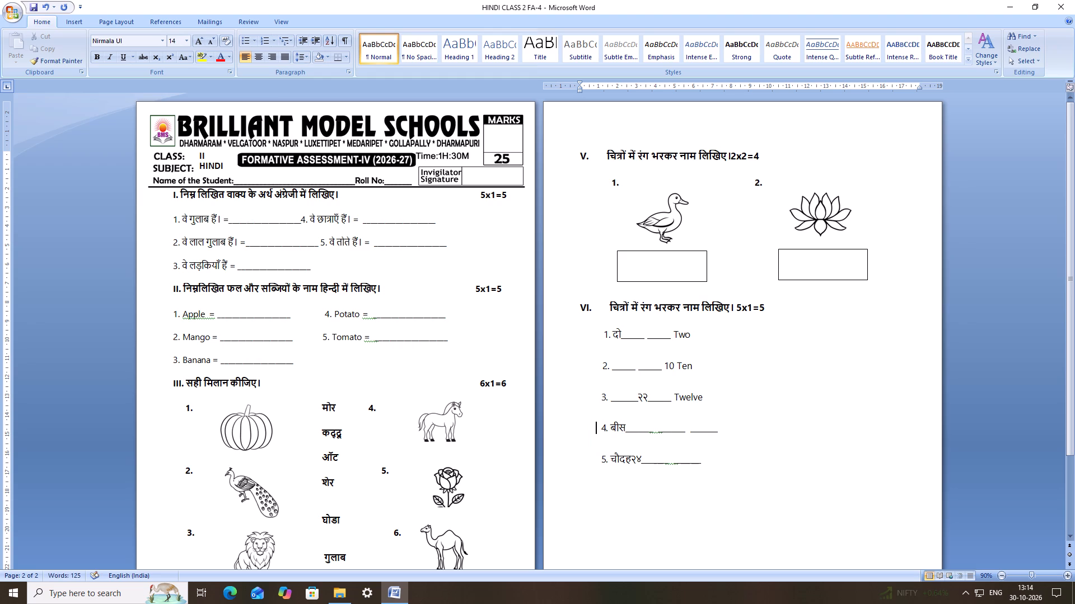
Save the question paper with the indented section VI items.
left_click(643, 381)
key("ctrl+s")
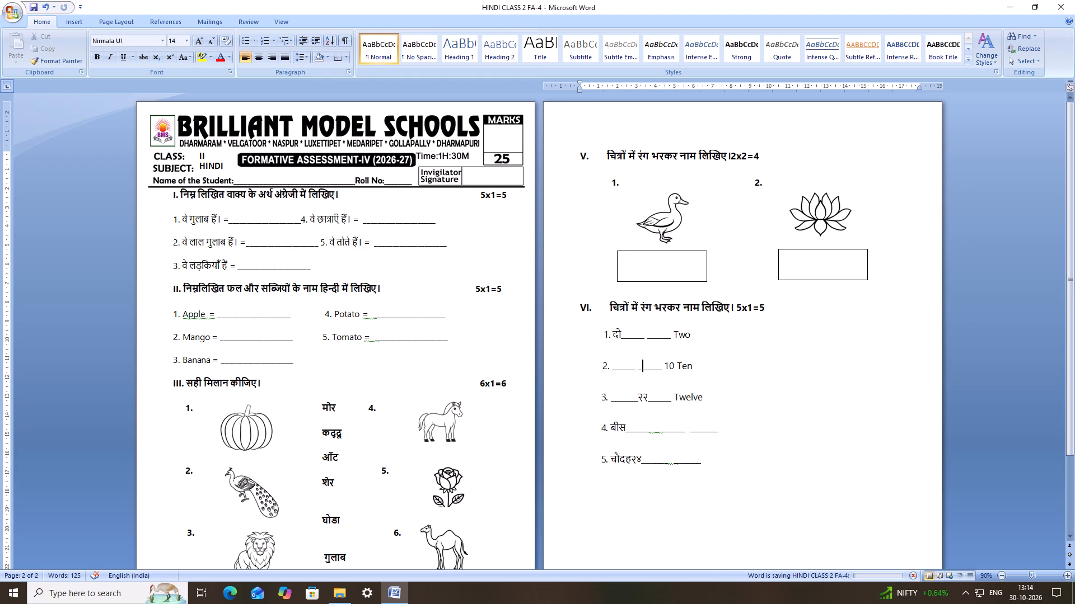
key("ctrl+s")
key("ctrl+s")
key("ctrl+s")
key("ctrl+s")
key("ctrl+s")
key("ctrl+s")
key("ctrl+s")
Push the 5x1=5 marks in the section VI heading out to the page's right margin with spaces.
left_click(738, 304)
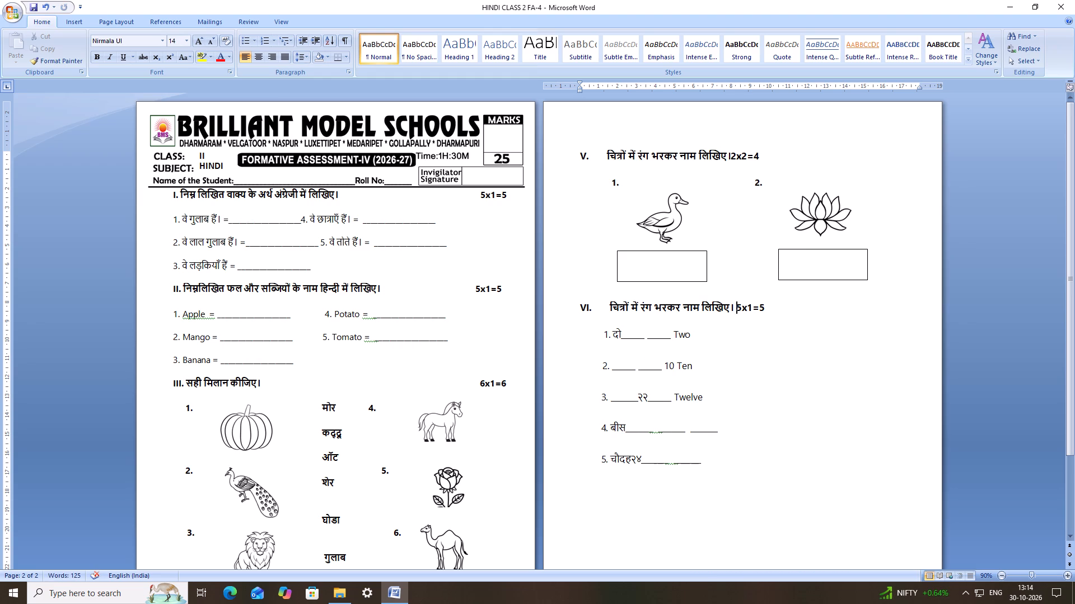
key("space")
key("space")
key("space")
key("space")
key("space")
key("space")
key("space")
key("space")
key("space")
key("space")
key("space")
key("space")
key("space")
key("space")
key("space")
key("space")
key("space")
key("space")
key("space")
key("space")
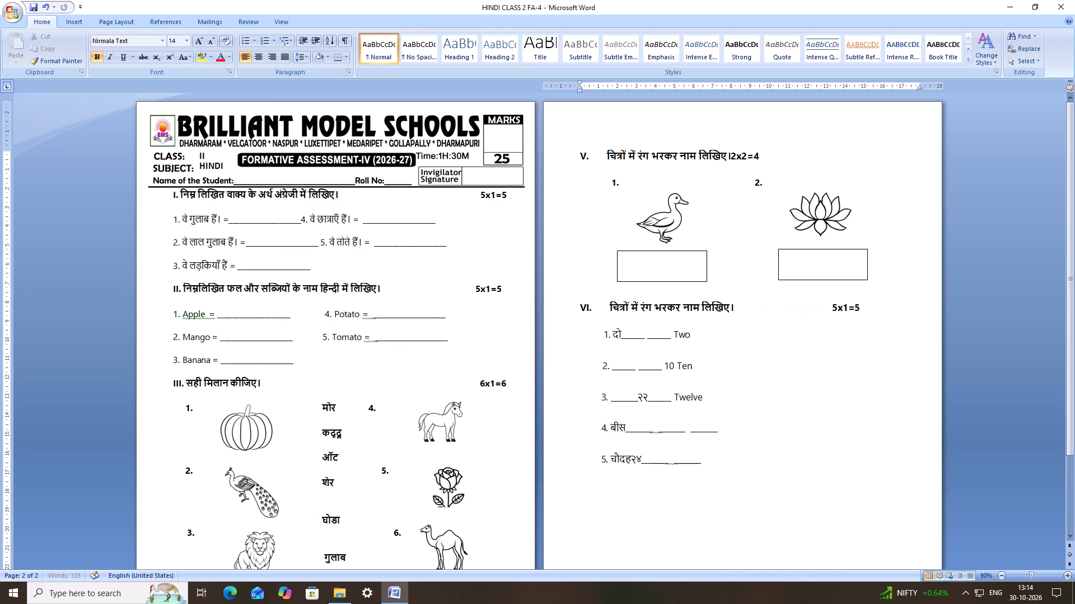
Save the question paper with the repositioned section VI marks.
key("ctrl+s")
key("ctrl+s")
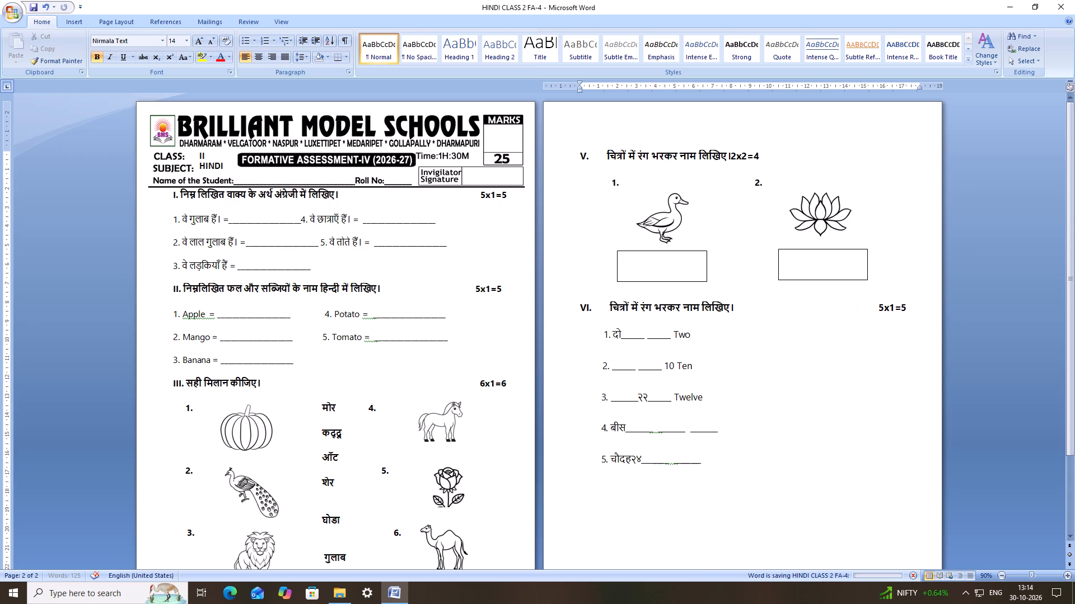
Push the 2x2=4 marks in the section V heading out towards the page's right margin with 25 spaces.
left_click(730, 152)
key("space")
key("space")
key("space")
key("space")
key("space")
key("space")
key("space")
key("space")
key("space")
key("space")
key("space")
key("space")
key("space")
key("space")
key("space")
key("space")
key("space")
key("space")
key("space")
key("space")
key("space")
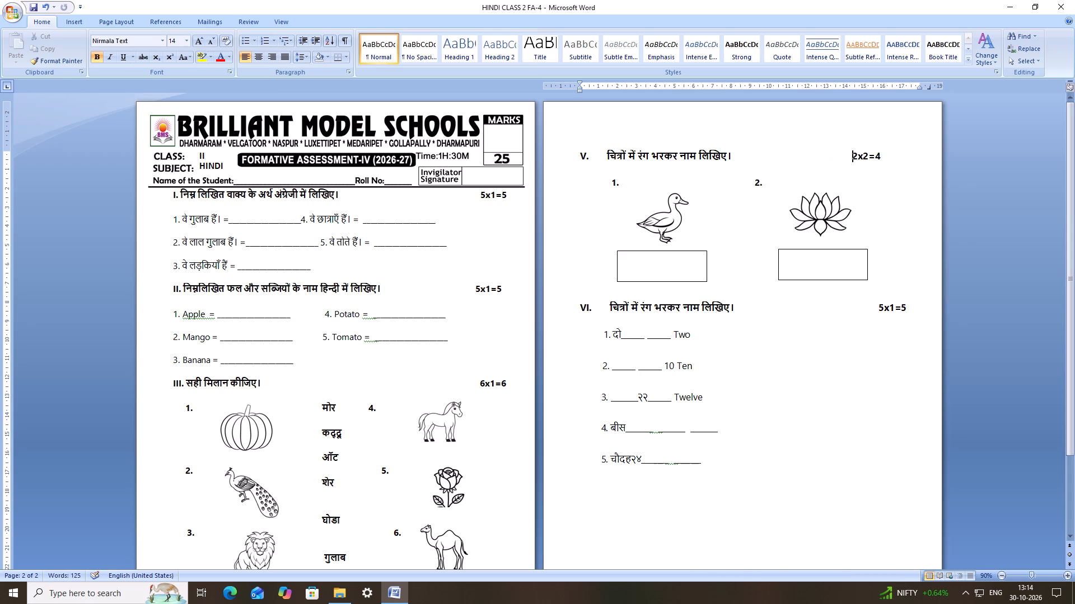
key("space")
key("space")
key("space")
key("space")
Save the question paper with the repositioned section V marks.
key("ctrl+s")
key("ctrl+s")
key("ctrl+s")
key("ctrl+s")
key("ctrl+s")
Minimise the Class 2 question paper and return to the Hindi FA4 folder in File Explorer.
scroll(401, 419, "down", 1)
left_click_drag(340, 437, 325, 434)
left_click(387, 596)
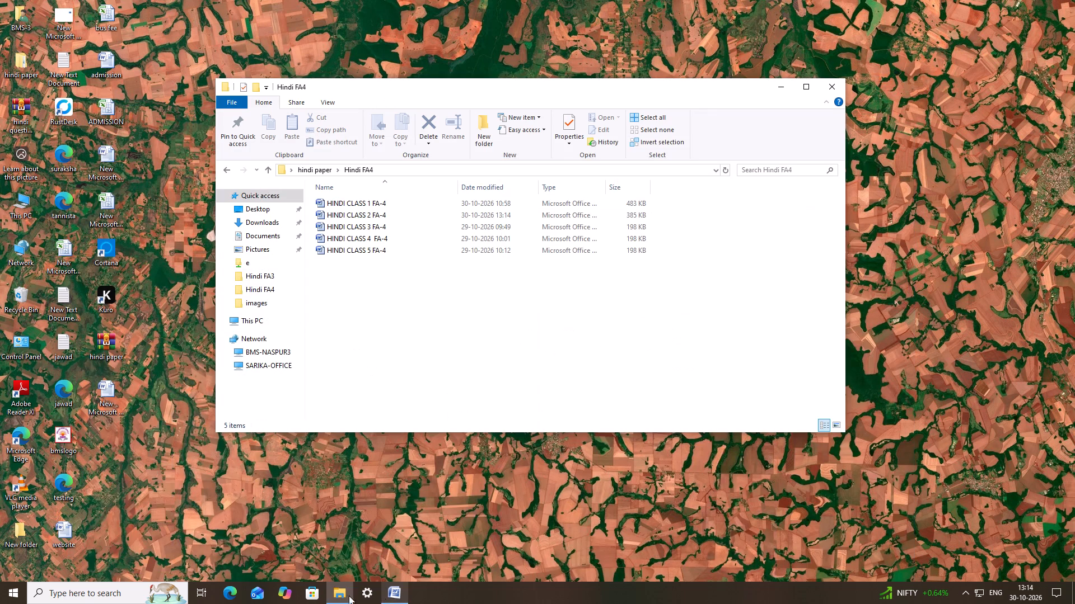
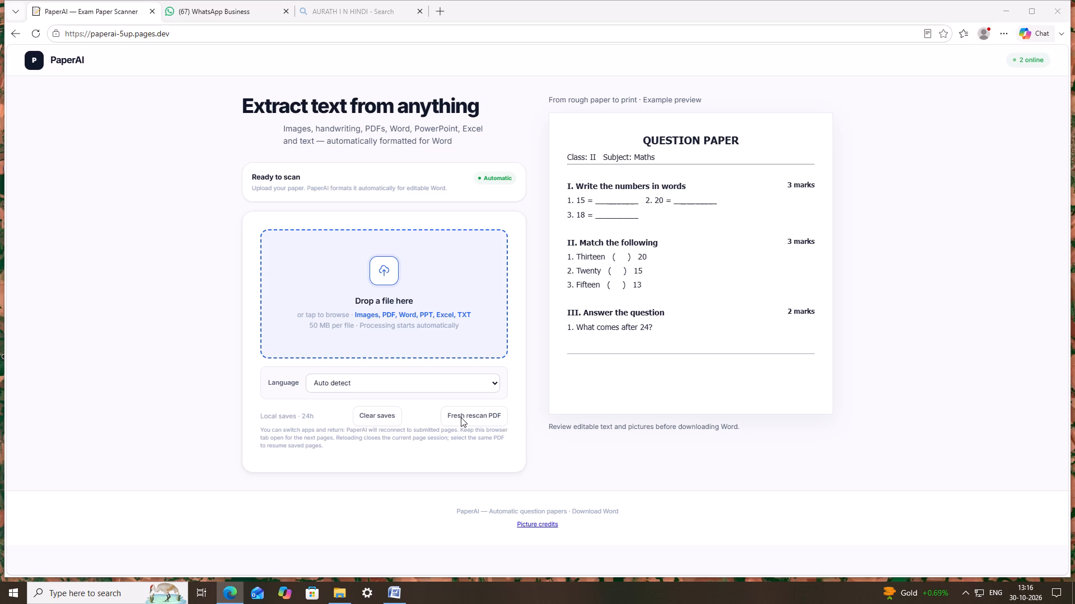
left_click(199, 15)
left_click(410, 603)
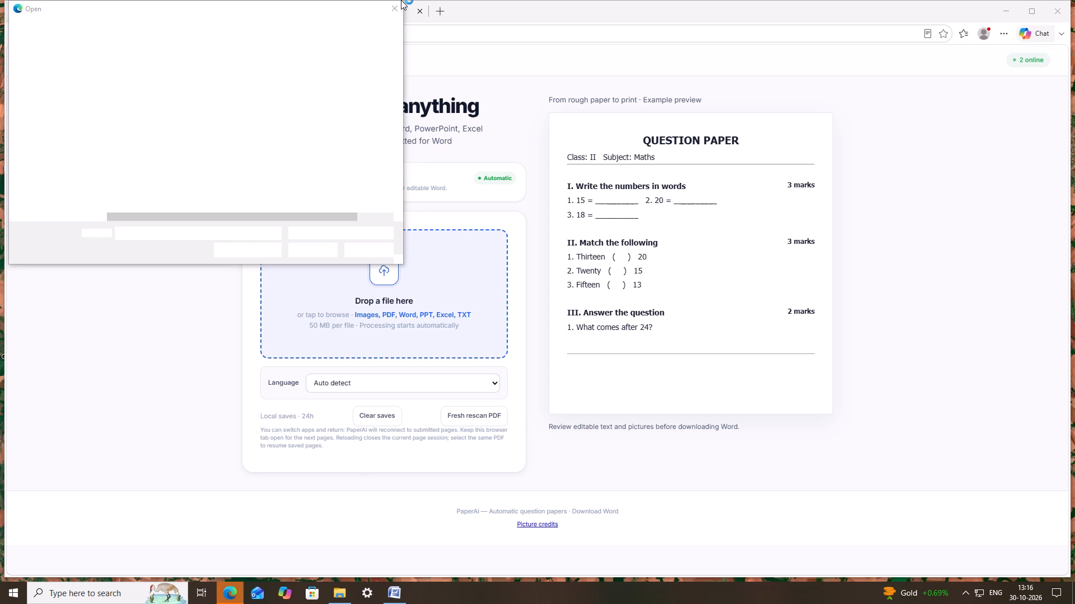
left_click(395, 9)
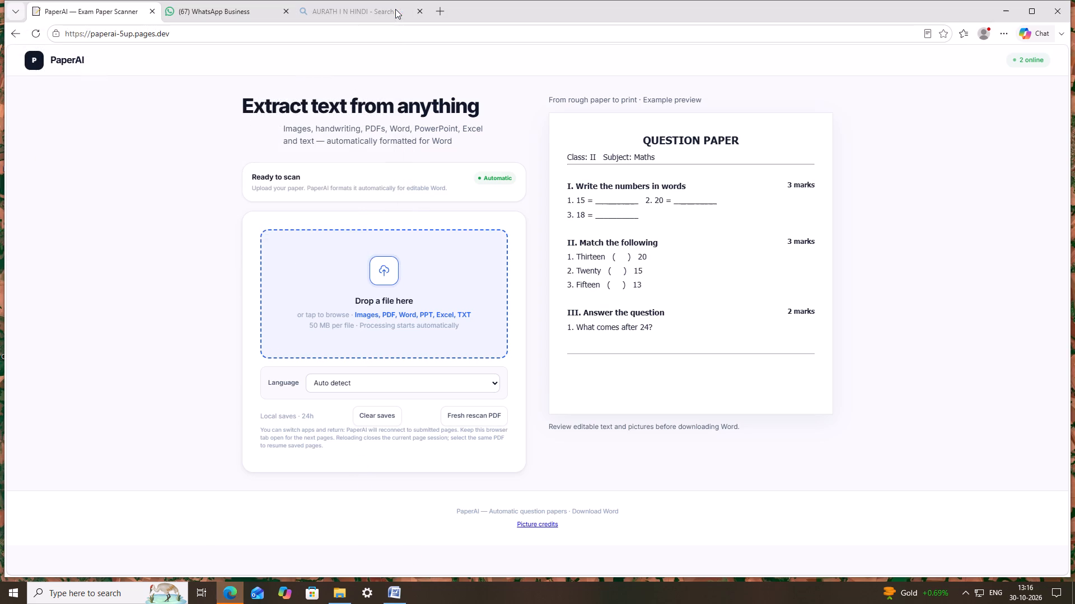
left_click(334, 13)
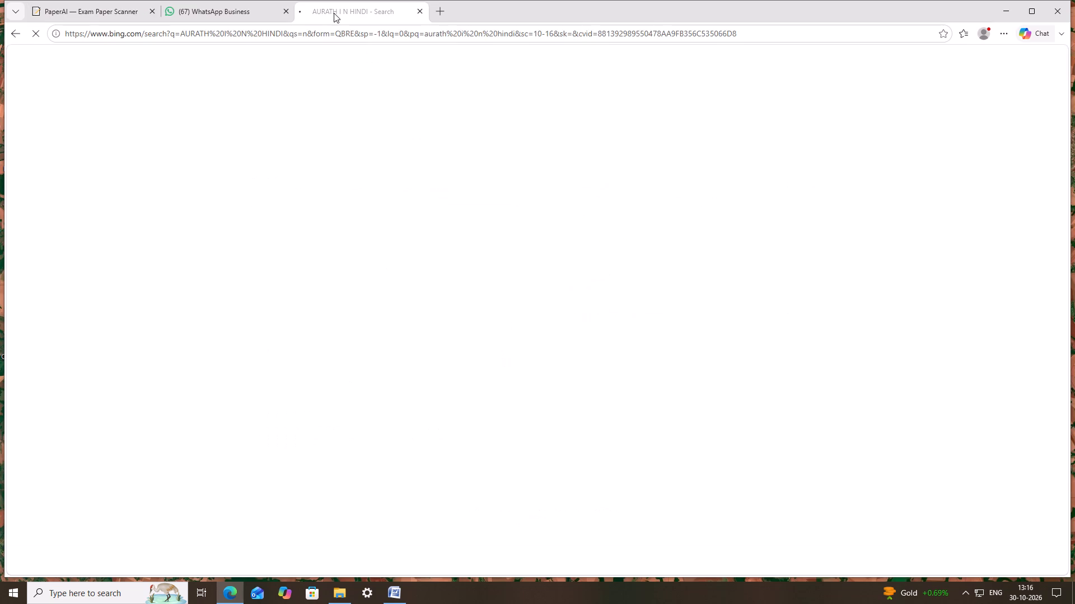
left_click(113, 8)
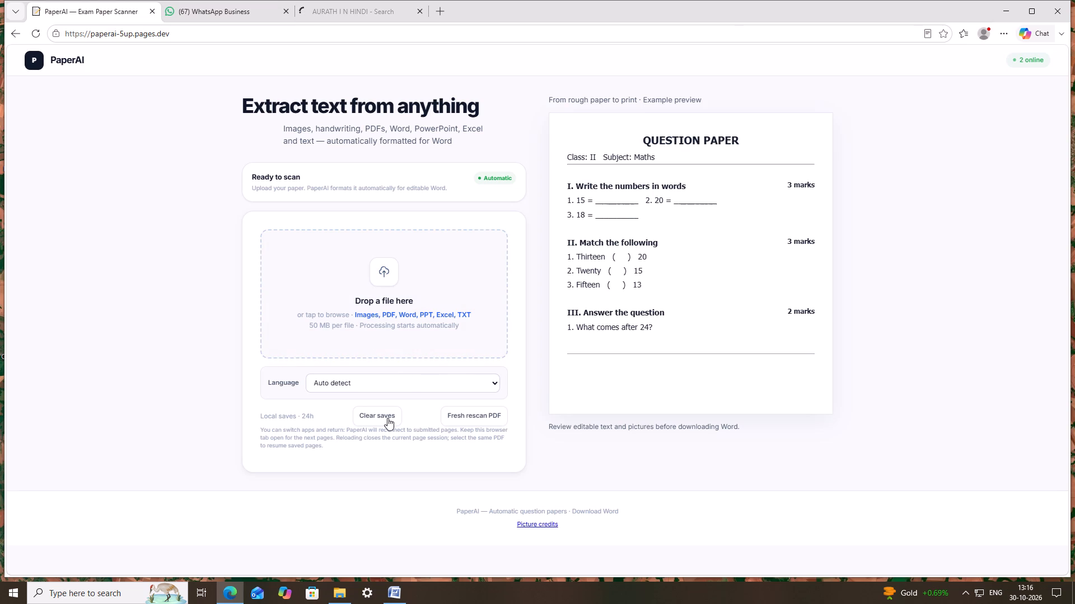
Clear the locally saved scans on the PaperAI page in Microsoft Edge.
left_click(380, 418)
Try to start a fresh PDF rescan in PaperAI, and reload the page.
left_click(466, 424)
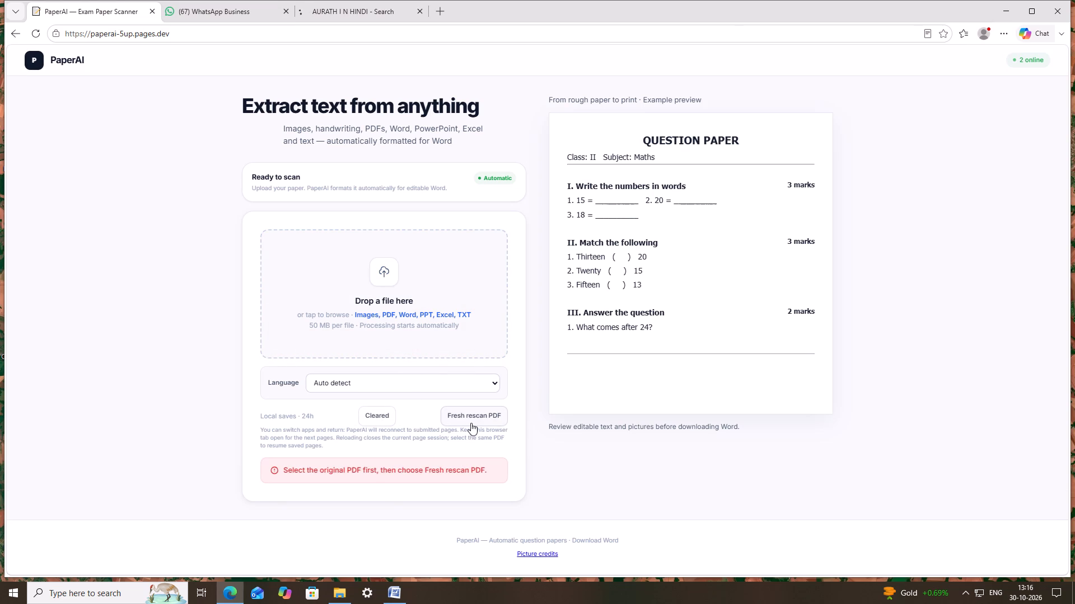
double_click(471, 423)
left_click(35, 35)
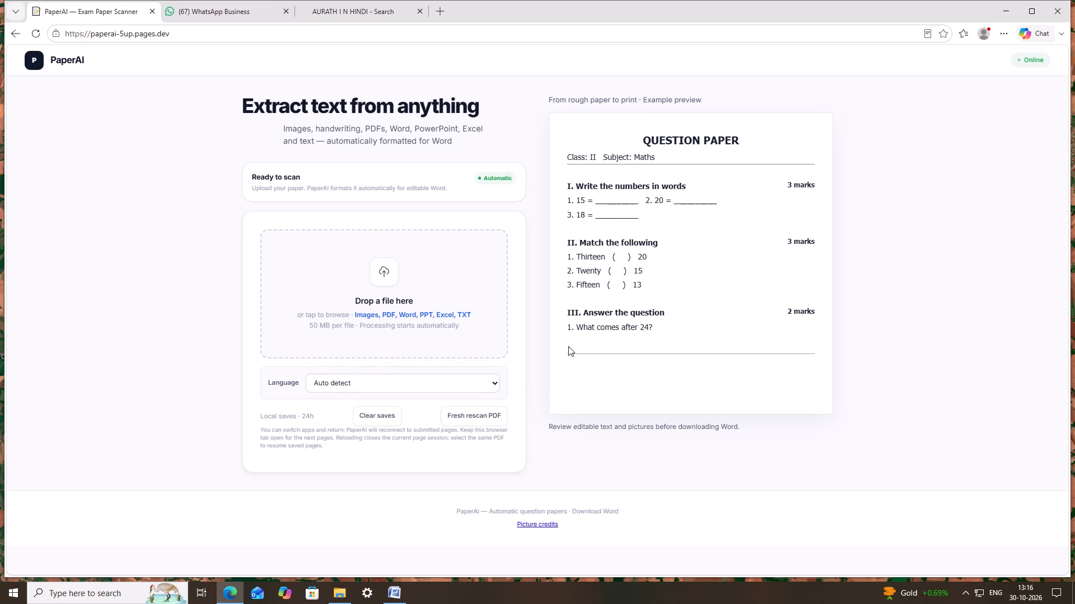
Start choosing a file to upload for scanning, browsing the Desktop and its hindi paper folder.
scroll(634, 224, "up", 6)
scroll(643, 217, "down", 6)
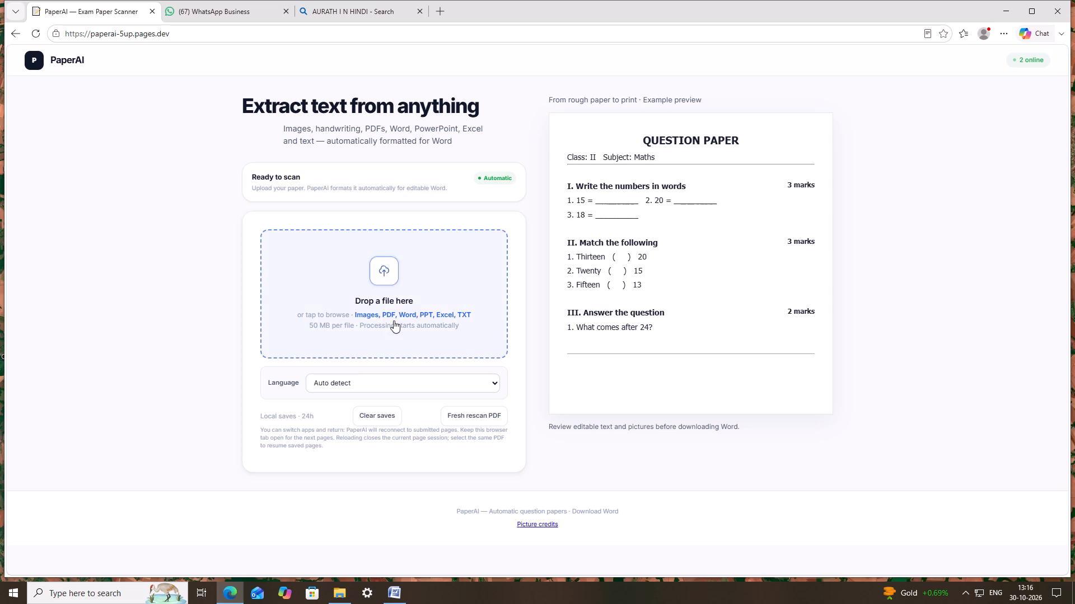
left_click(397, 287)
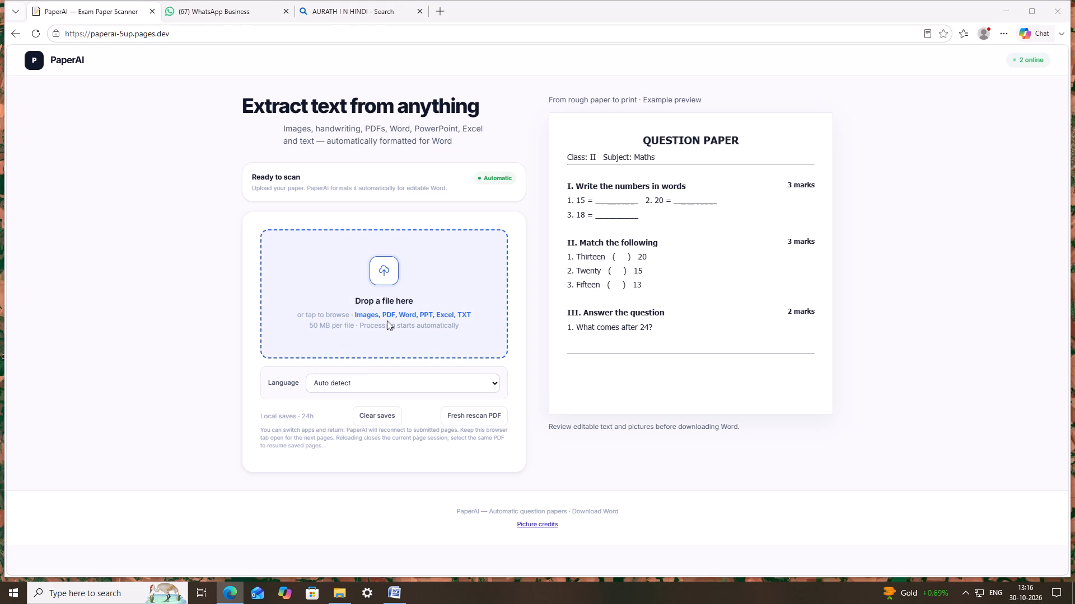
left_click(142, 24)
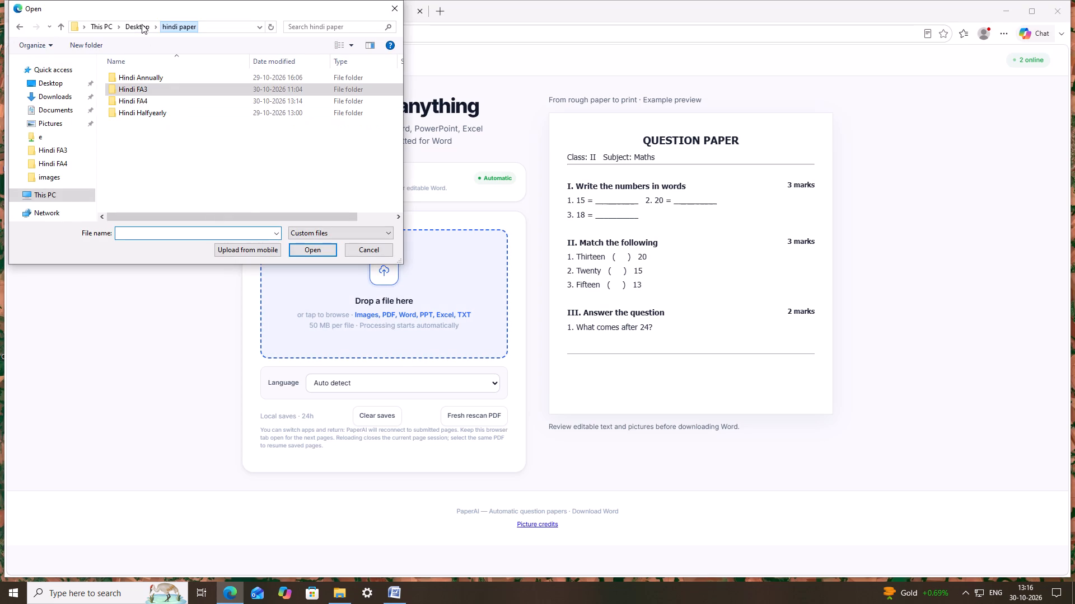
left_click(132, 26)
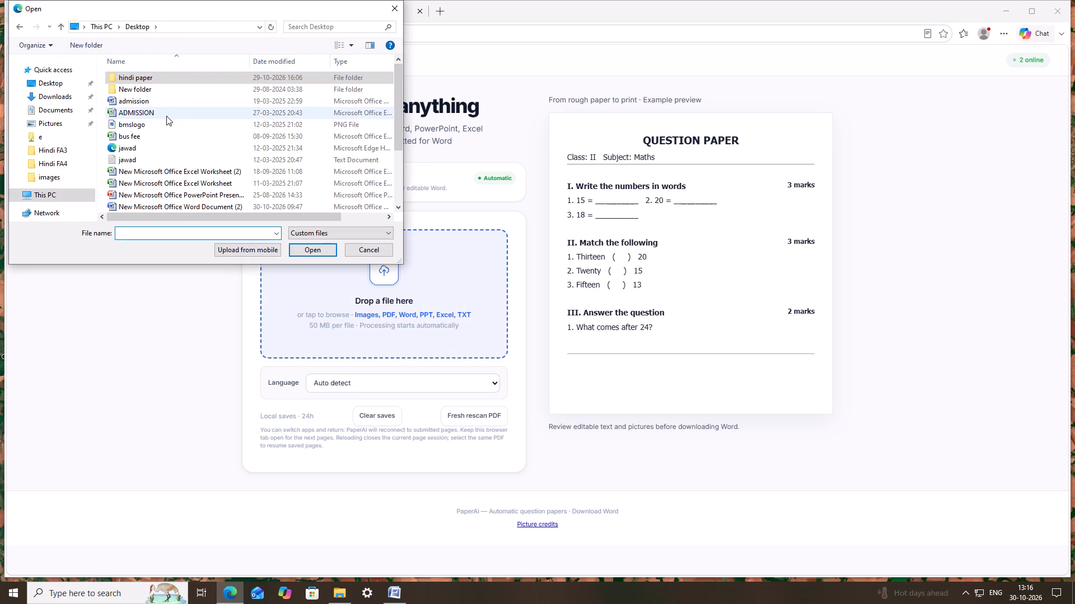
scroll(157, 176, "down", 5)
scroll(150, 121, "down", 5)
scroll(153, 157, "up", 5)
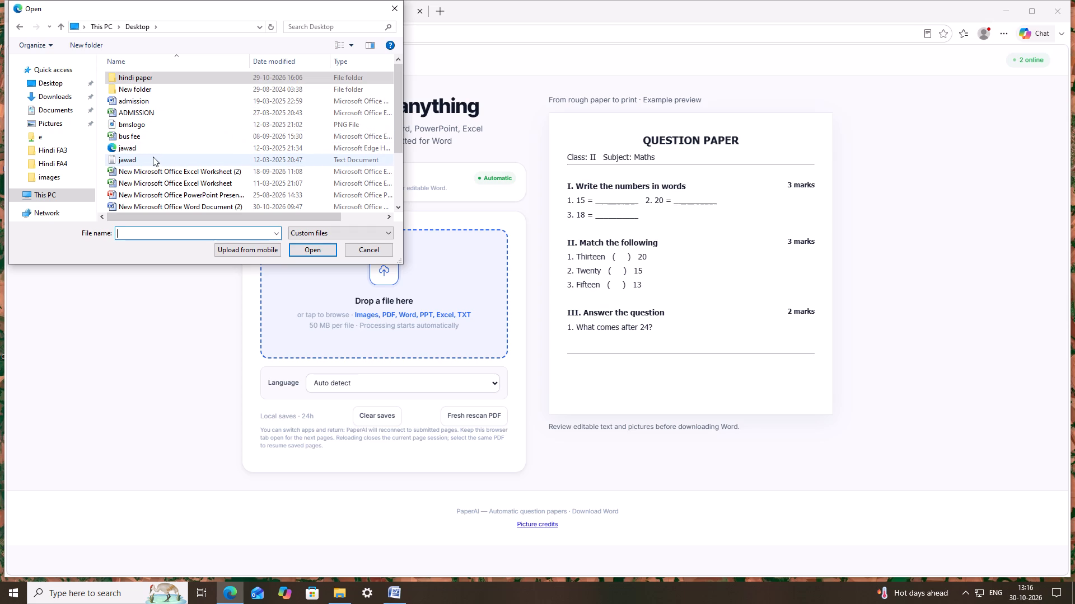
scroll(152, 135, "up", 5)
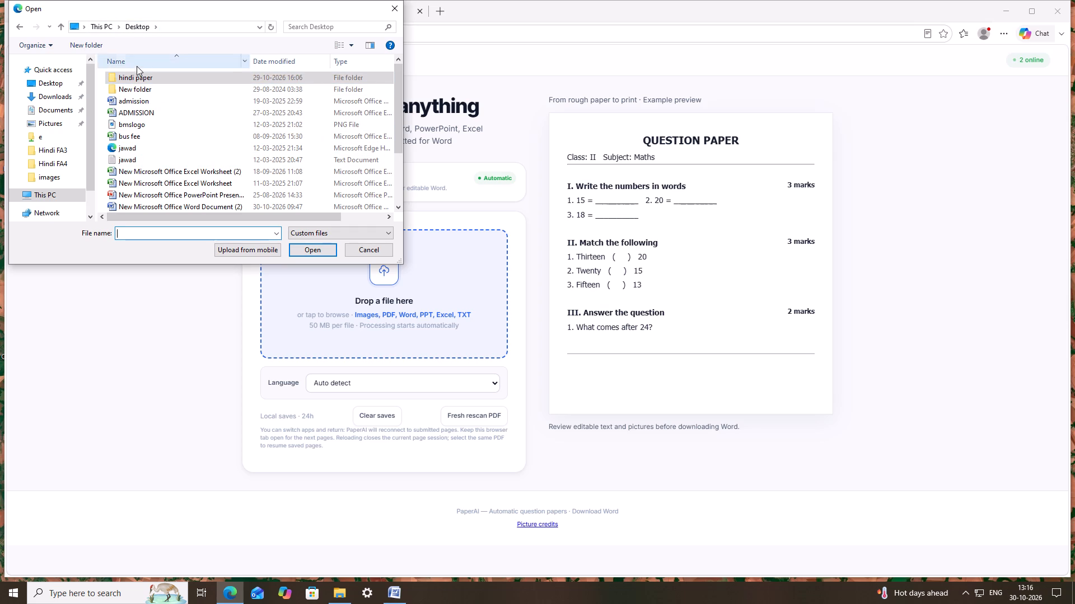
double_click(134, 76)
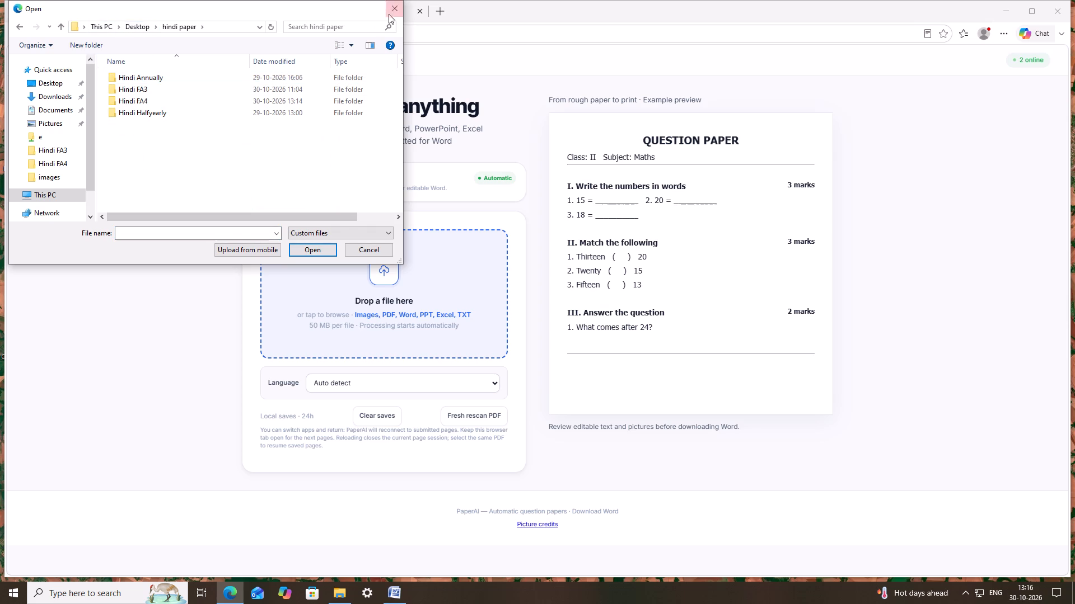
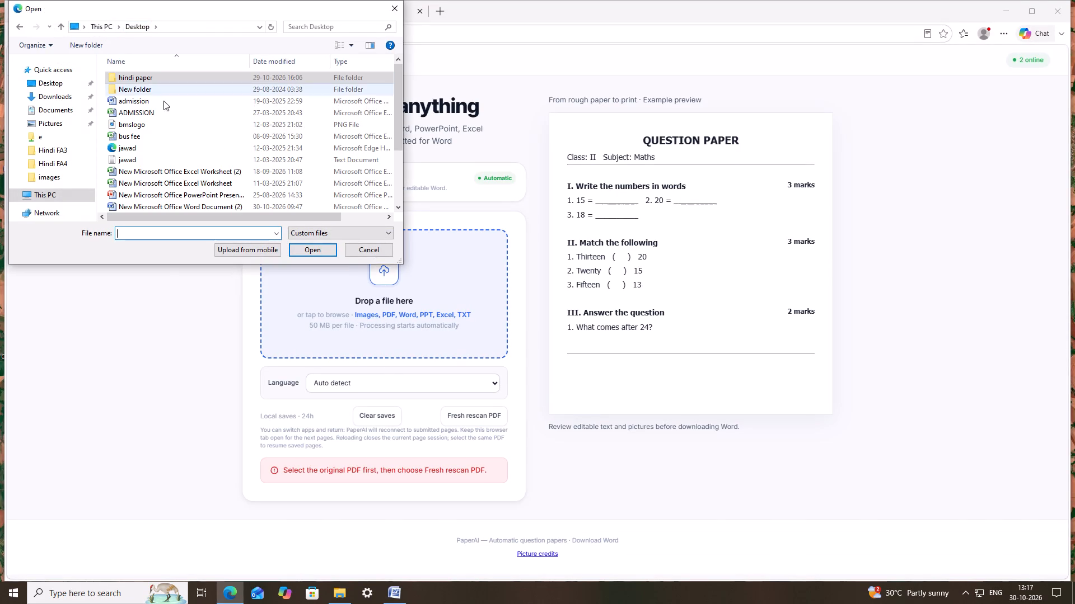
Upload the class 5 annual PDF from the Downloads folder to PaperAI for text extraction.
scroll(180, 135, "down", 5)
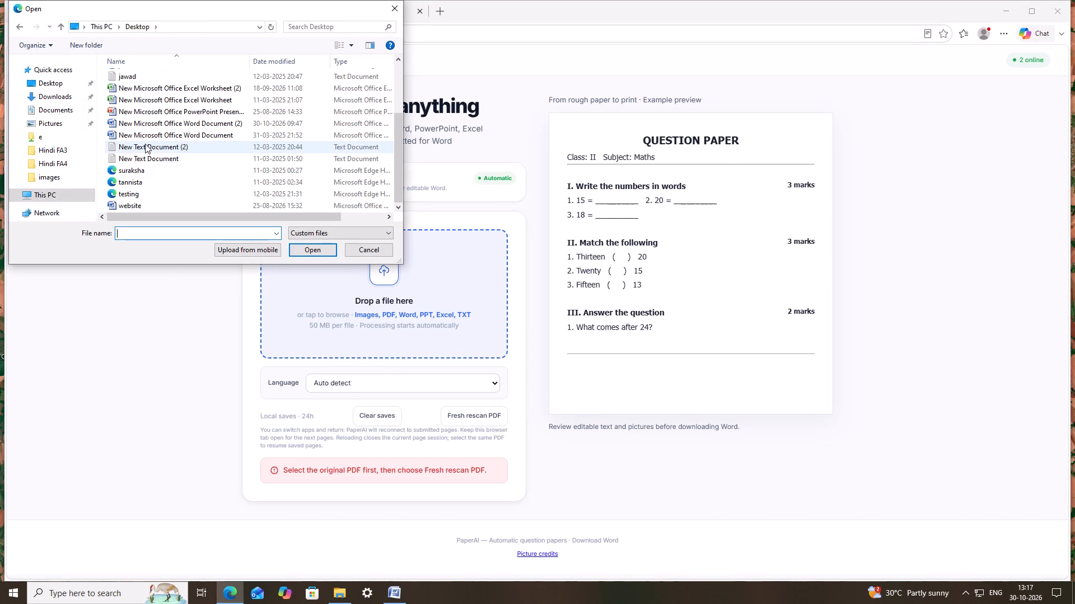
scroll(160, 140, "up", 3)
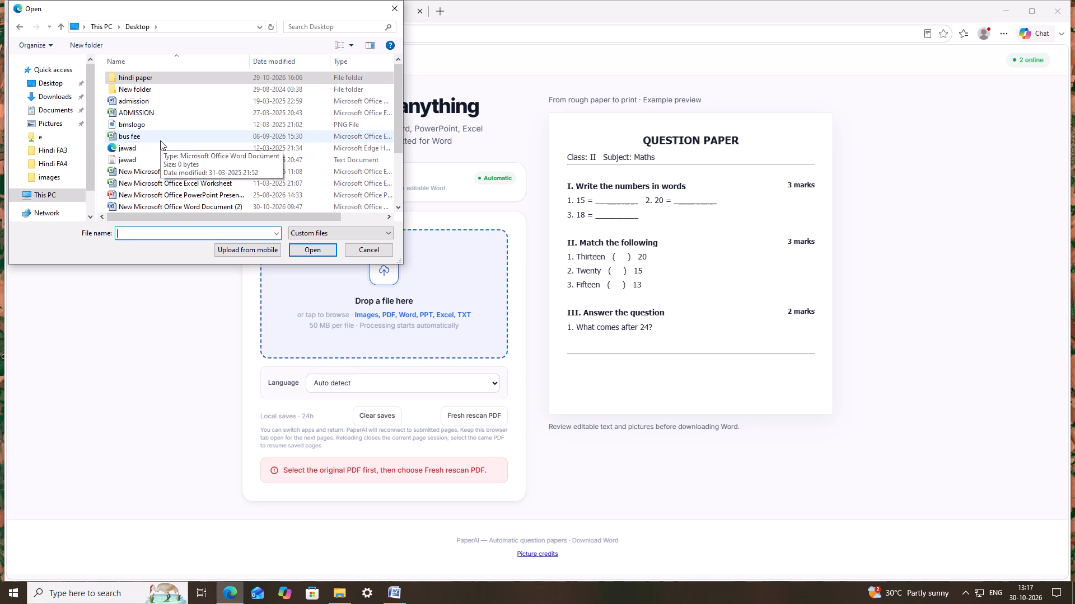
left_click(48, 100)
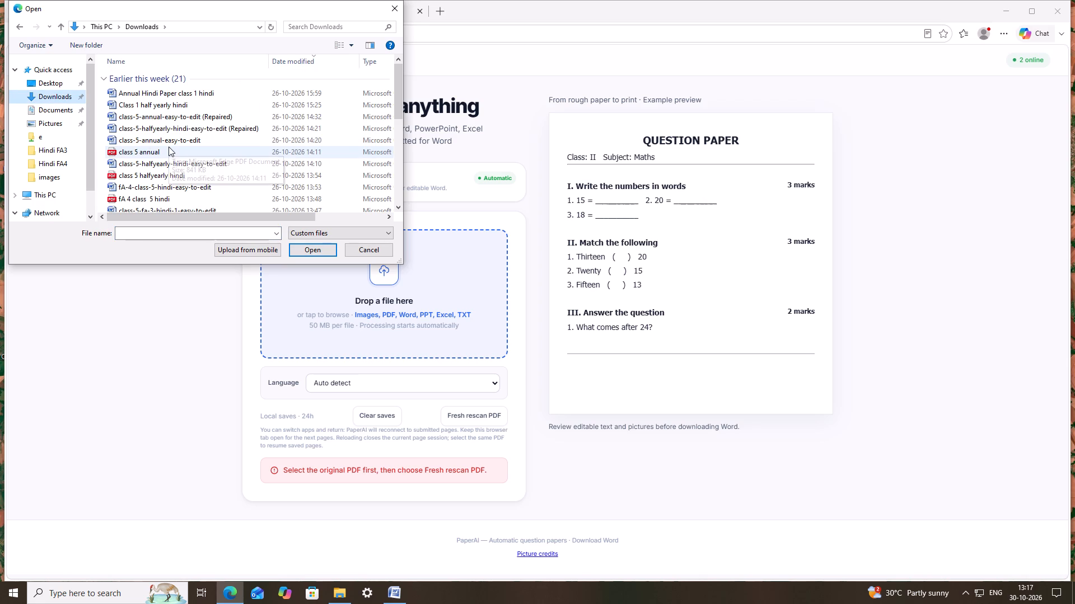
left_click(167, 147)
left_click(316, 248)
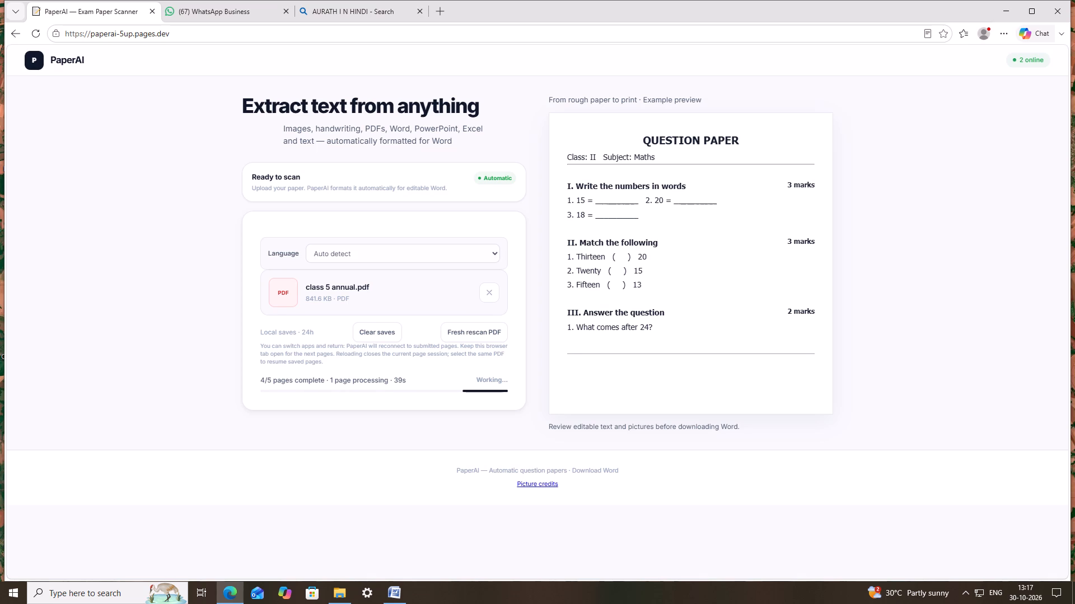
Review the extracted Class V Hindi question paper in the paper preview.
scroll(498, 337, "down", 12)
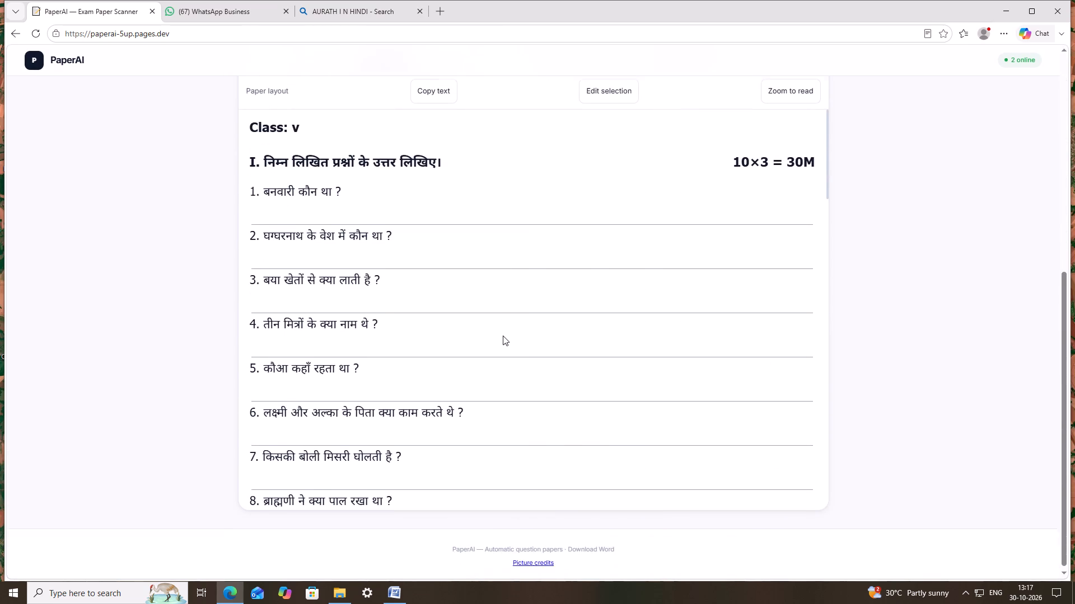
scroll(503, 336, "down", 6)
scroll(503, 336, "up", 5)
scroll(502, 334, "down", 8)
scroll(502, 332, "up", 4)
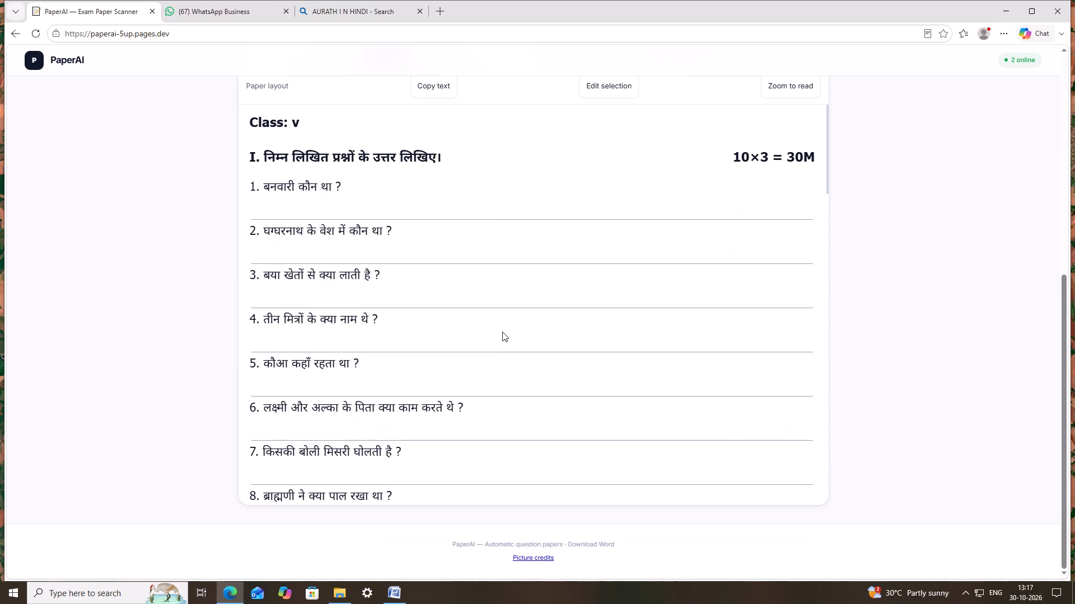
scroll(501, 332, "up", 4)
scroll(892, 246, "up", 4)
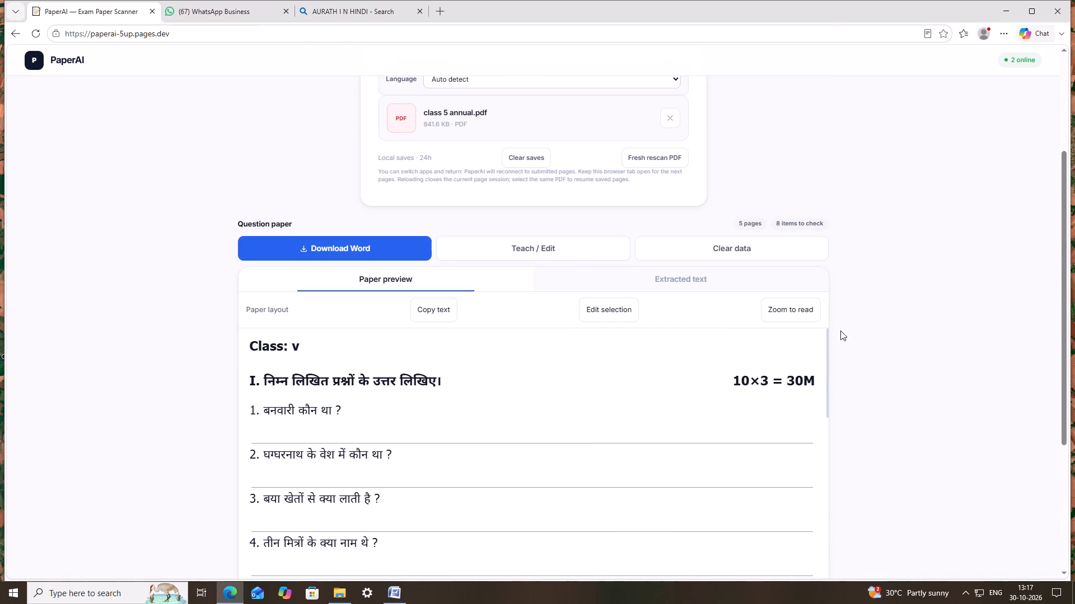
scroll(757, 354, "down", 5)
scroll(680, 273, "down", 5)
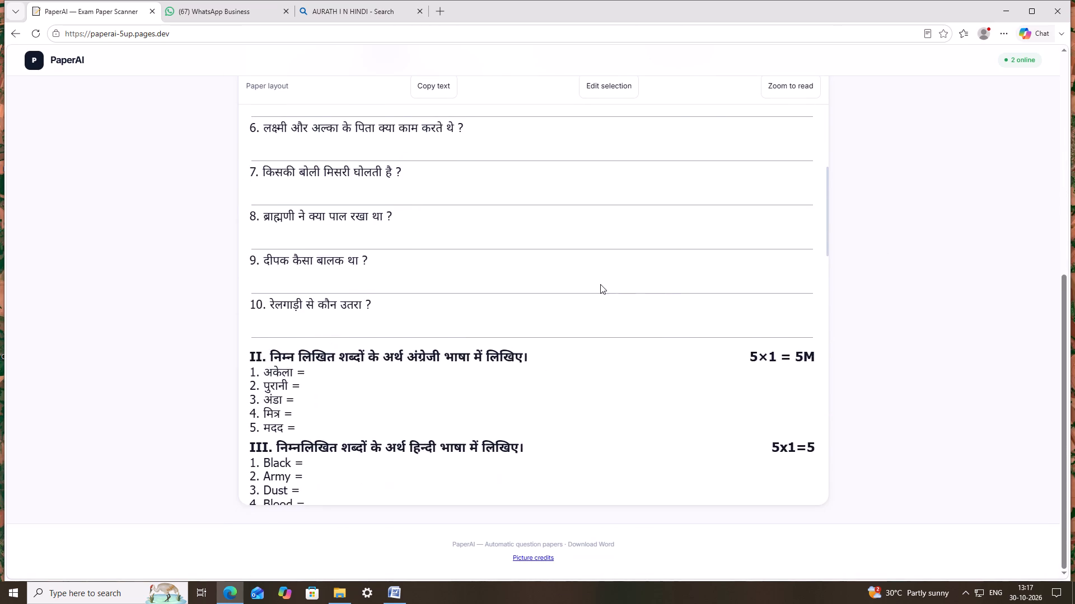
scroll(596, 284, "down", 12)
scroll(753, 270, "up", 14)
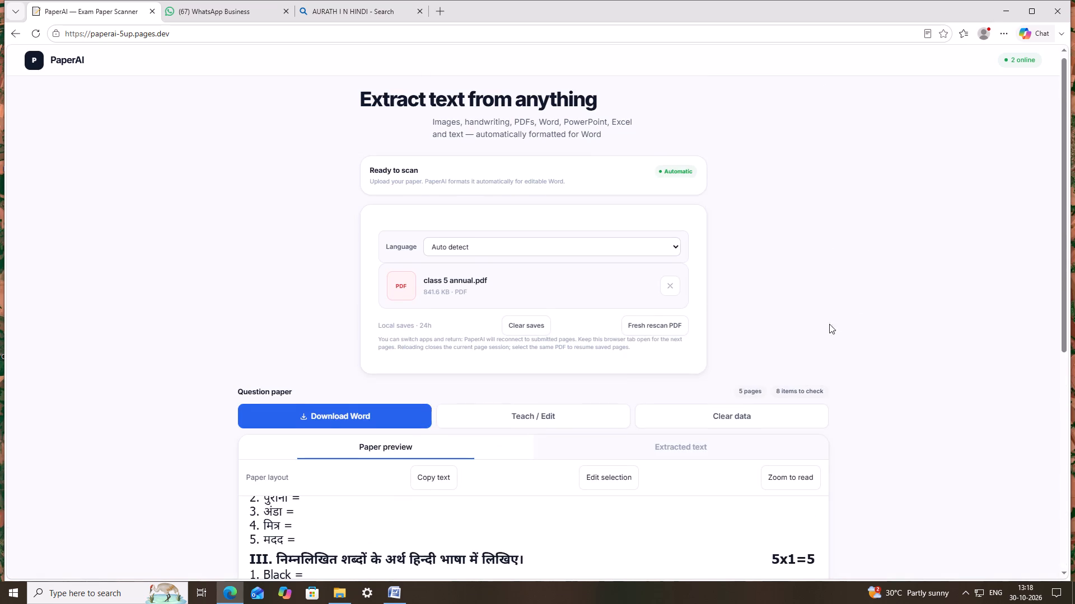
scroll(792, 345, "down", 2)
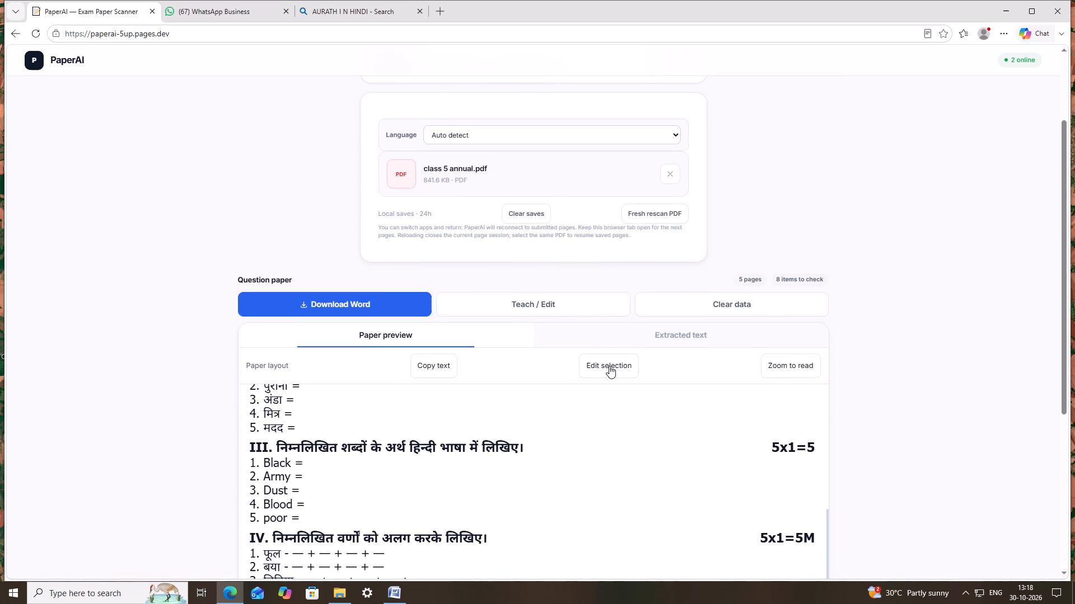
Try Edit selection on the preview, and open the extracted paper in Teach / Edit.
left_click(609, 366)
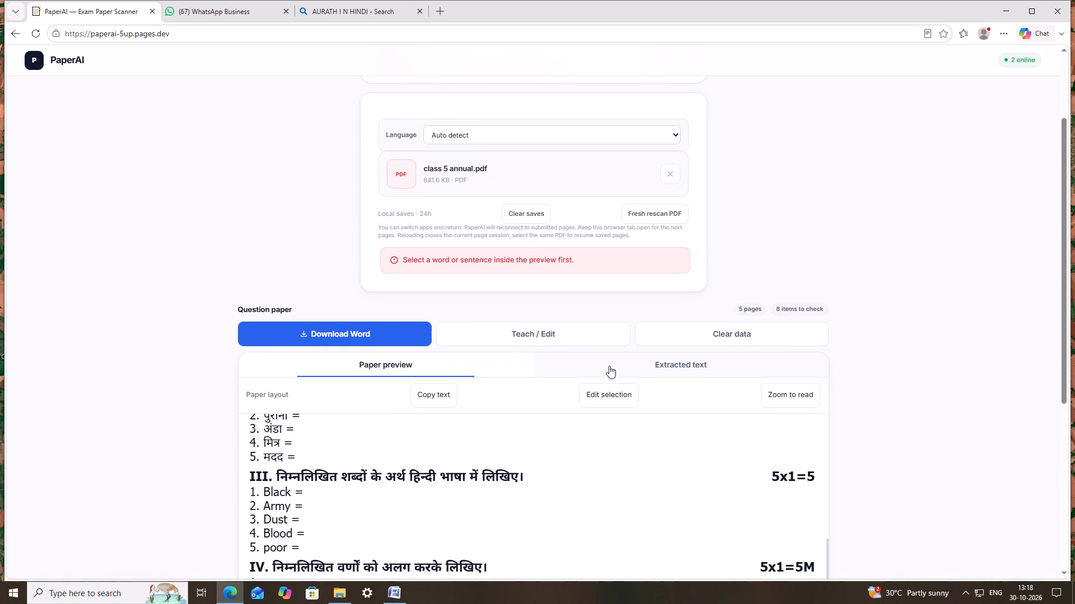
left_click(605, 402)
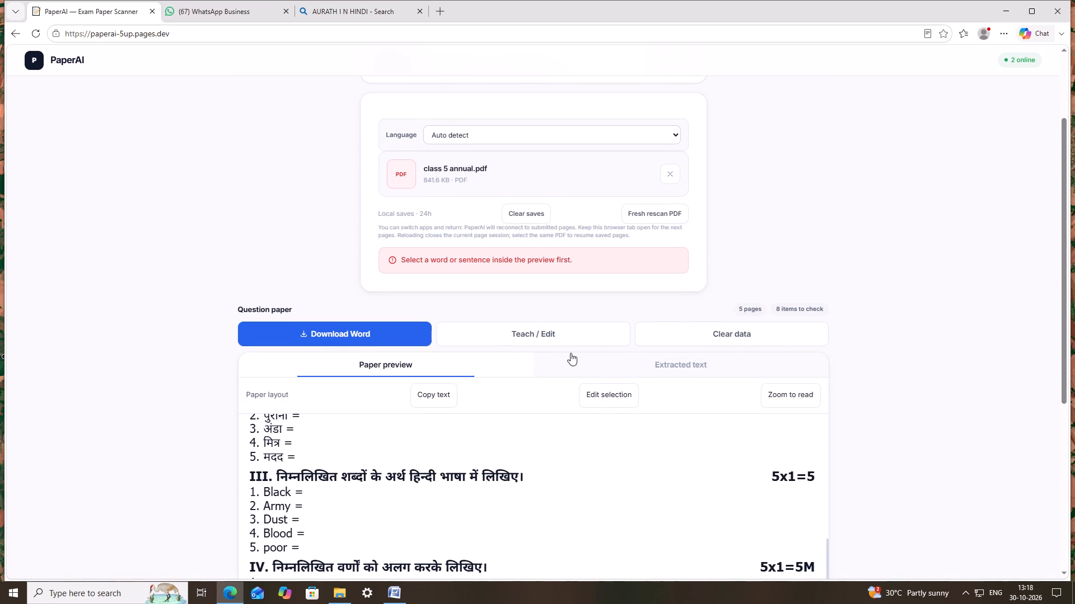
left_click(561, 339)
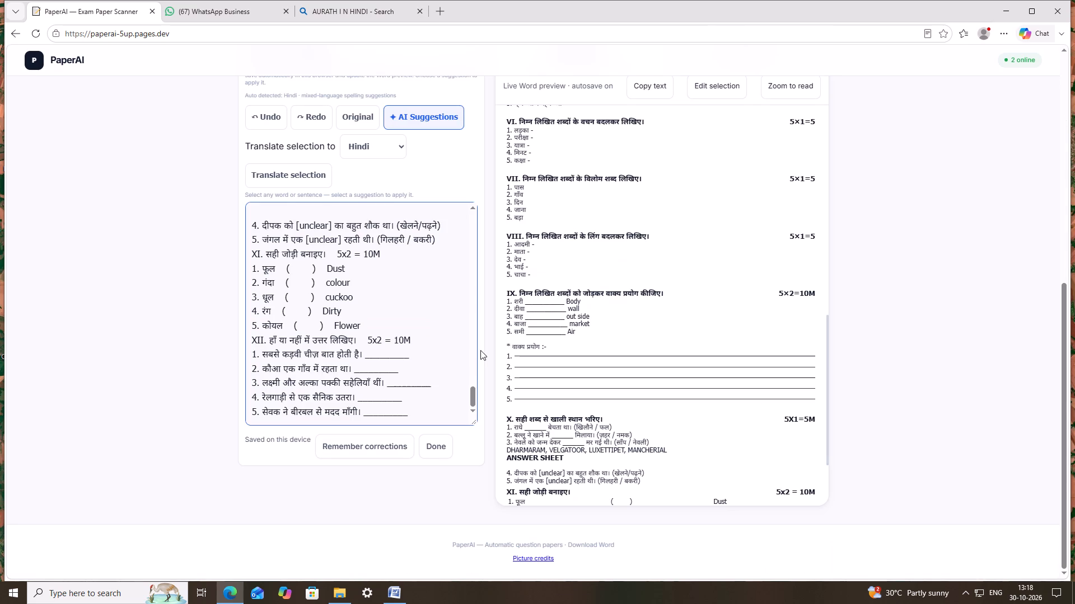
Enter the word camel on a blank line below question 3 of section X in the editable text.
scroll(579, 294, "down", 2)
scroll(460, 294, "down", 3)
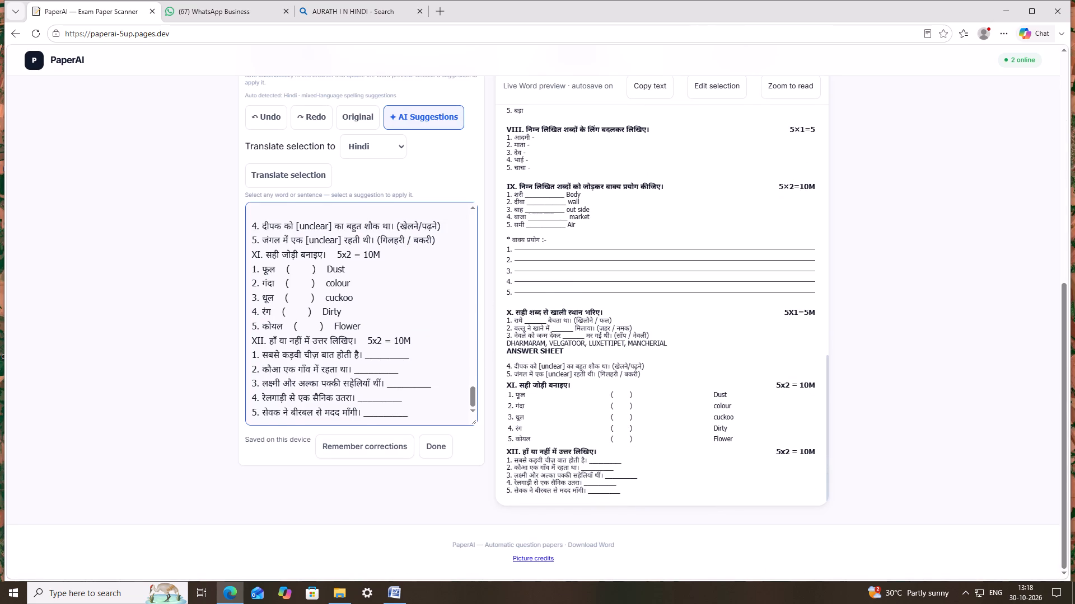
scroll(460, 294, "up", 4)
left_click(298, 357)
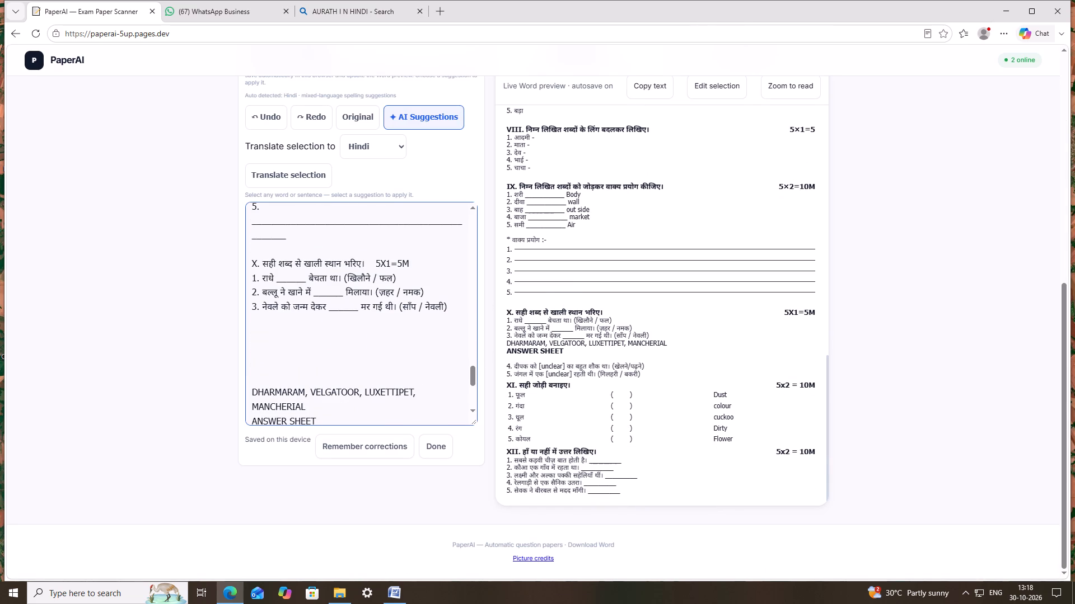
type("came")
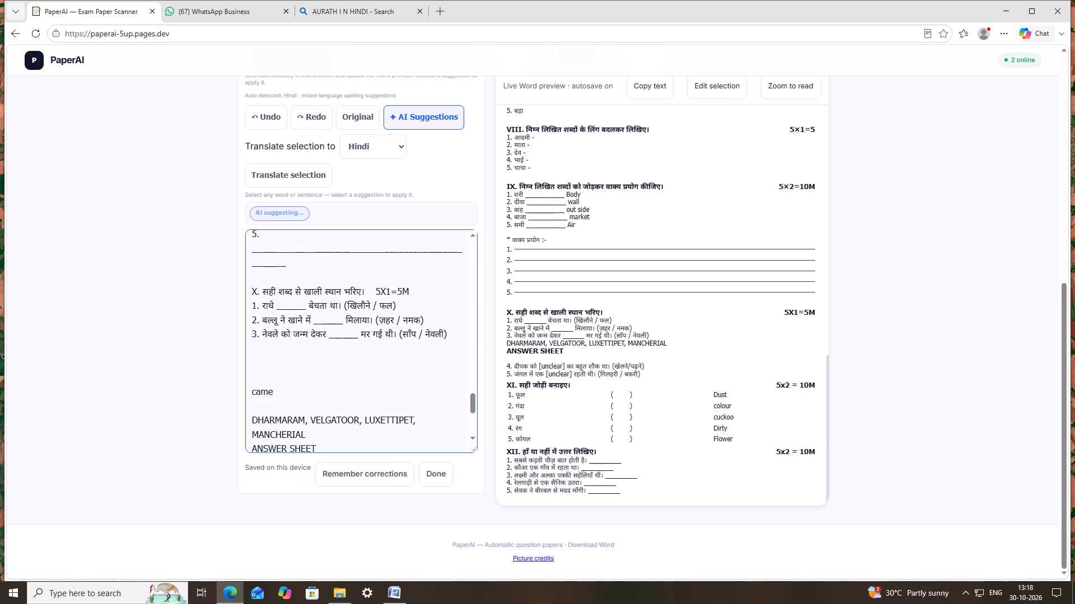
key("l")
Translate the word camel to Hindi and apply the suggestion ऊँट in its place.
left_click_drag(281, 391, 235, 391)
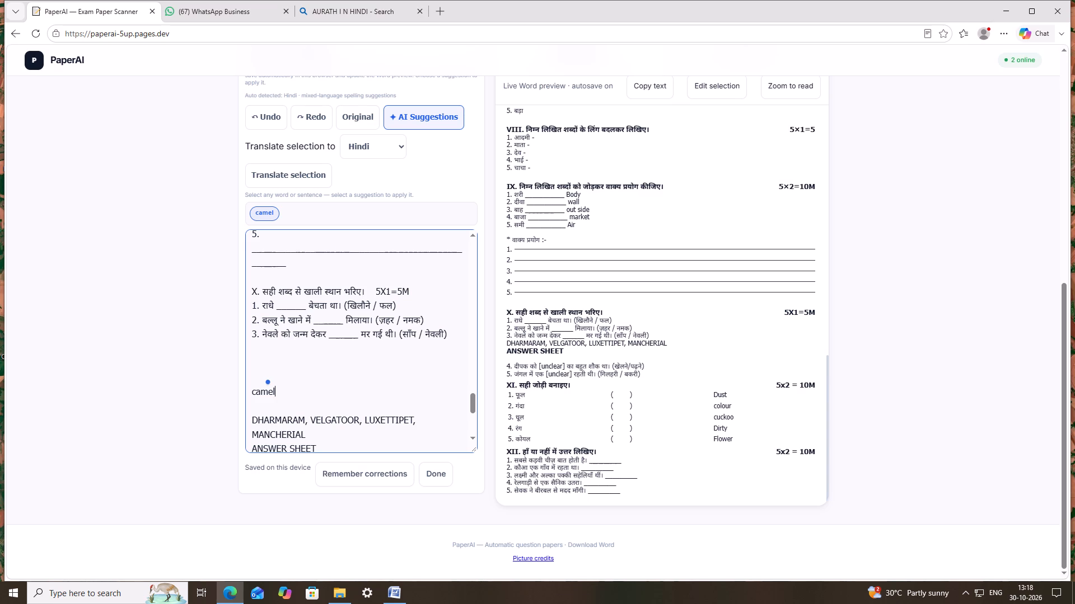
left_click(282, 391)
left_click_drag(291, 383, 251, 395)
left_click_drag(251, 395, 281, 387)
left_click(291, 183)
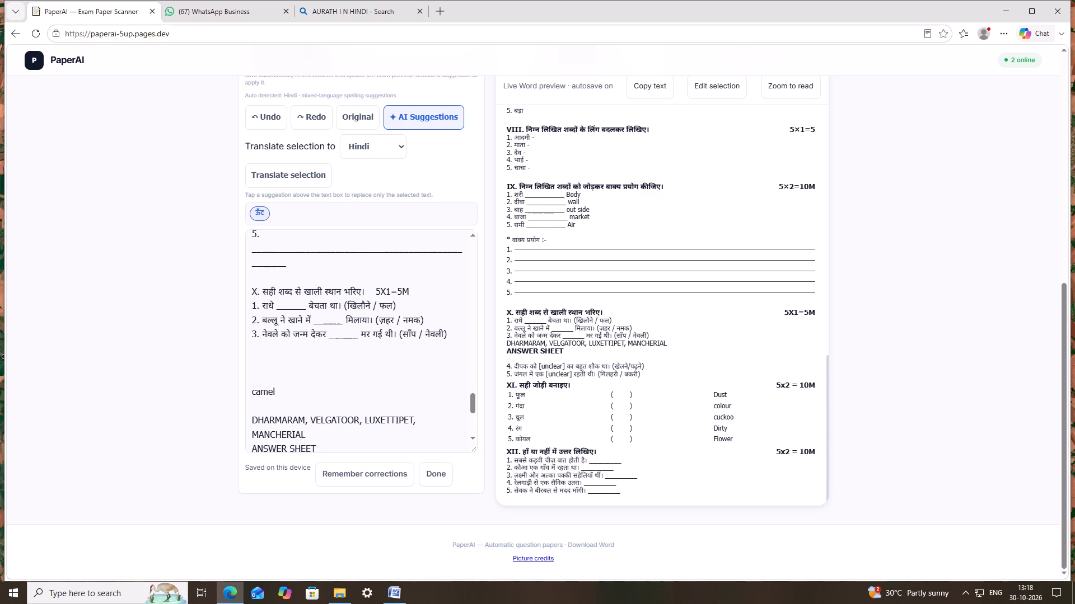
left_click(263, 214)
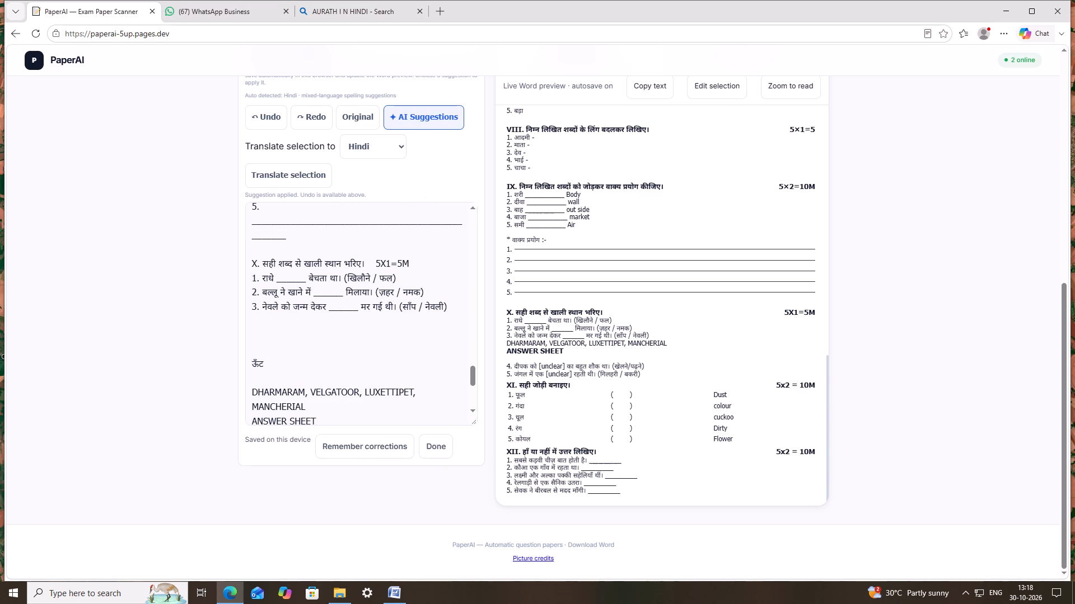
Copy ऊँट into the Word paper over the selected third word of section III's matching list, and save the document.
left_click_drag(283, 360, 253, 397)
key("ctrl+c")
key("ctrl+c")
key("ctrl+c")
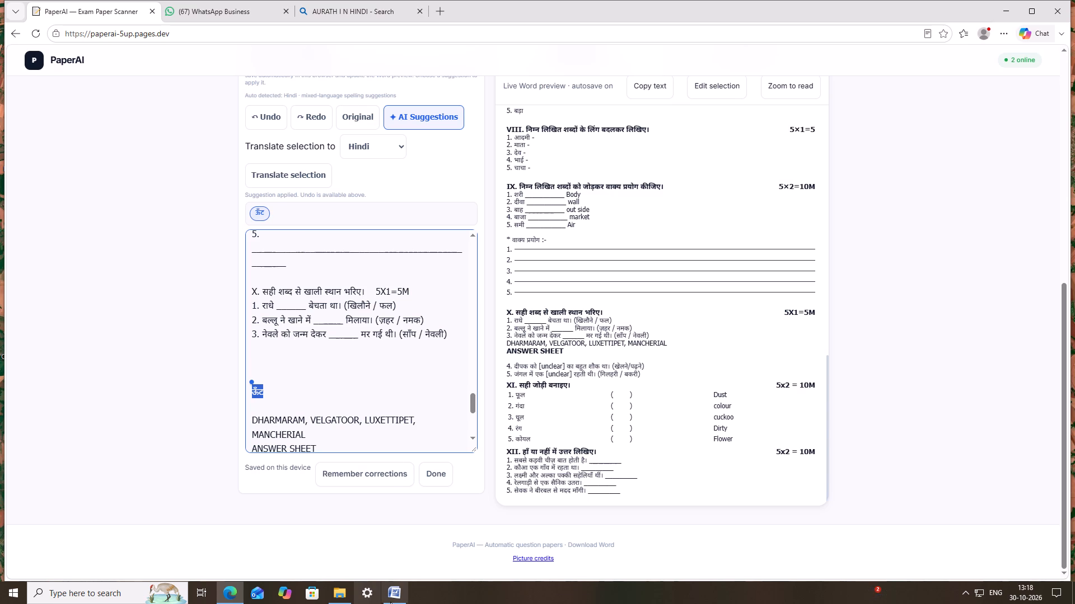
left_click(390, 602)
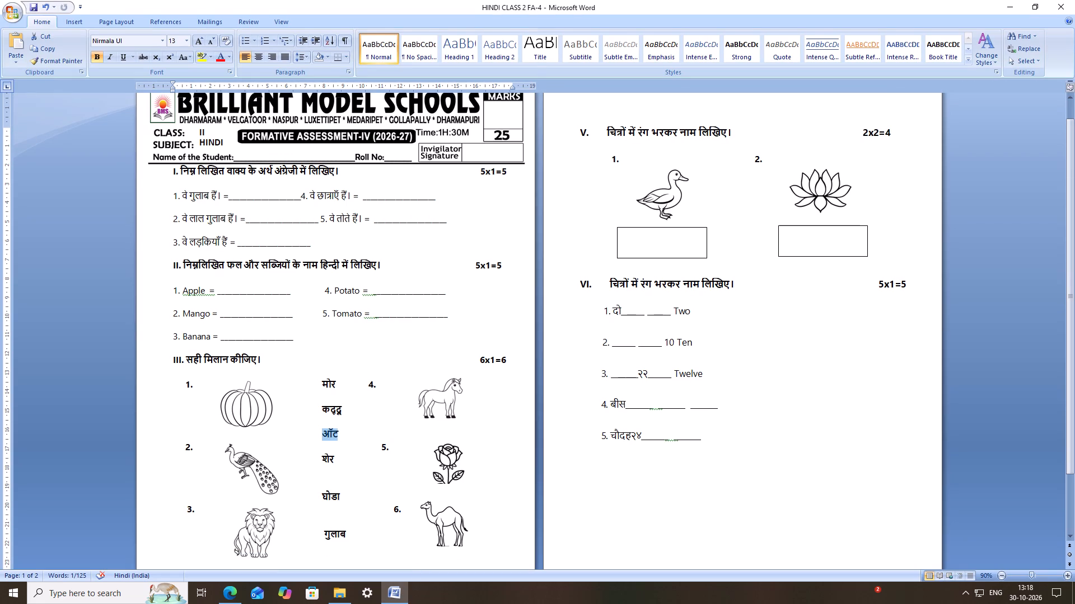
key("ctrl+v")
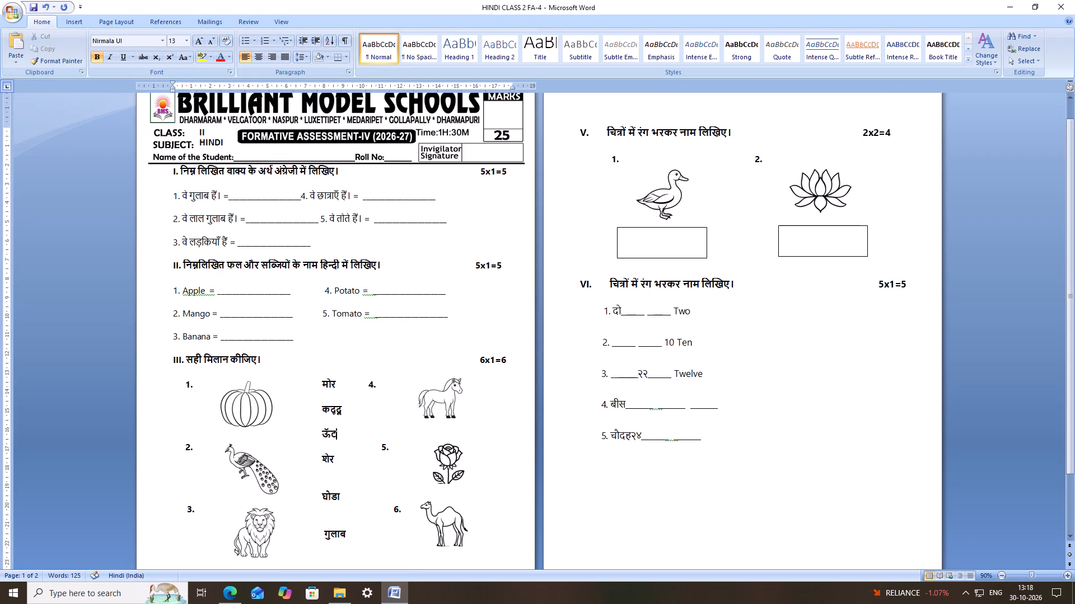
key("ctrl+s")
key("ctrl+s")
key("ctrl+s")
key("ctrl+s")
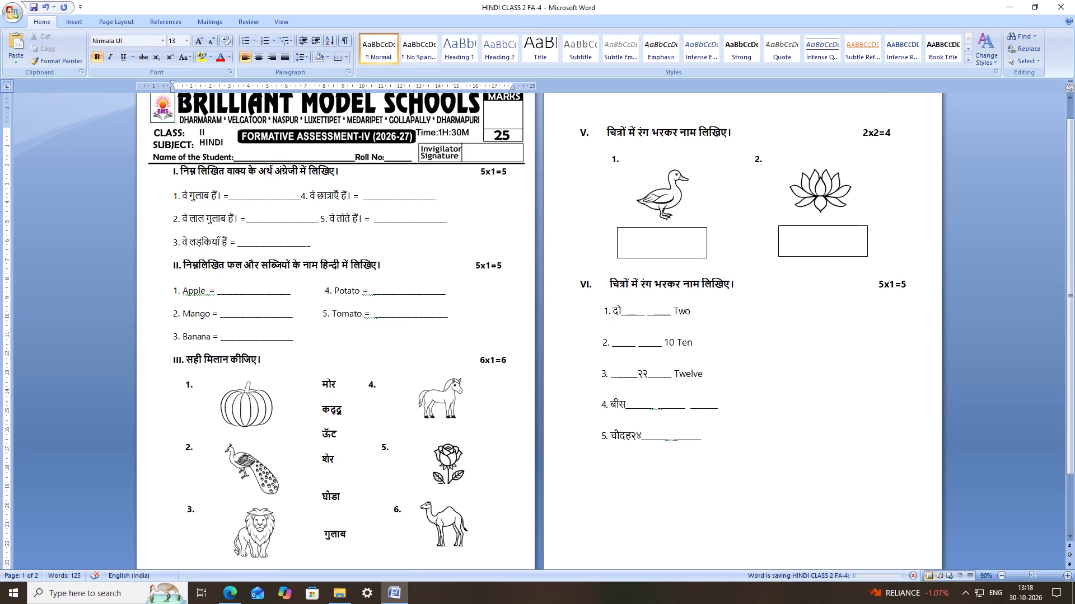
key("ctrl+s")
key("ctrl+s")
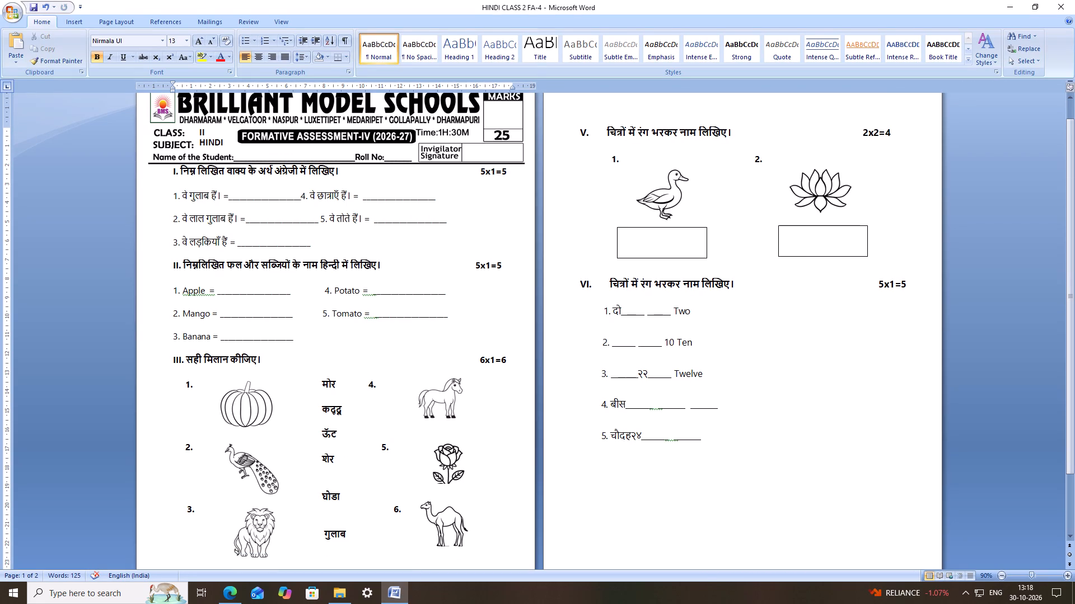
Add five spaces before the 2x2=4 marks of question V, and save the paper.
left_click(858, 142)
key("space")
key("space")
key("space")
key("space")
key("space")
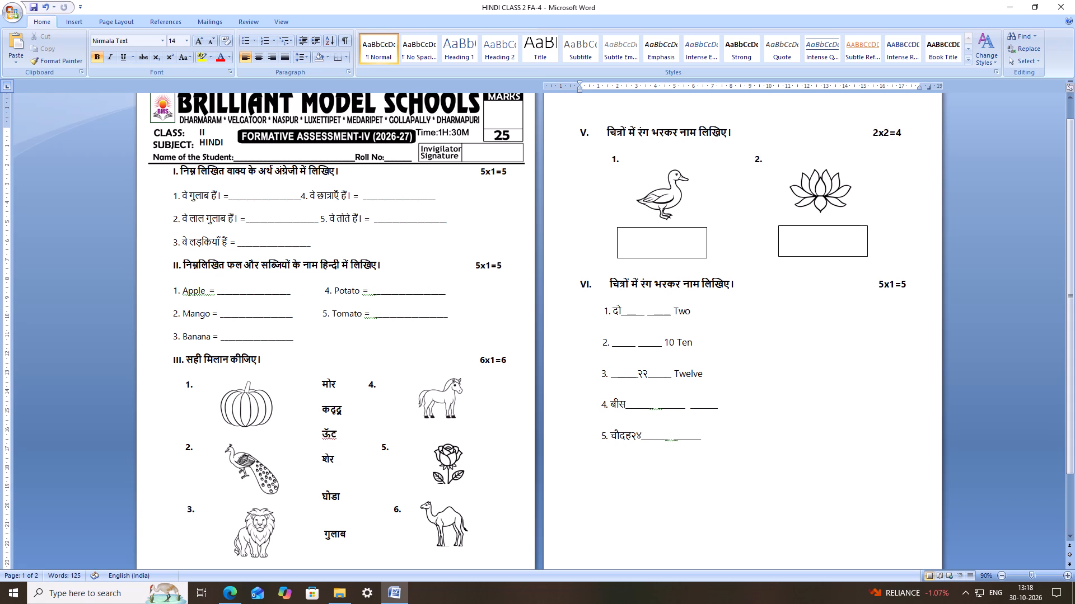
left_click(822, 380)
key("ctrl+s")
key("ctrl+s")
key("ctrl+s")
key("ctrl+s")
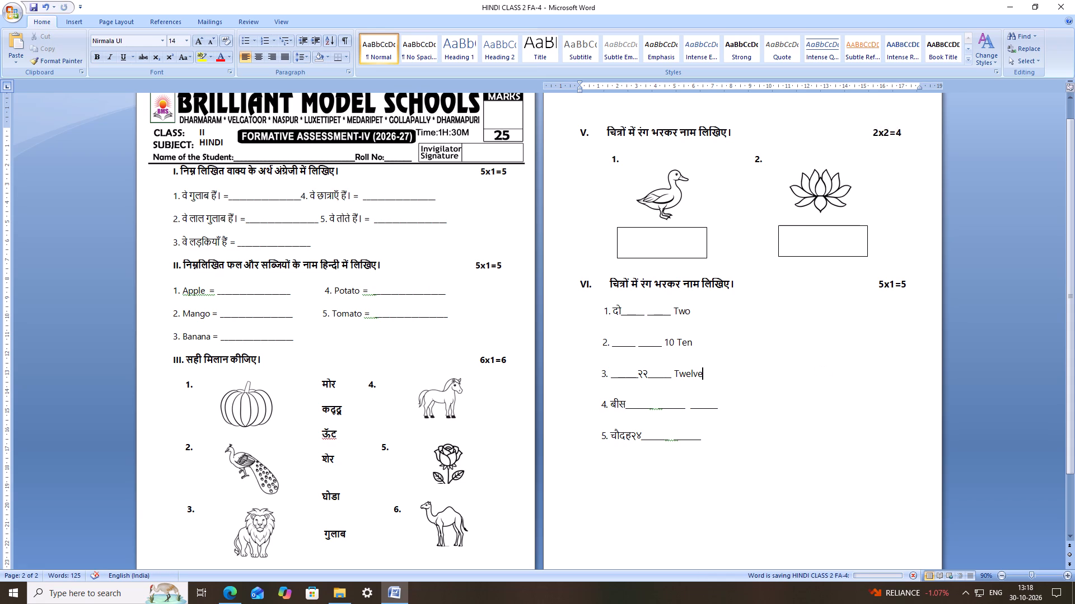
key("ctrl+s")
key("ctrl+s")
key("ctrl+s")
key("ctrl+s")
key("ctrl+s")
key("ctrl+s")
key("ctrl+s")
key("ctrl+s")
key("ctrl+s")
key("ctrl+s")
key("ctrl+s")
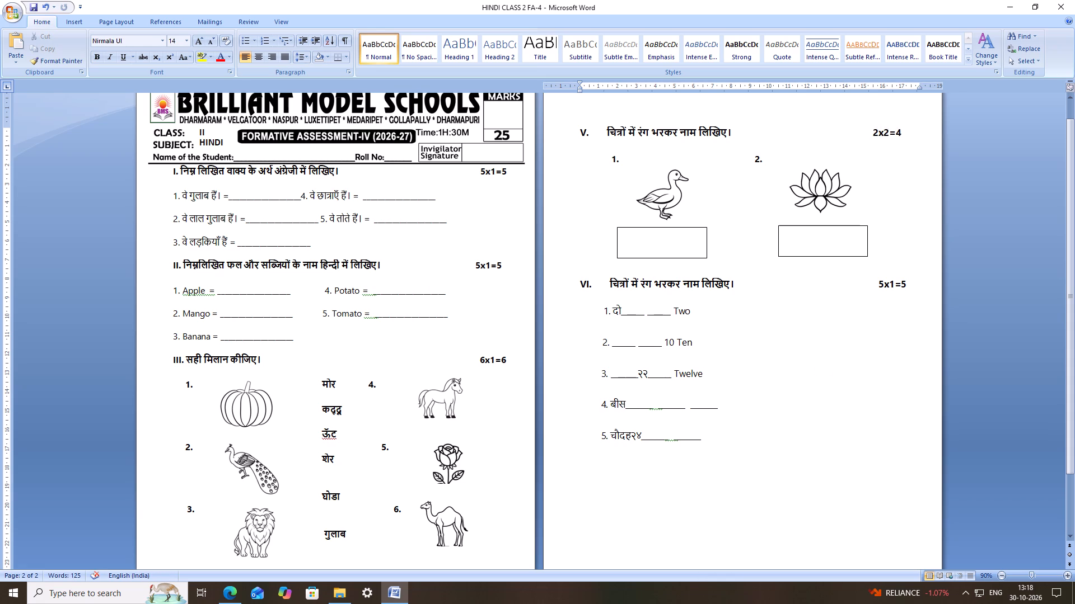
Look over the HINDI CLASS 2 FA-4 paper and close the document.
scroll(386, 370, "down", 4)
scroll(387, 370, "up", 7)
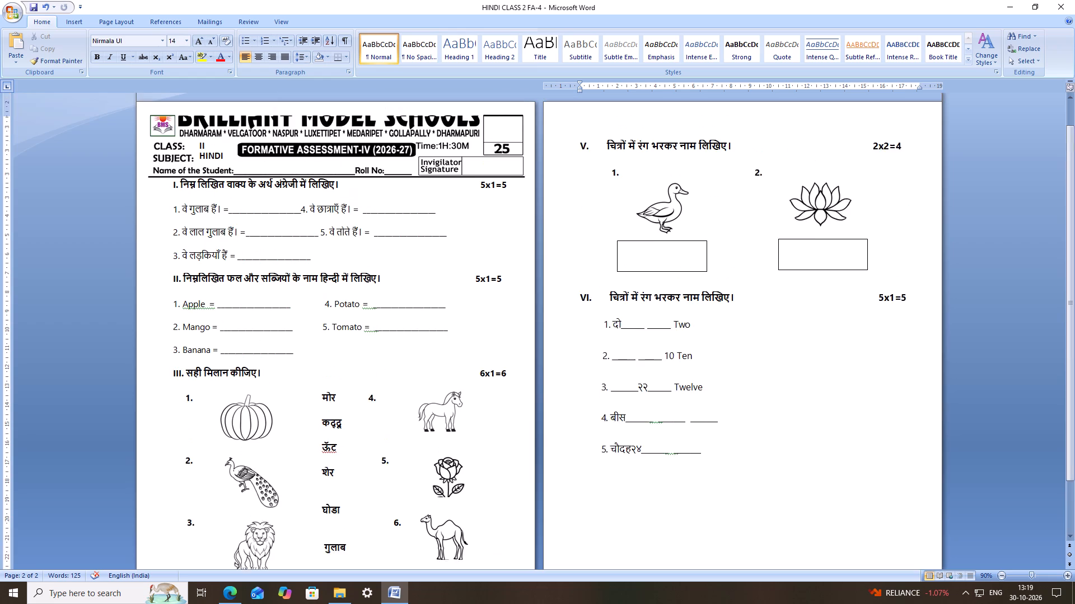
scroll(386, 370, "up", 6)
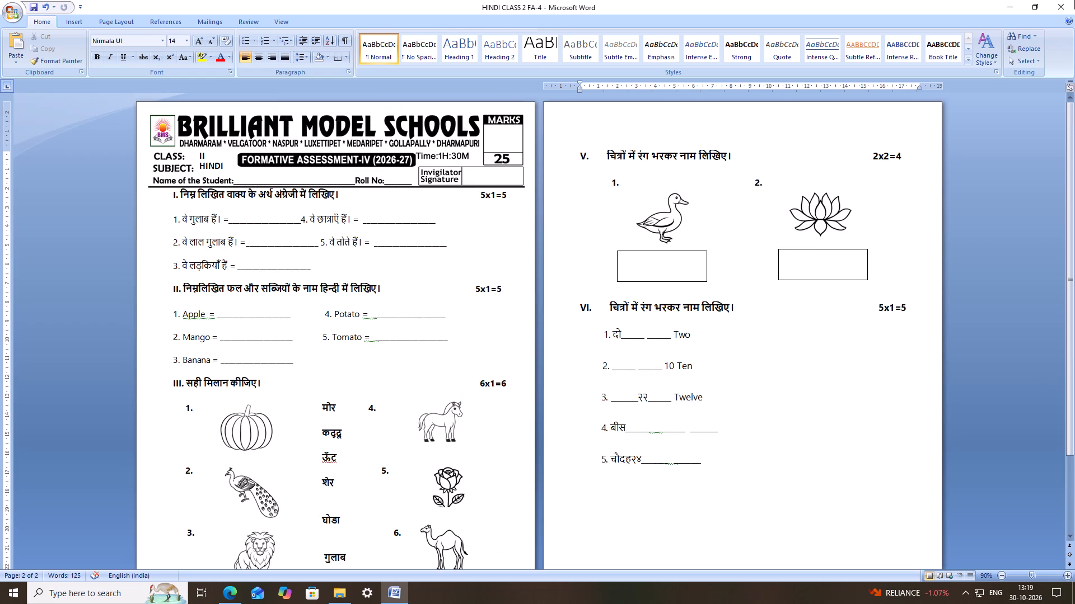
left_click(1074, 0)
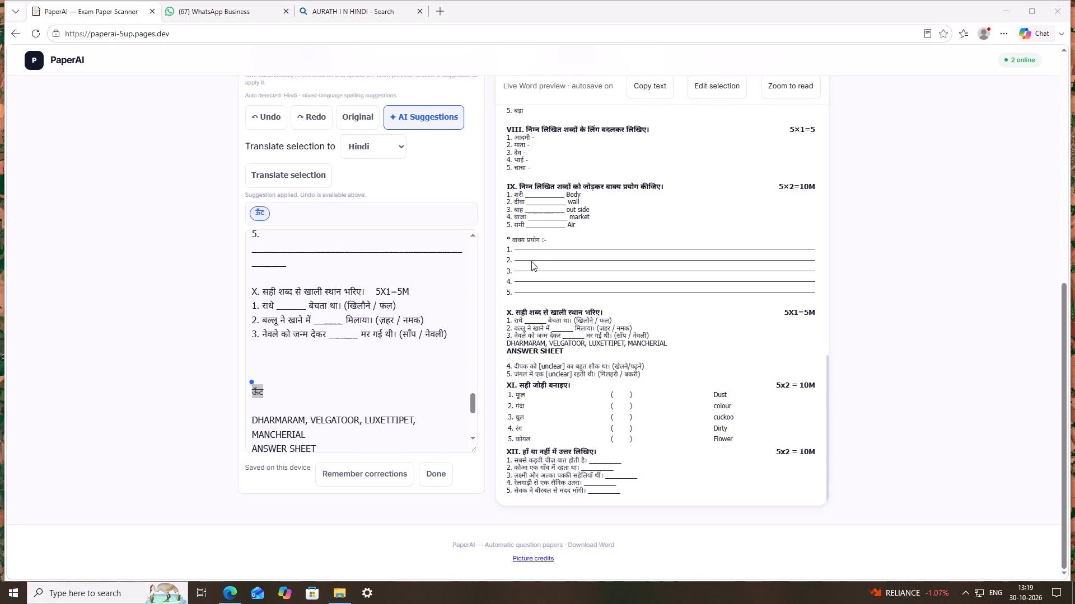
Open the HINDI CLASS 3 FA-4 document from the Hindi FA4 folder.
left_click(337, 587)
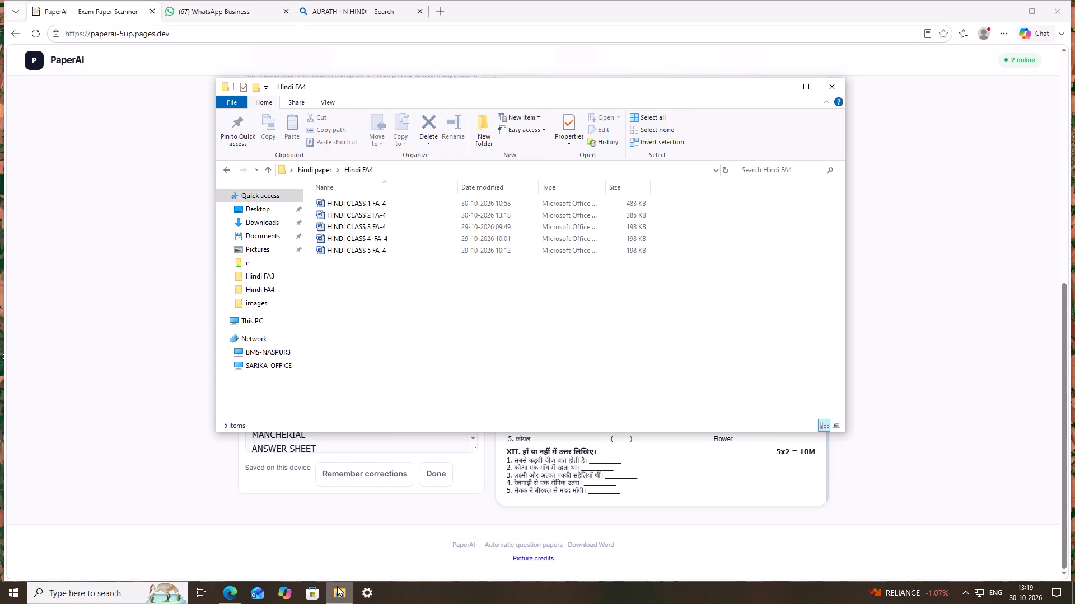
left_click(408, 391)
double_click(365, 230)
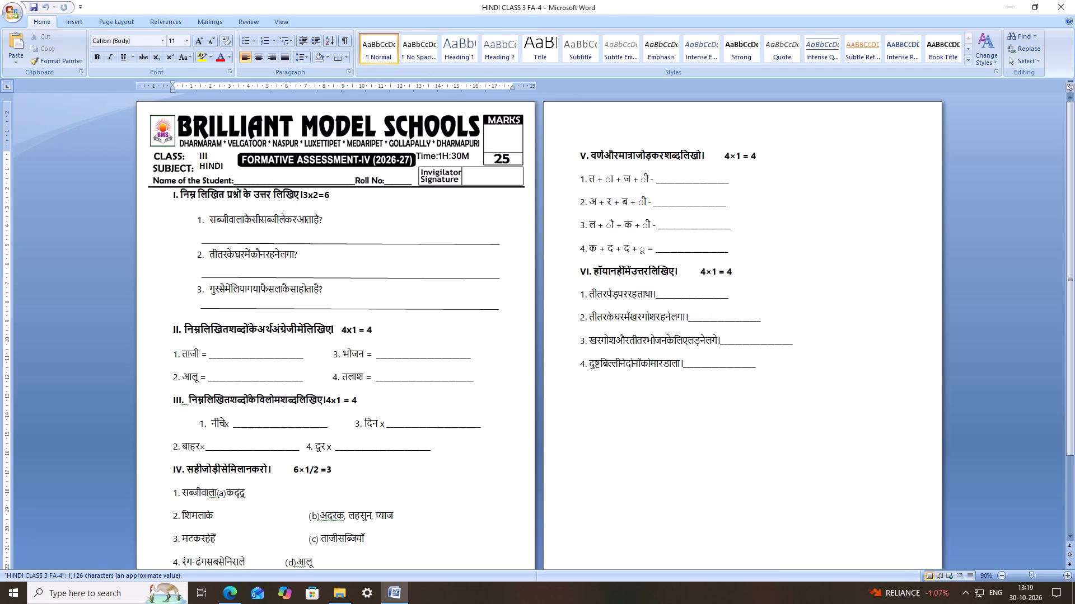
Replace the automatic number of section I's first question with 1. and a space, indented by four spaces.
left_click(197, 223)
left_click(197, 223)
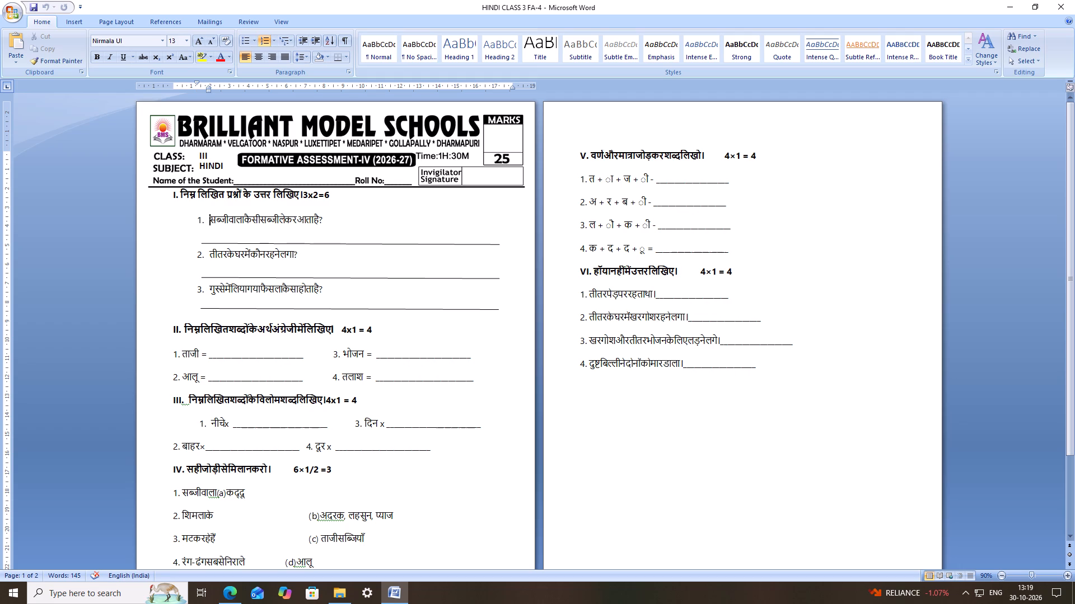
left_click(203, 219)
key("bracketright")
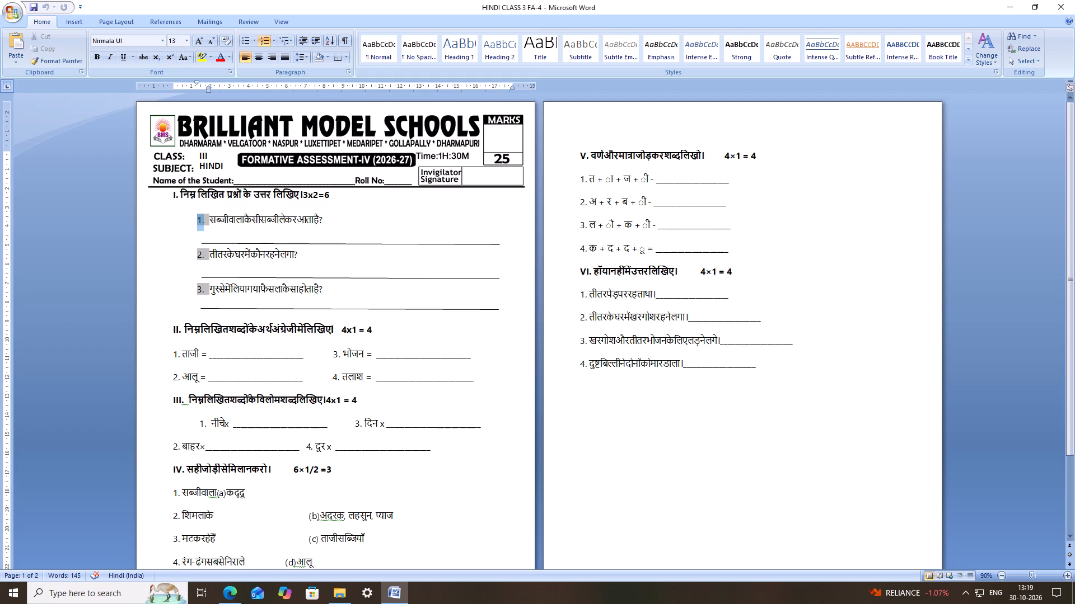
key("bracketright")
key("BackSpace")
key("BackSpace")
key("BackSpace")
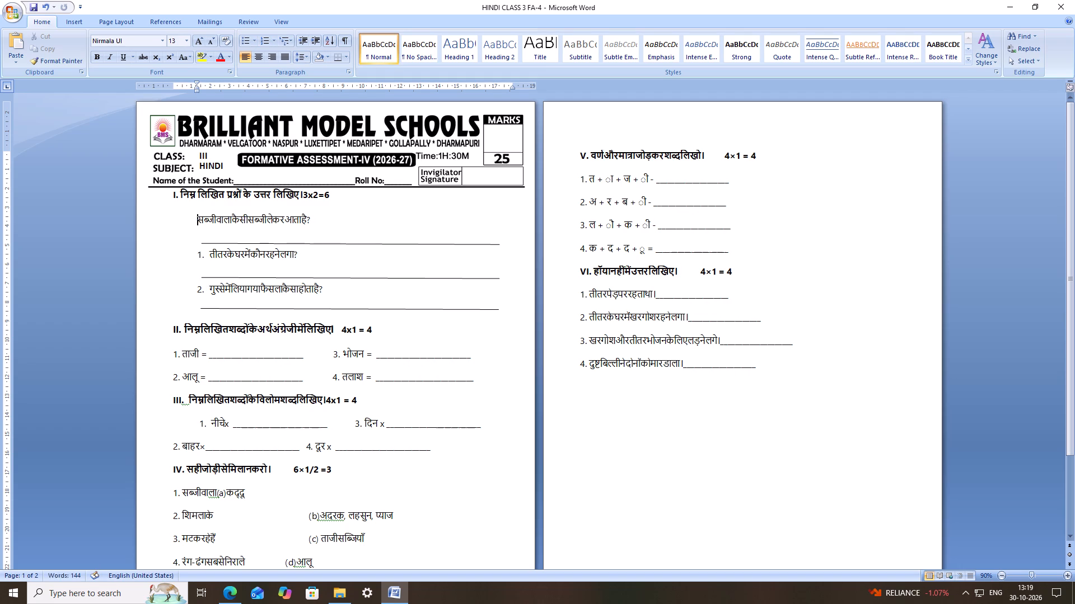
key("space")
key("space")
key("space")
key("space")
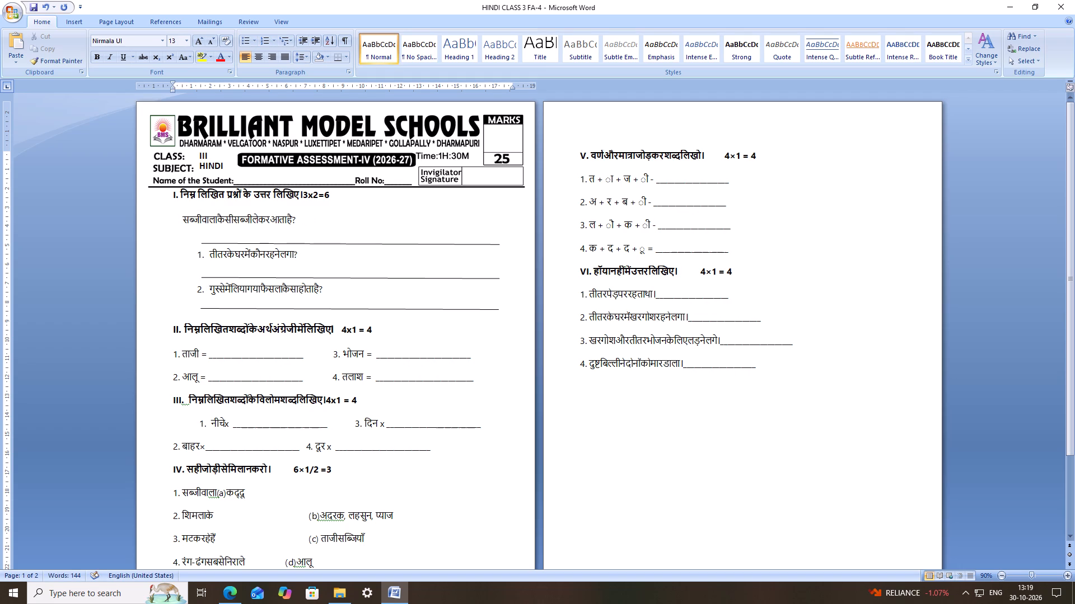
type("1.")
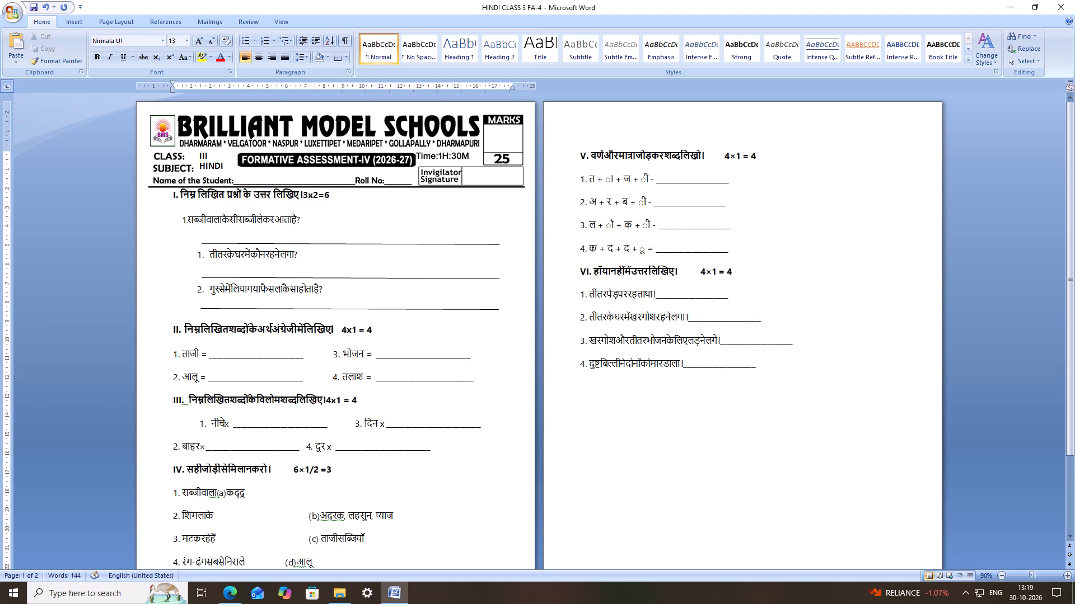
key("space")
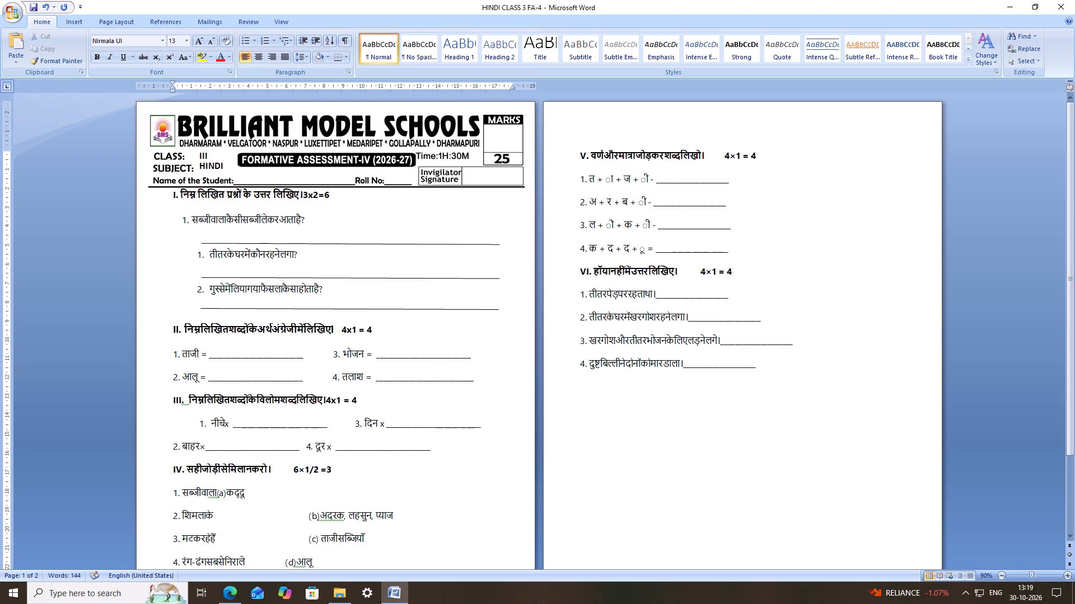
Replace the automatic number of section I's second question with 2. and a space, indented by six spaces.
left_click(208, 254)
key("BackSpace")
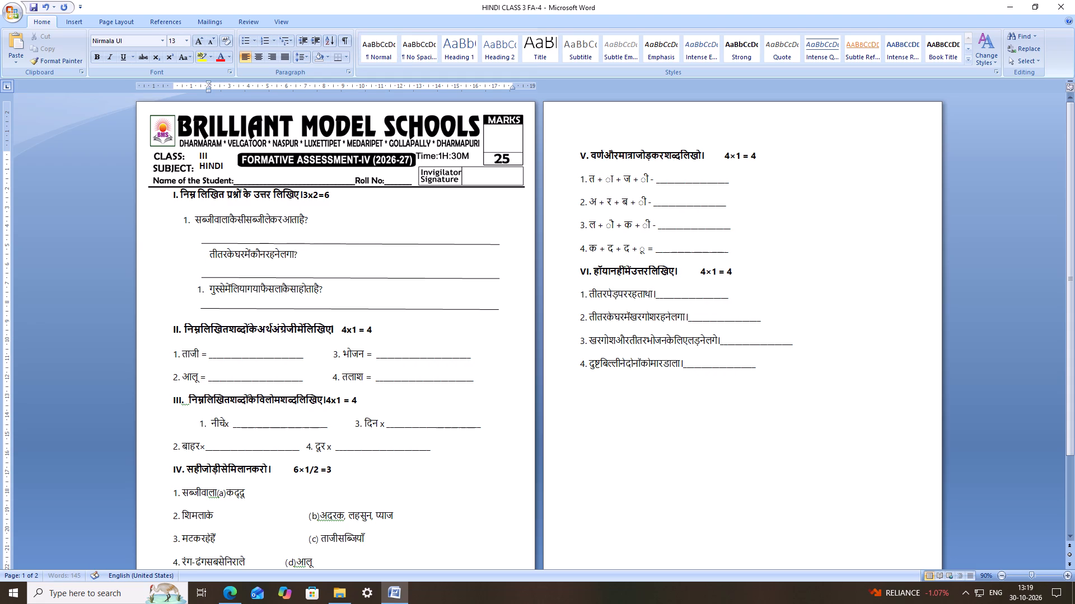
key("BackSpace")
key("space")
key("space")
key("space")
key("space")
key("space")
key("space")
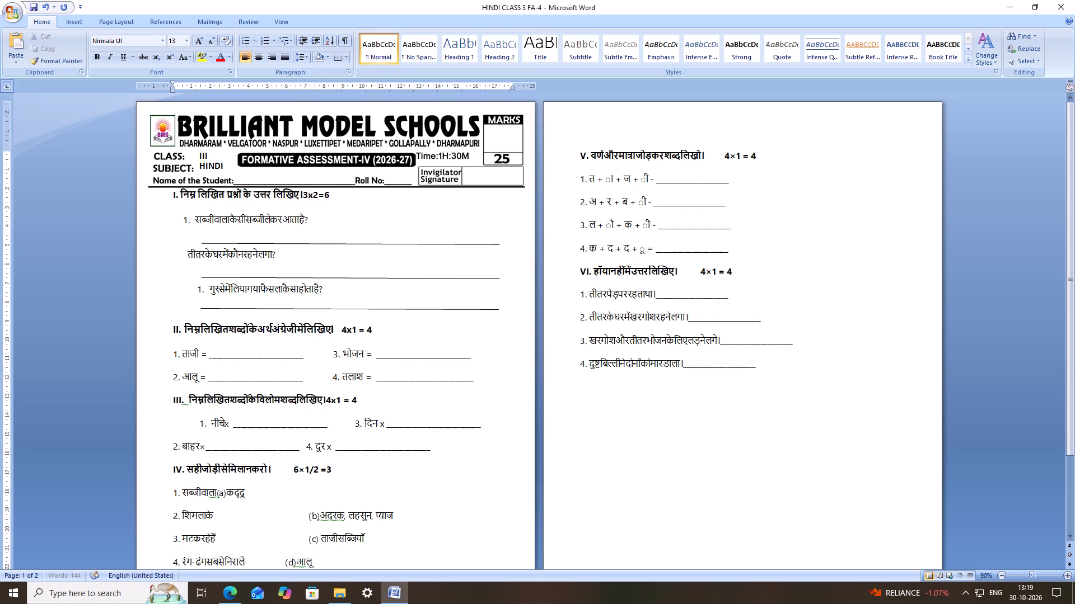
key("2")
type(".")
key("space")
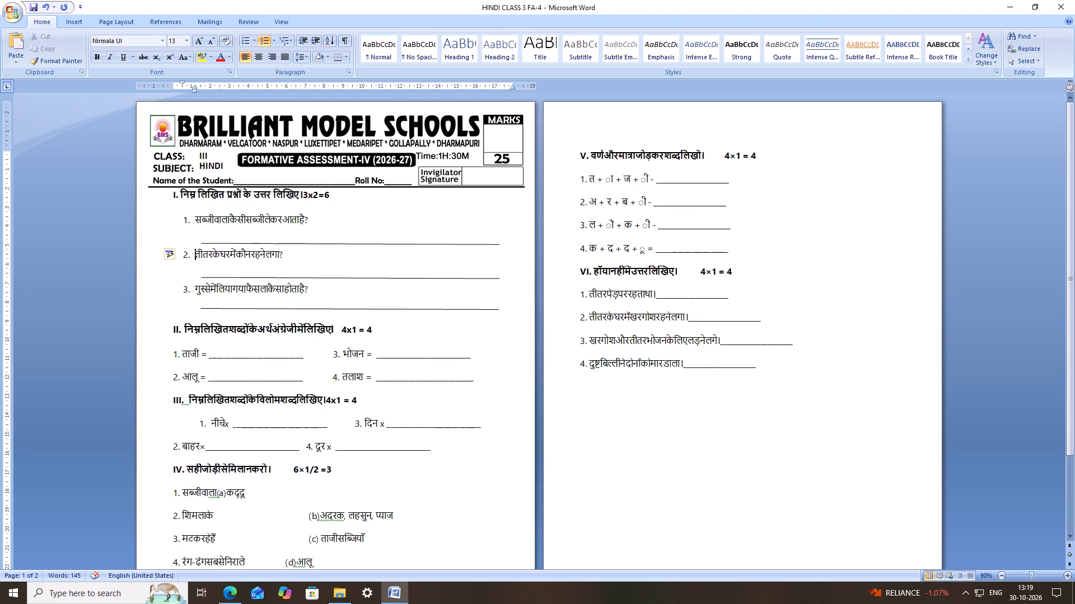
Space out the words of section I's first question to read सब्जी वाला कैसी सब्जी लेकर आता है?, and save the document.
left_click(216, 219)
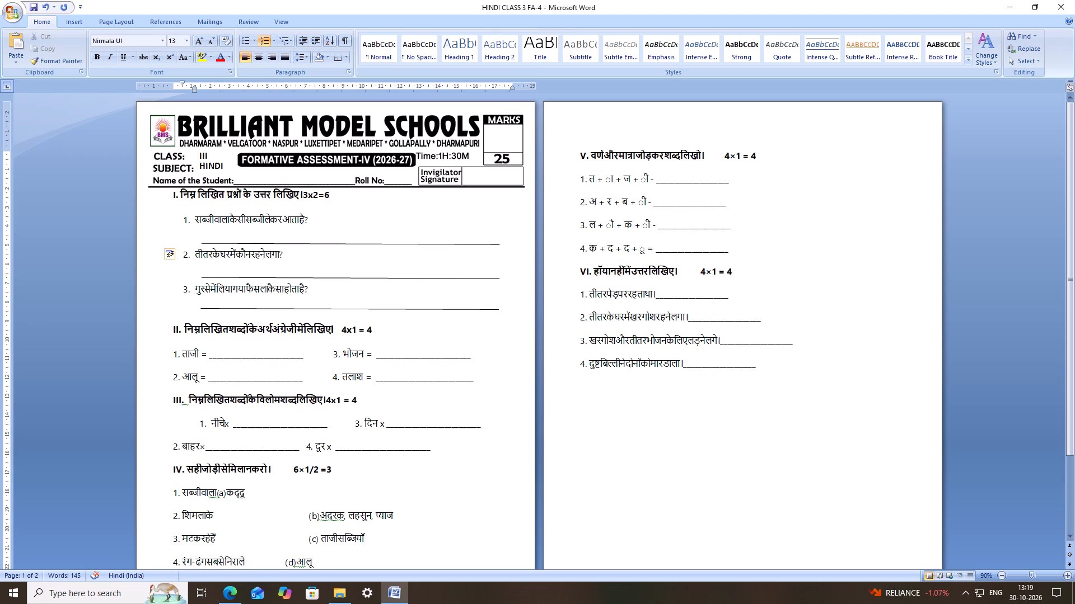
key("space")
key("space")
left_click(236, 223)
key("space")
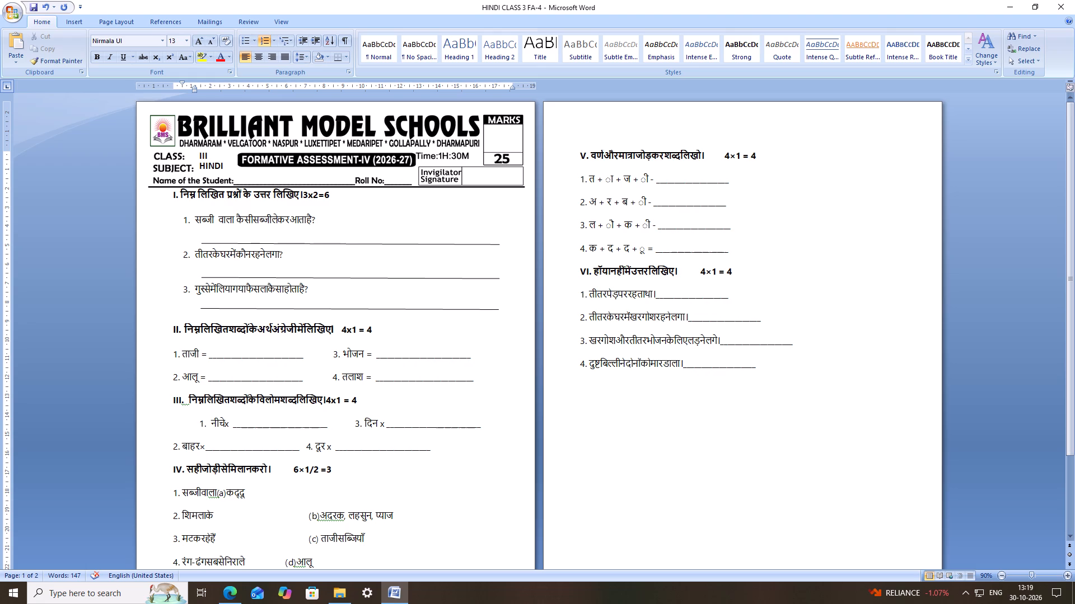
left_click(243, 222)
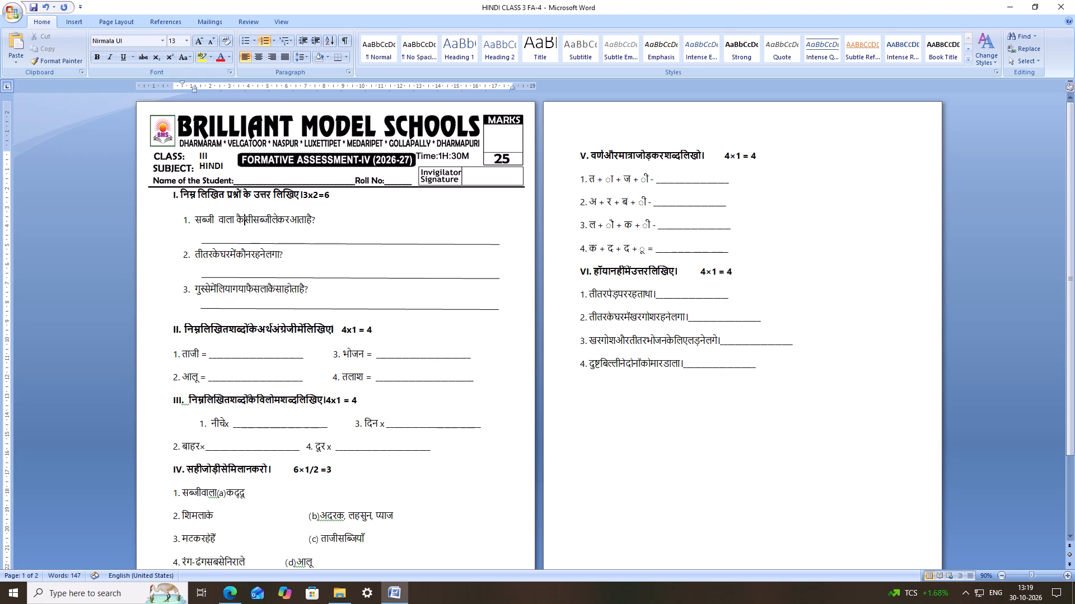
key("space")
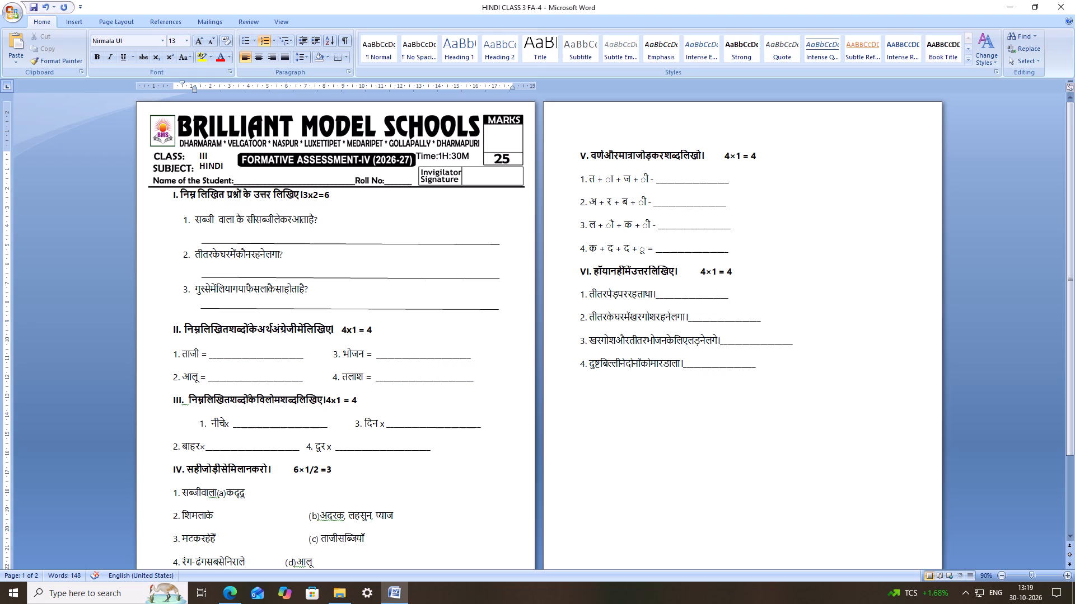
key("ctrl+z")
left_click(256, 217)
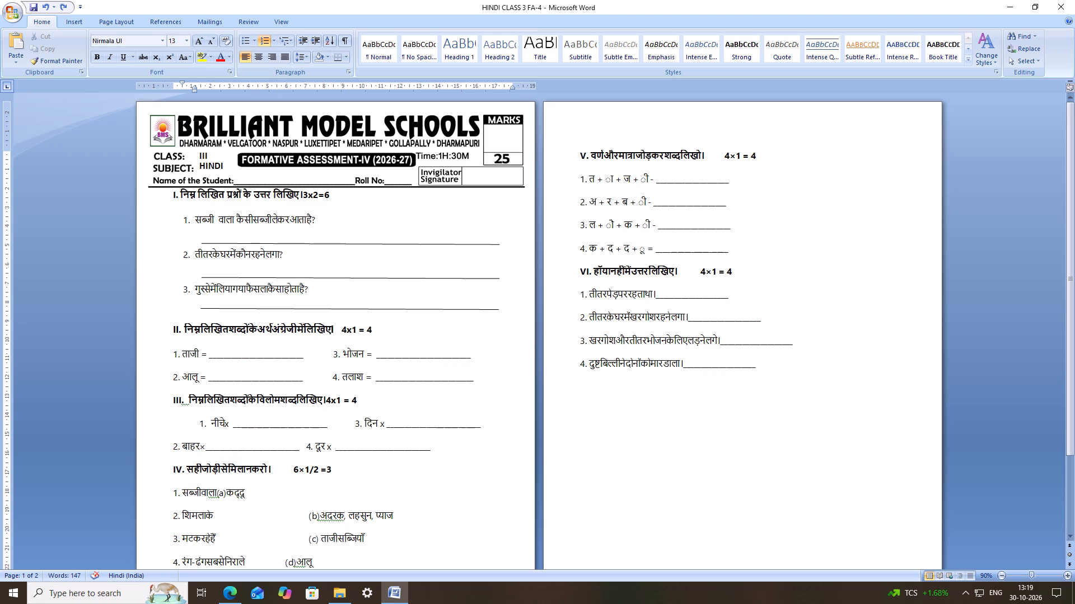
left_click(254, 224)
key("space")
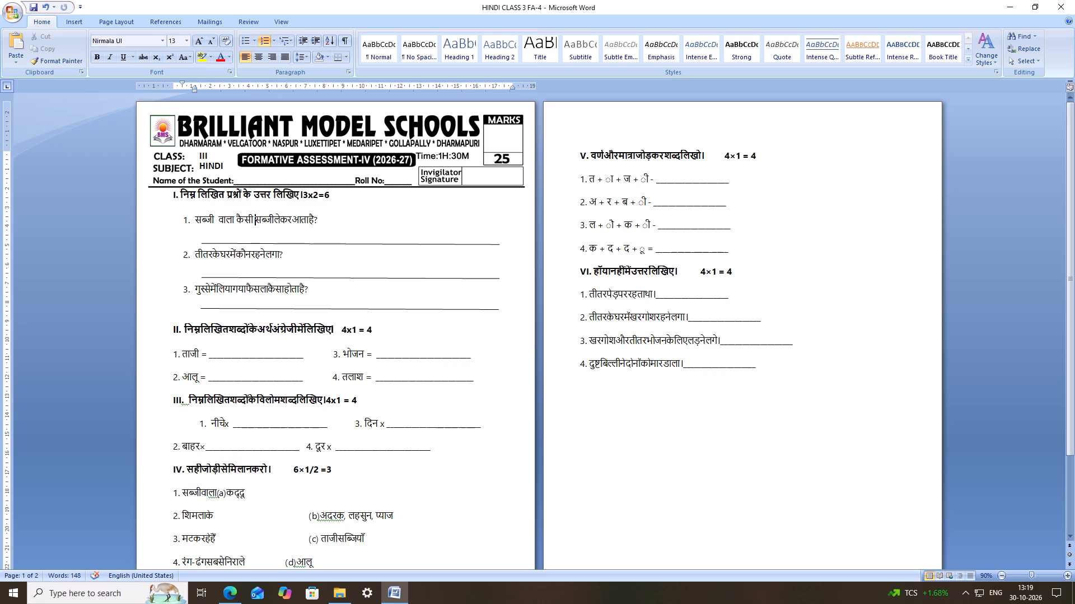
left_click(274, 219)
key("space")
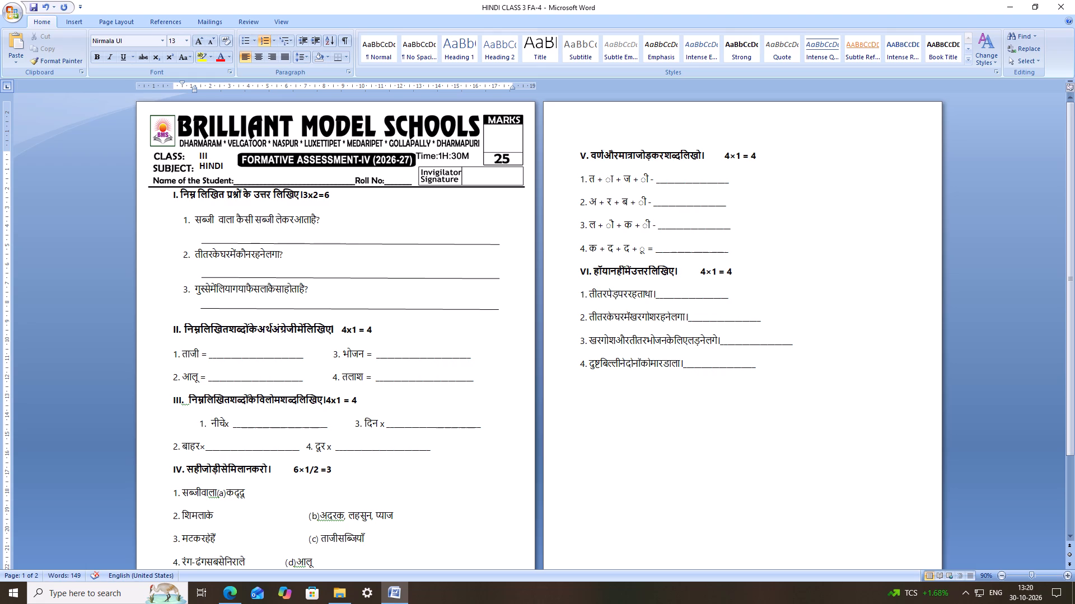
left_click(282, 220)
key("space")
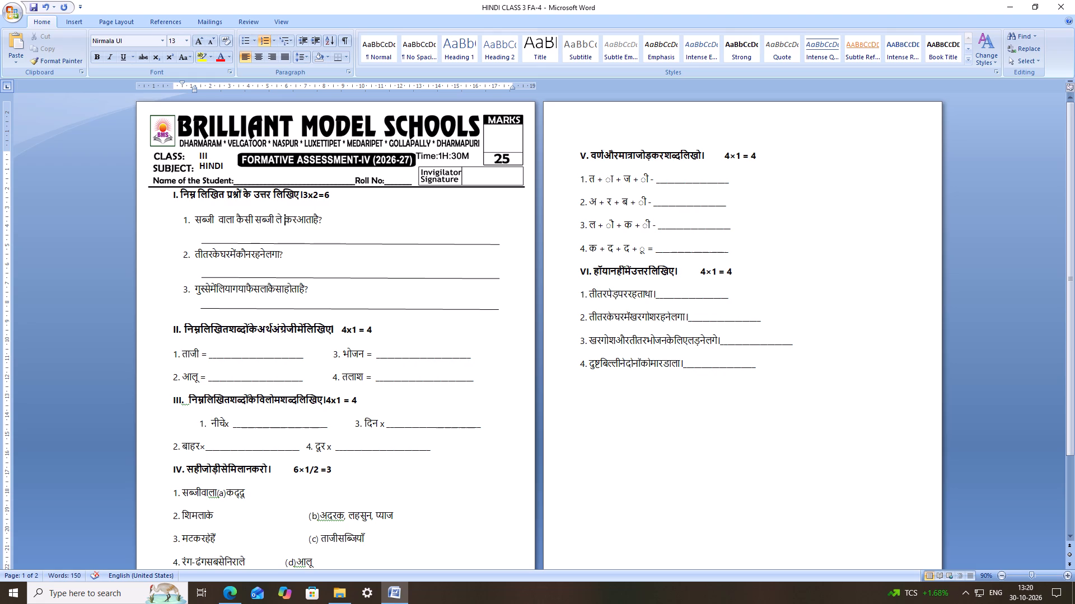
key("ctrl+z")
left_click(296, 220)
key("space")
left_click(315, 218)
key("space")
key("ctrl+s")
key("ctrl+s")
key("ctrl+s")
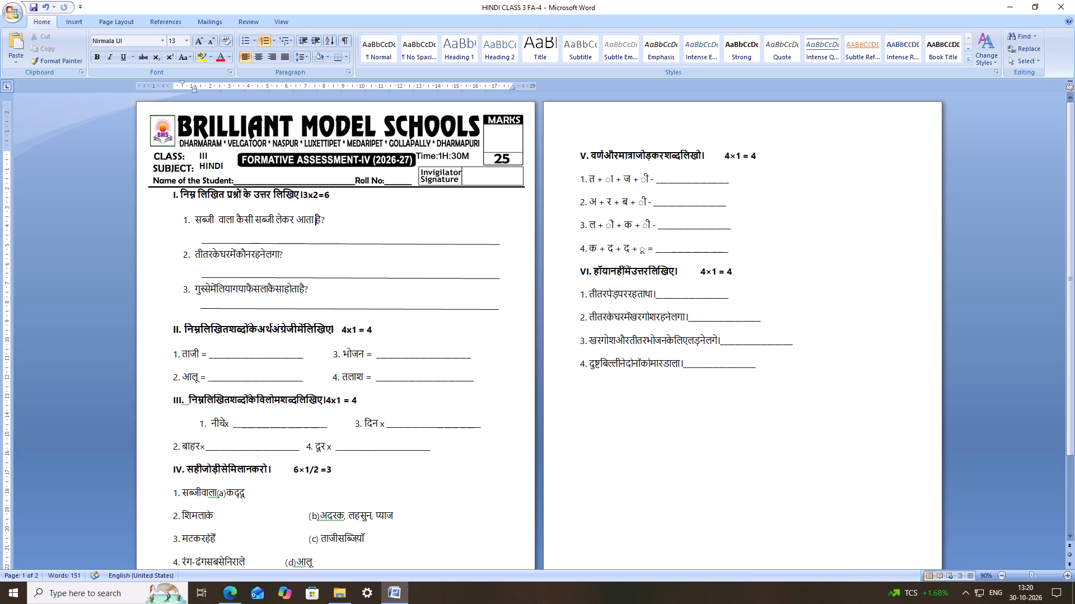
Space out the words of section I's second question to read तीतर के घर में कौन रहने लगा?
left_click(208, 255)
key("space")
key("BackSpace")
key("Right")
key("space")
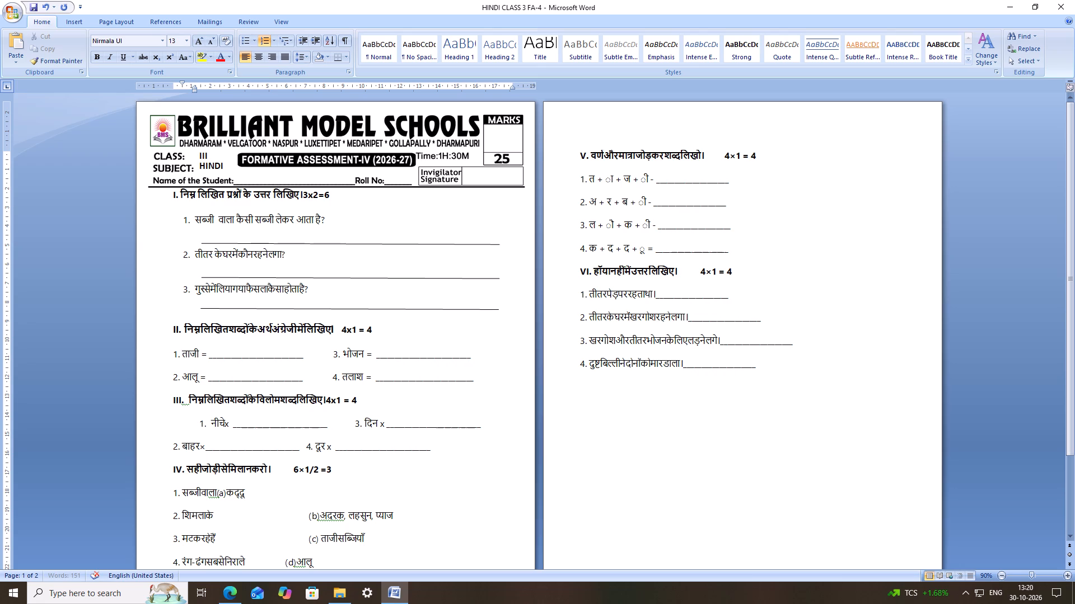
left_click(223, 252)
key("space")
left_click(236, 256)
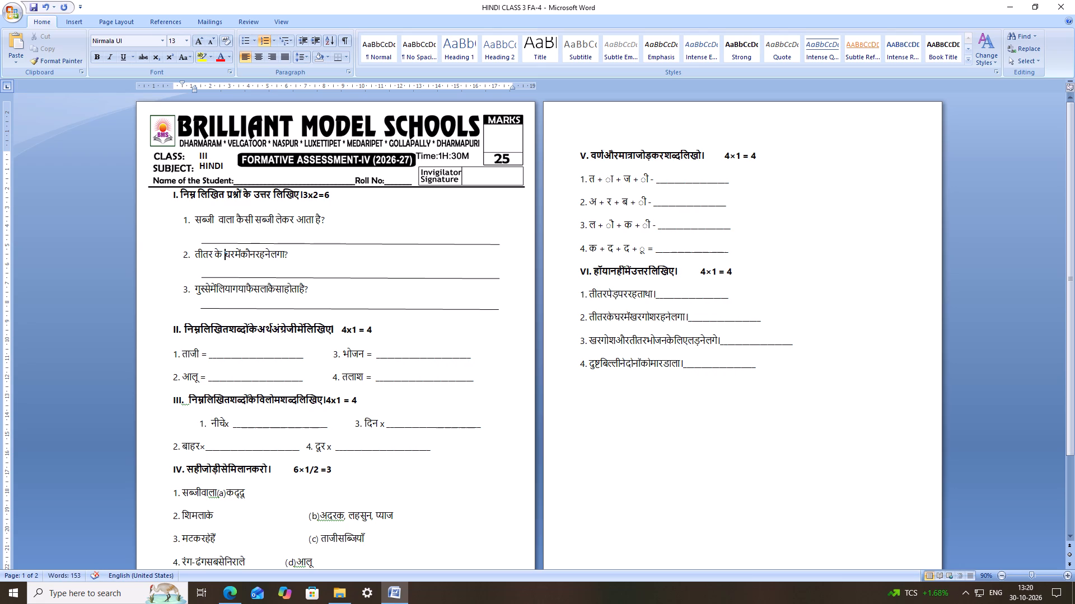
key("space")
left_click(244, 252)
key("space")
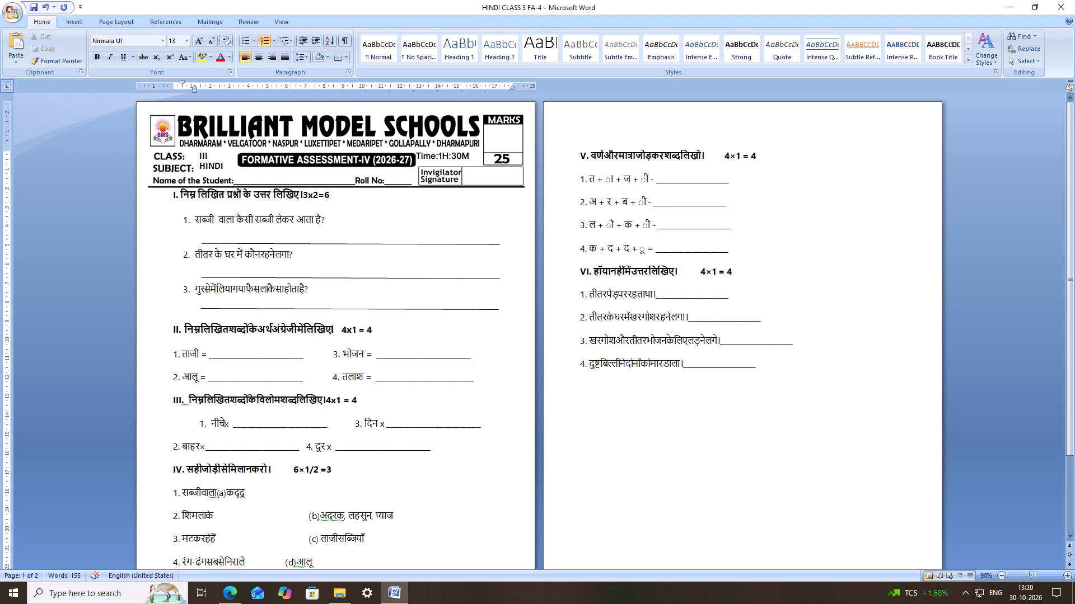
left_click(260, 254)
key("space")
left_click(275, 255)
key("space")
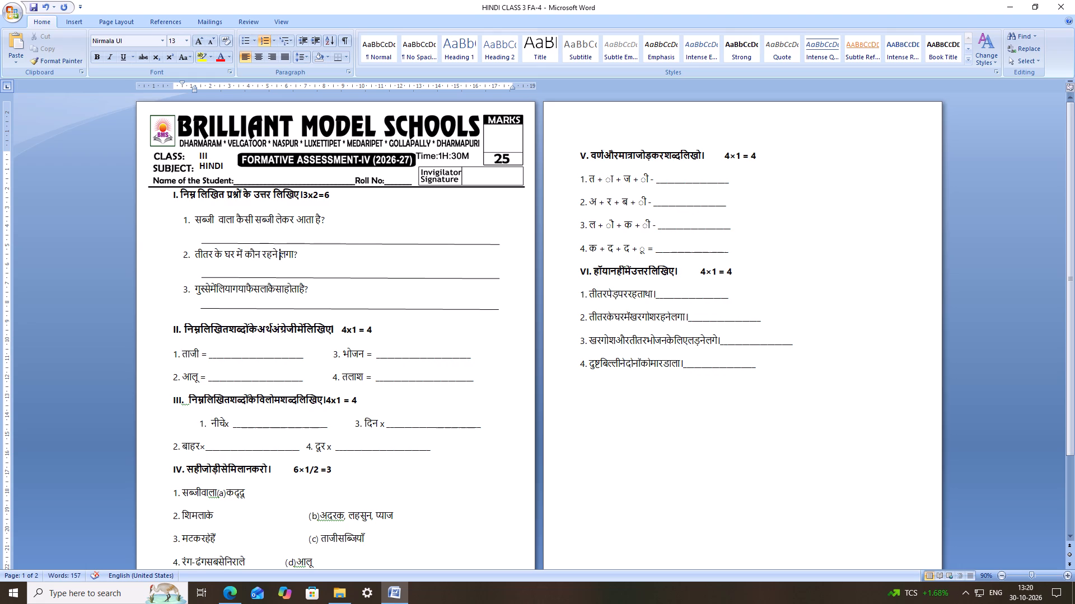
Space out the words of section I's third question to read गुस्से में लिया गया फैसला कैसा होता है?, and save the document.
left_click(211, 287)
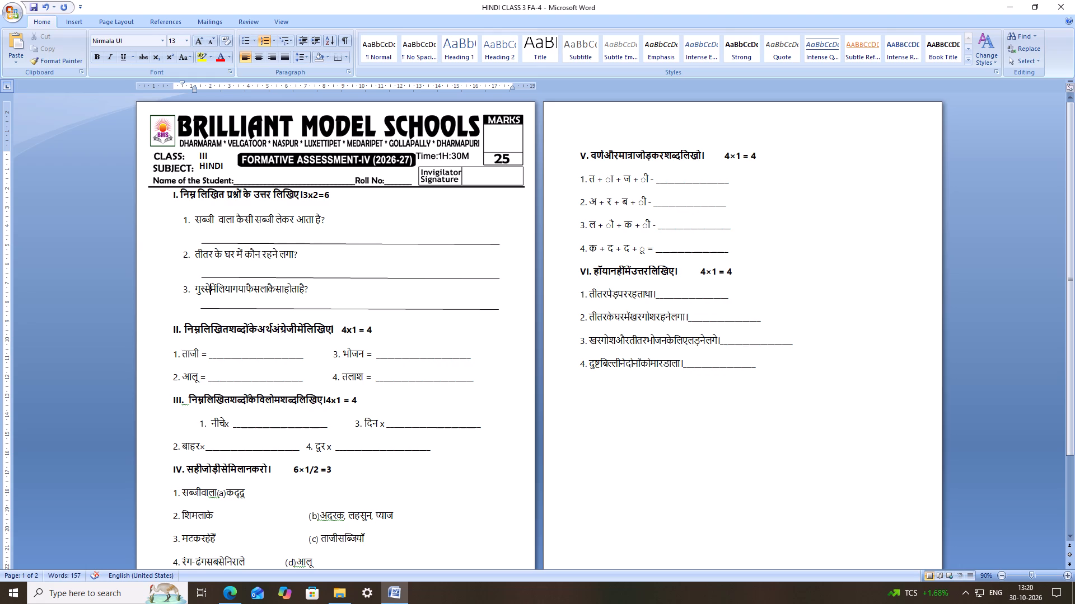
key("space")
left_click(221, 290)
key("space")
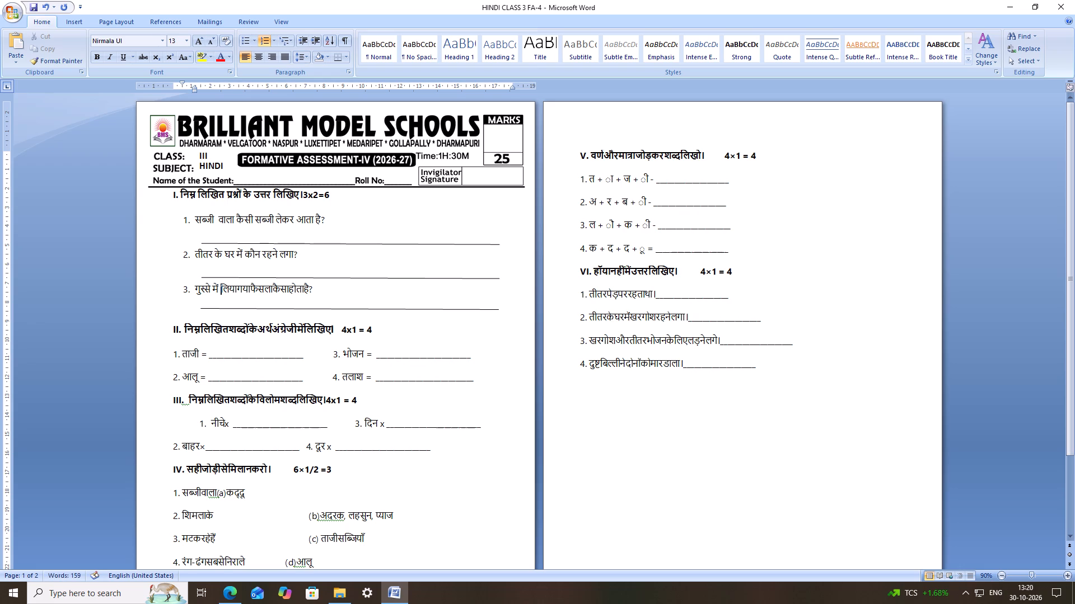
left_click(244, 288)
key("space")
key("ctrl+z")
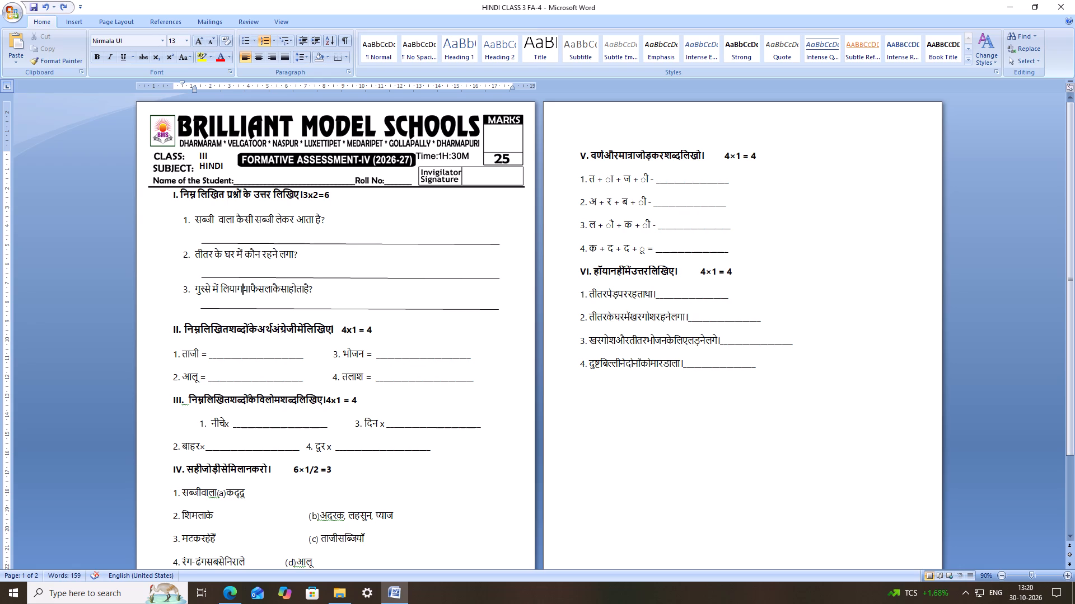
left_click(237, 287)
key("space")
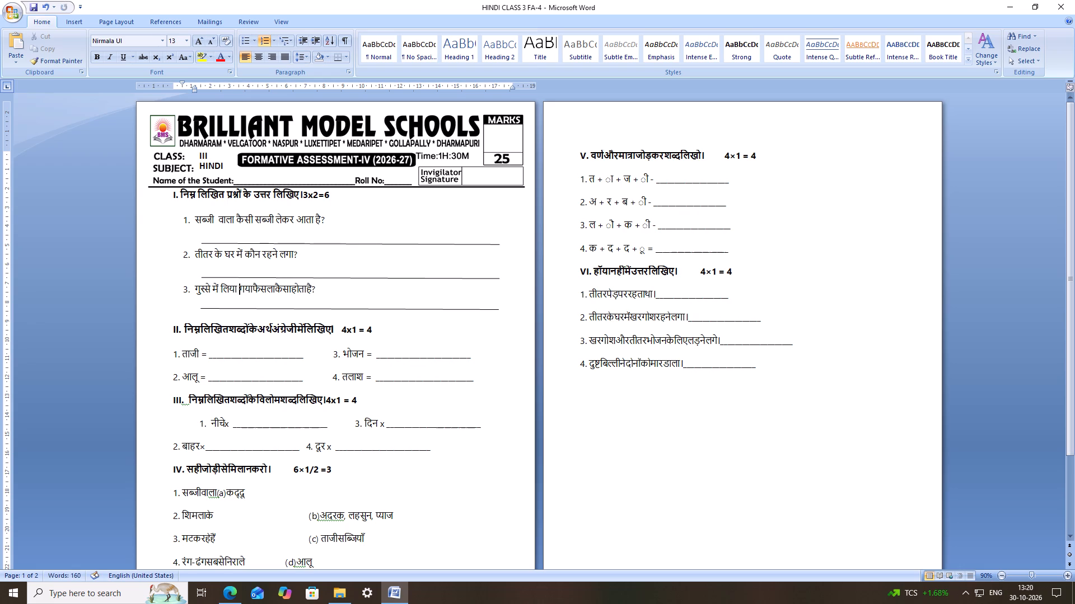
left_click(254, 291)
key("space")
left_click(270, 290)
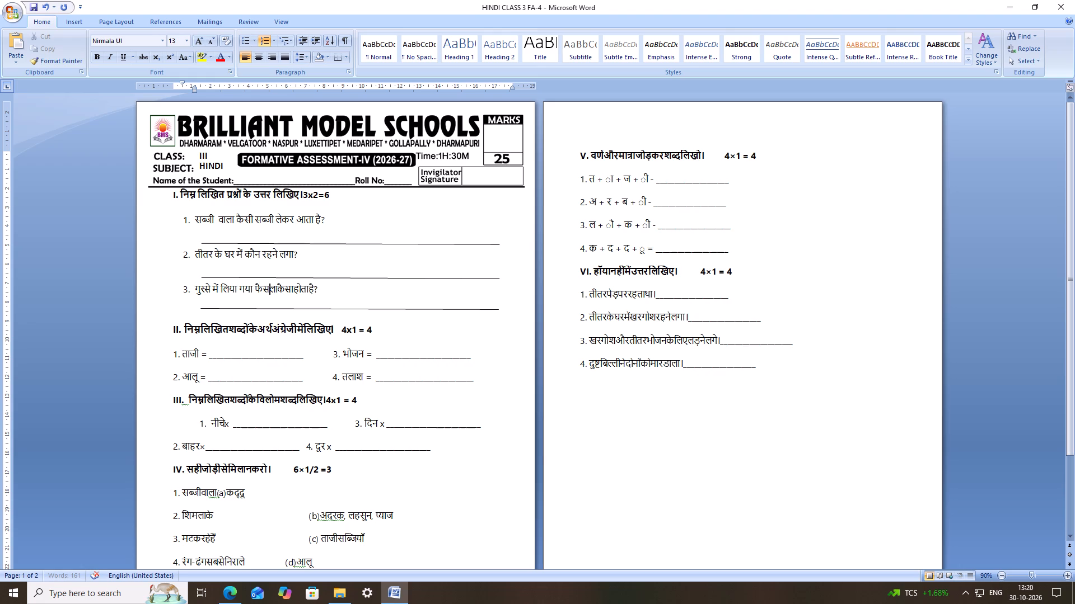
left_click(279, 288)
key("space")
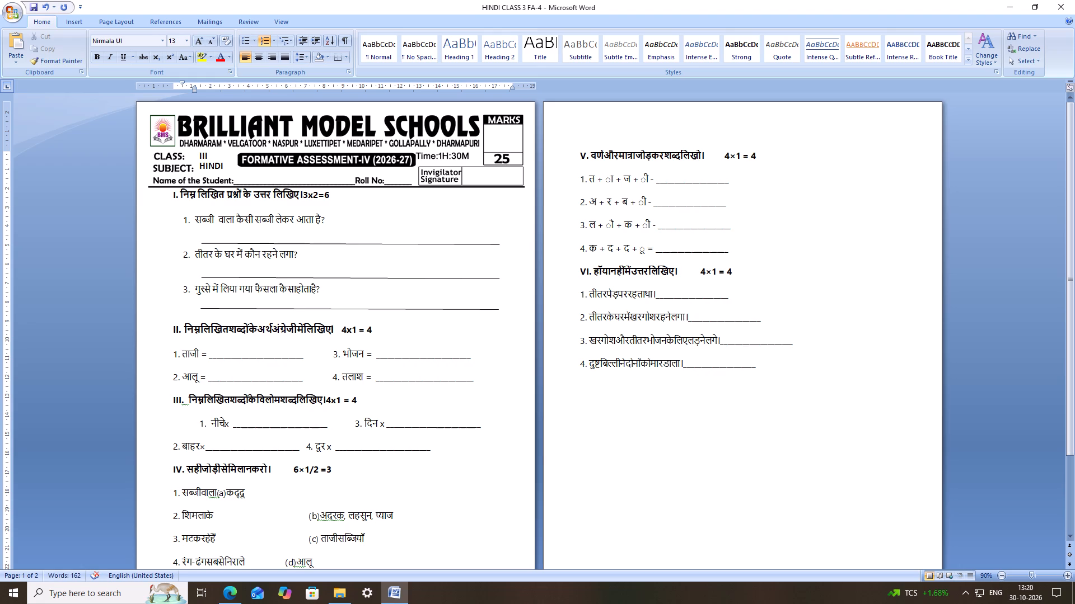
left_click(296, 289)
key("space")
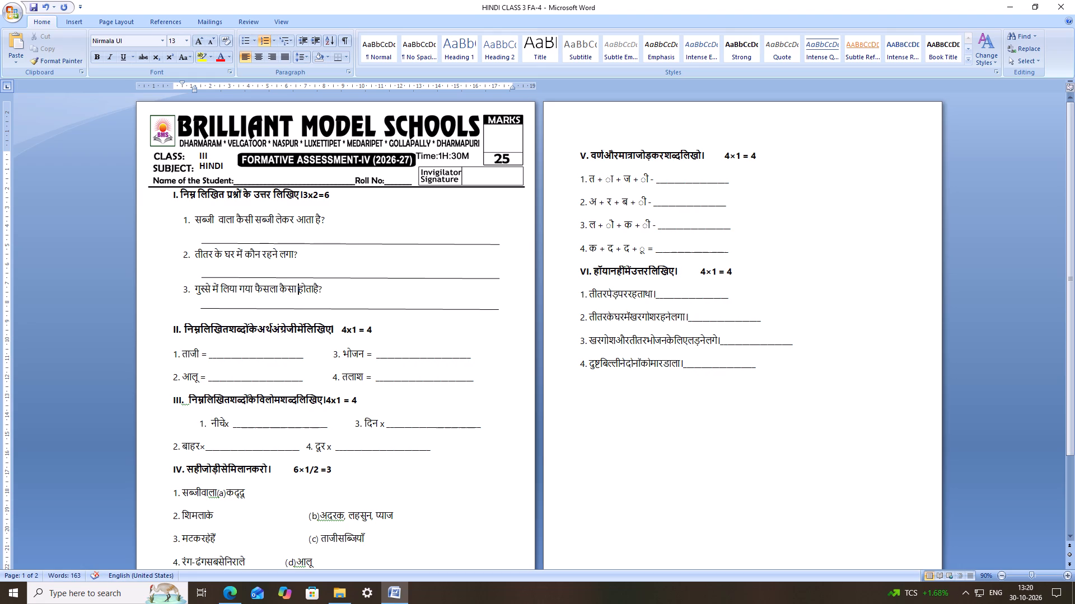
left_click(317, 289)
left_click(314, 289)
key("space")
left_click(373, 294)
key("ctrl+s")
key("ctrl+s")
key("ctrl+s")
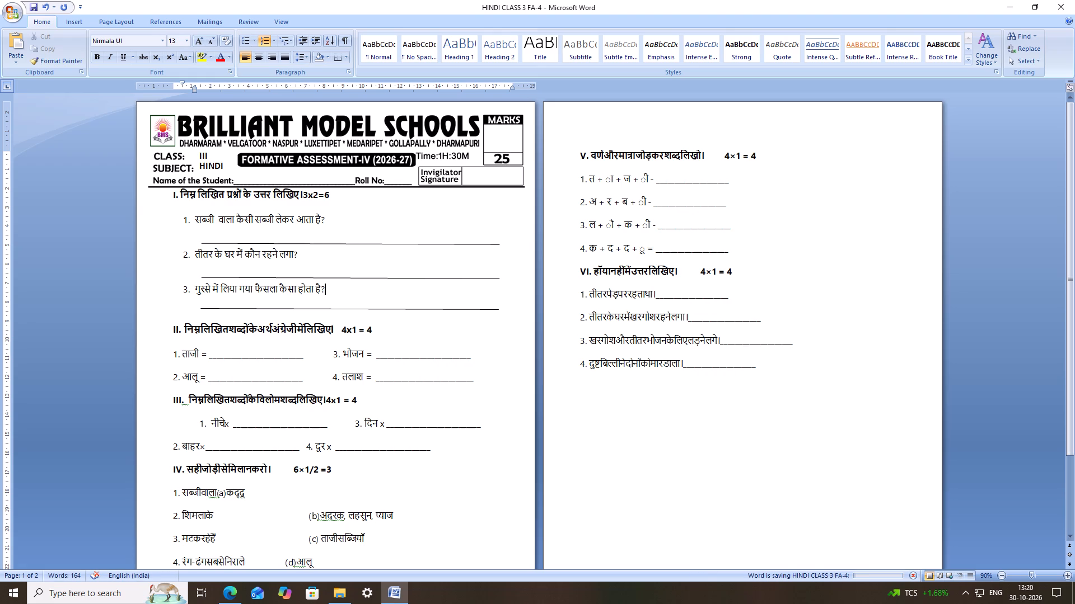
key("ctrl+s")
key("ctrl+s")
key("ctrl+s")
Move the marks 3x2=6 in section I's heading out to the right margin with spaces, and save the document.
left_click(303, 198)
key("space")
key("space")
key("space")
key("space")
key("space")
key("space")
key("space")
key("space")
key("space")
key("space")
key("space")
key("space")
key("space")
key("space")
key("space")
key("space")
key("space")
key("space")
key("space")
key("space")
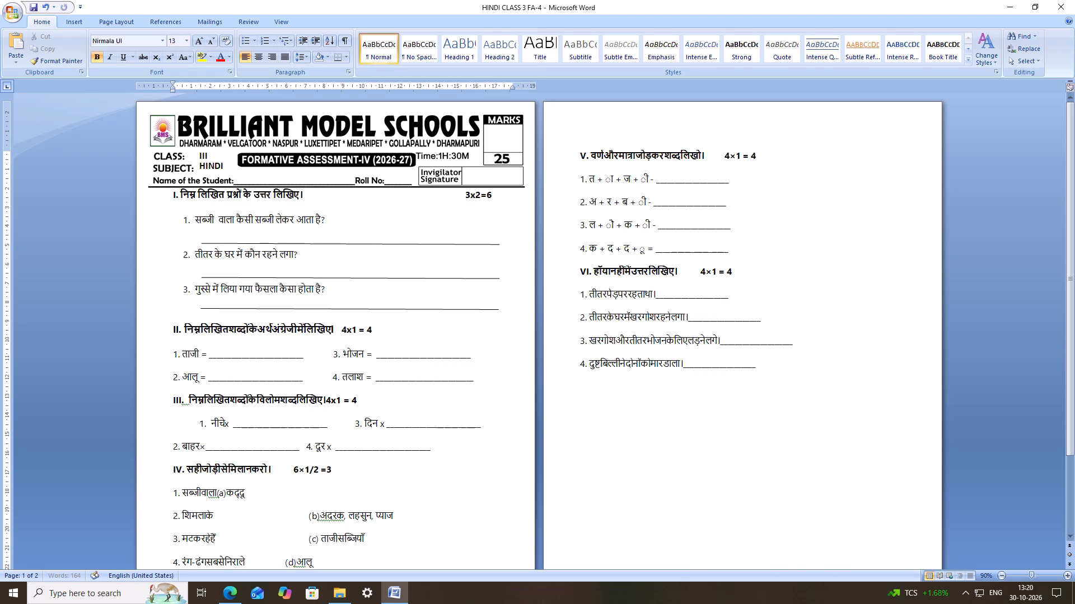
key("ctrl+s")
key("ctrl+s")
key("ctrl+s")
key("ctrl+s")
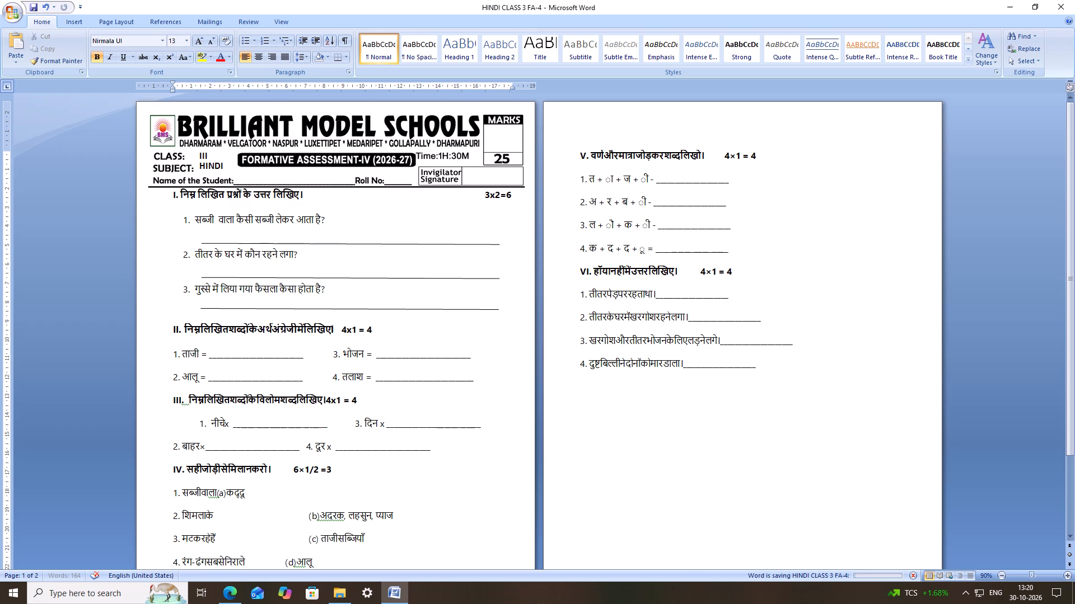
Remove the automatic number and indent from section III's नीचे row, leaving two spaces before the word.
scroll(401, 308, "down", 2)
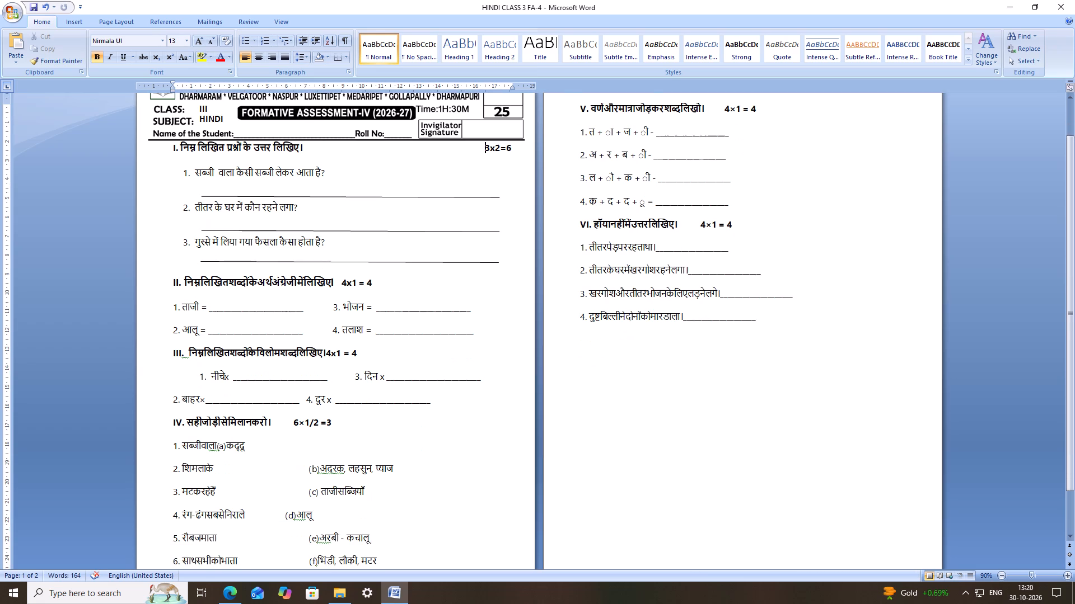
scroll(300, 305, "down", 2)
left_click(198, 329)
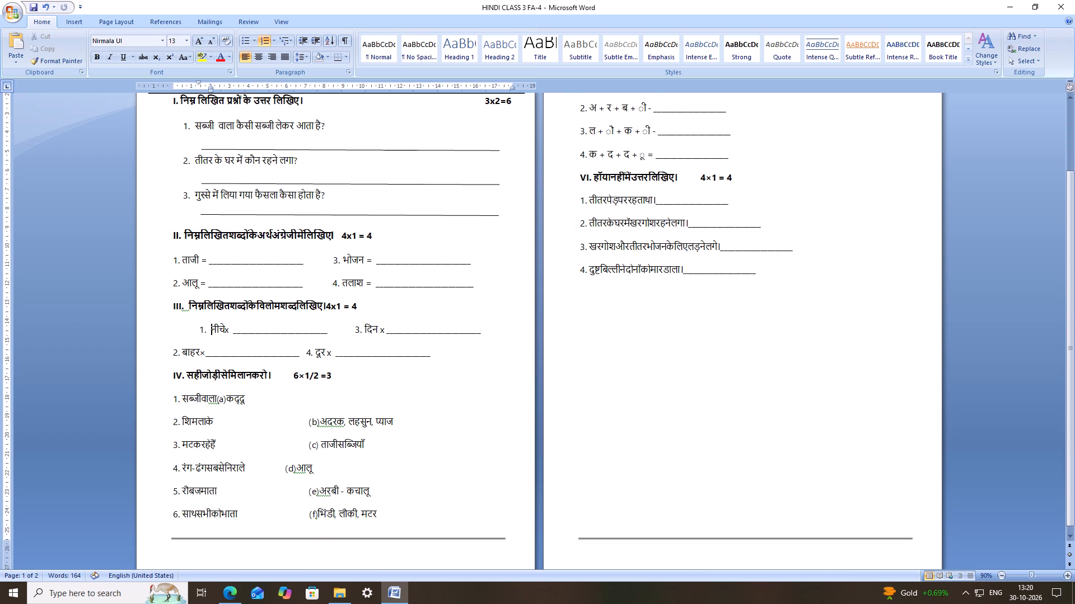
left_click(201, 331)
left_click(202, 331)
key("BackSpace")
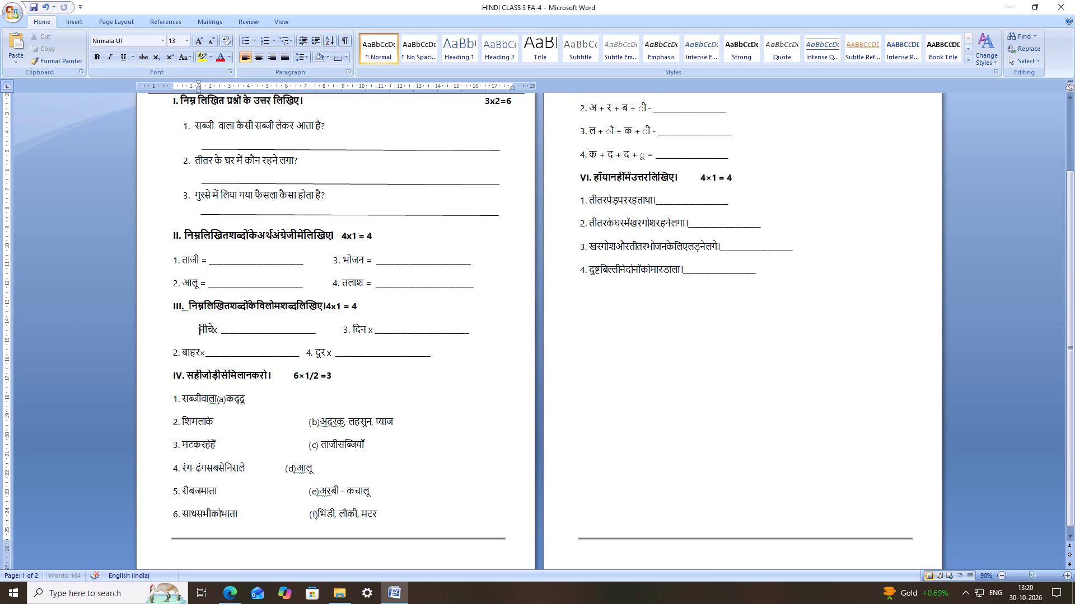
key("BackSpace")
key("space")
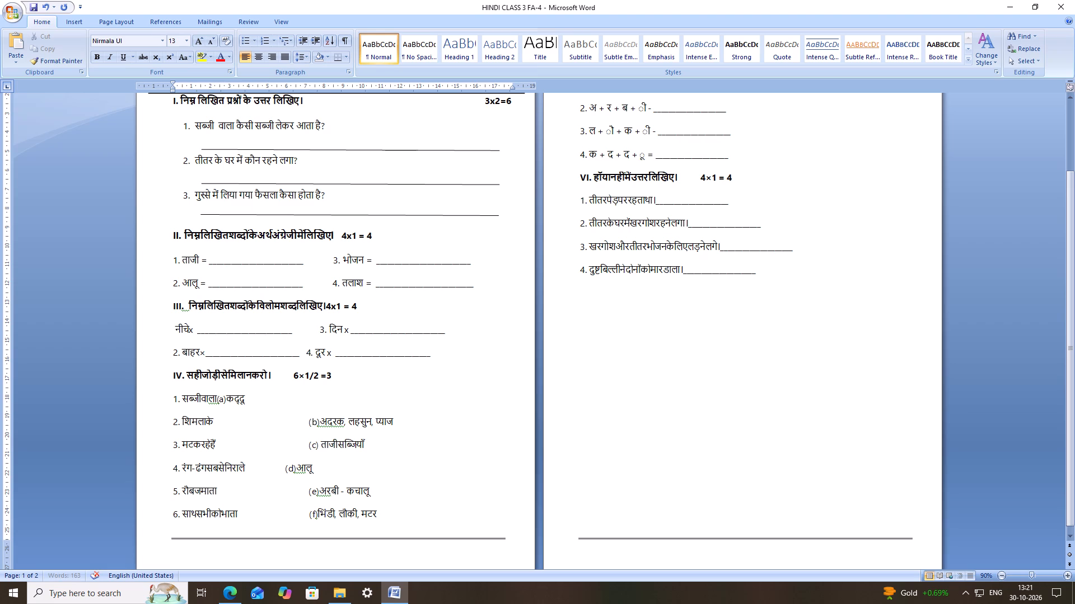
key("space")
Indent section II's first row (ताजी) by six spaces and its second row (आलू) by seven spaces.
left_click(175, 265)
key("space")
key("space")
key("space")
key("space")
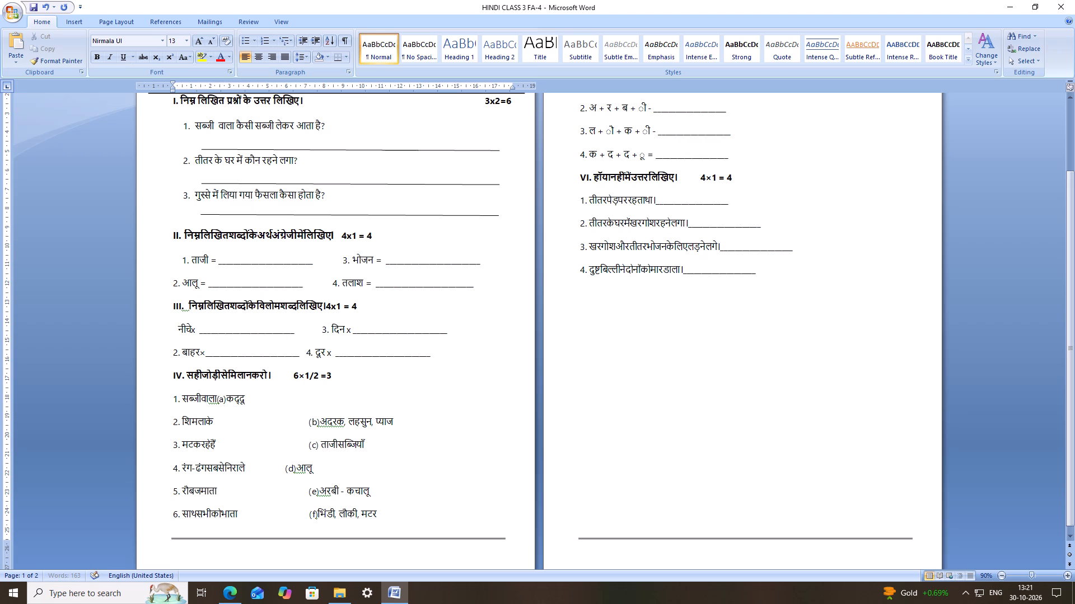
key("space")
key("space")
left_click(169, 282)
key("space")
key("space")
key("space")
key("space")
key("space")
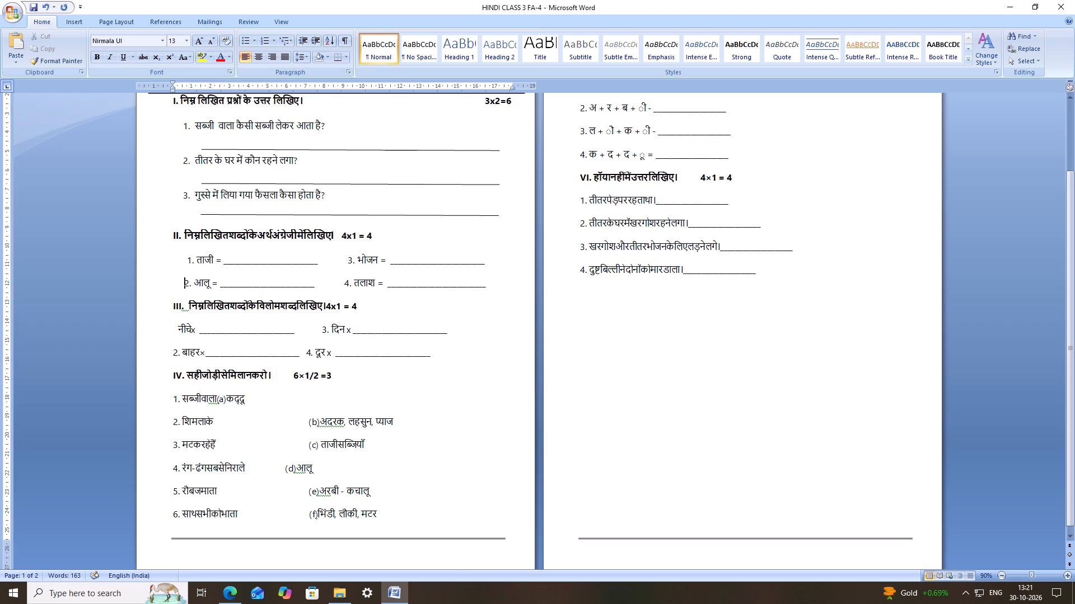
key("space")
key("space")
Number section III's नीचे row with 1. and a space, and indent the row by five more spaces.
left_click(179, 330)
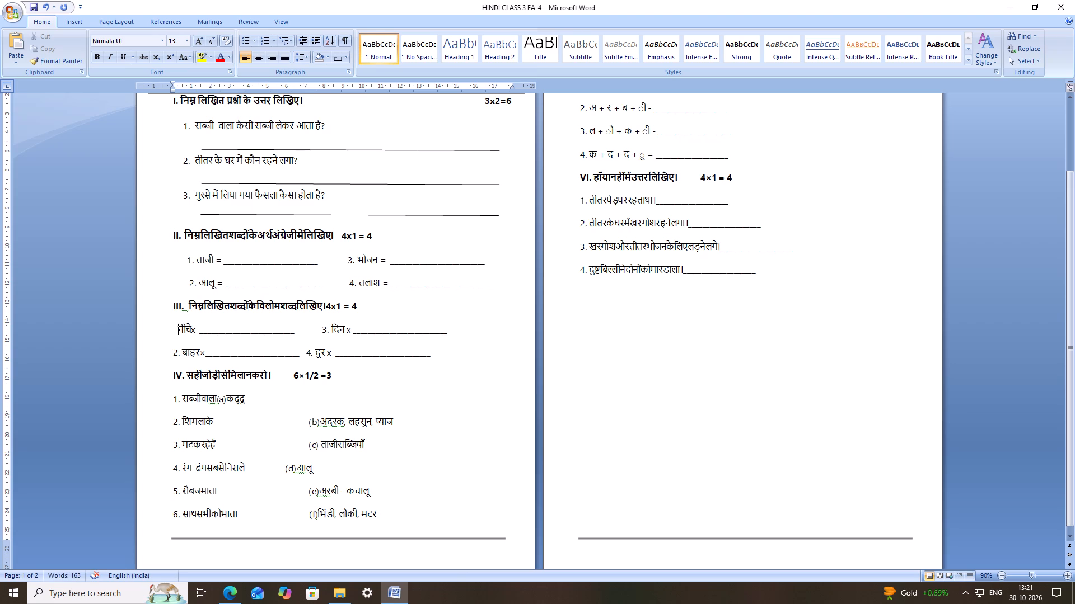
key("1")
key("period")
key("space")
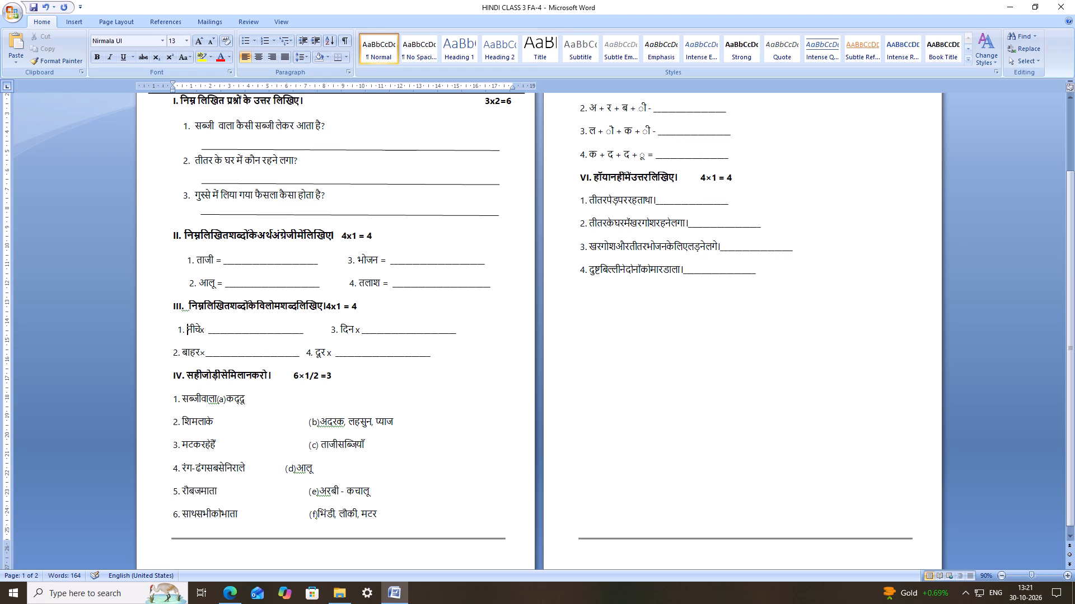
left_click(177, 328)
key("space")
key("space")
key("space")
key("space")
key("space")
Indent section III's second row, beginning 2. बाहर, by six spaces.
left_click(174, 355)
key("space")
key("space")
key("space")
key("space")
key("space")
key("space")
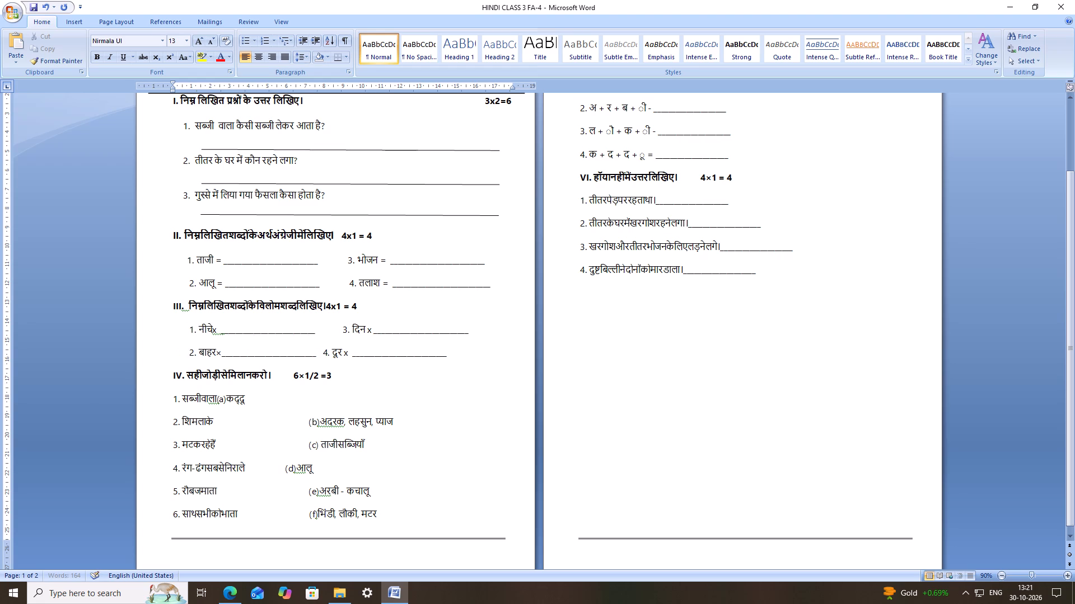
Align section III's item 4. दूर beneath item 3. दिन with added spaces, and save the document.
left_click(324, 357)
key("space")
key("space")
key("space")
key("space")
key("space")
key("space")
key("space")
key("space")
key("space")
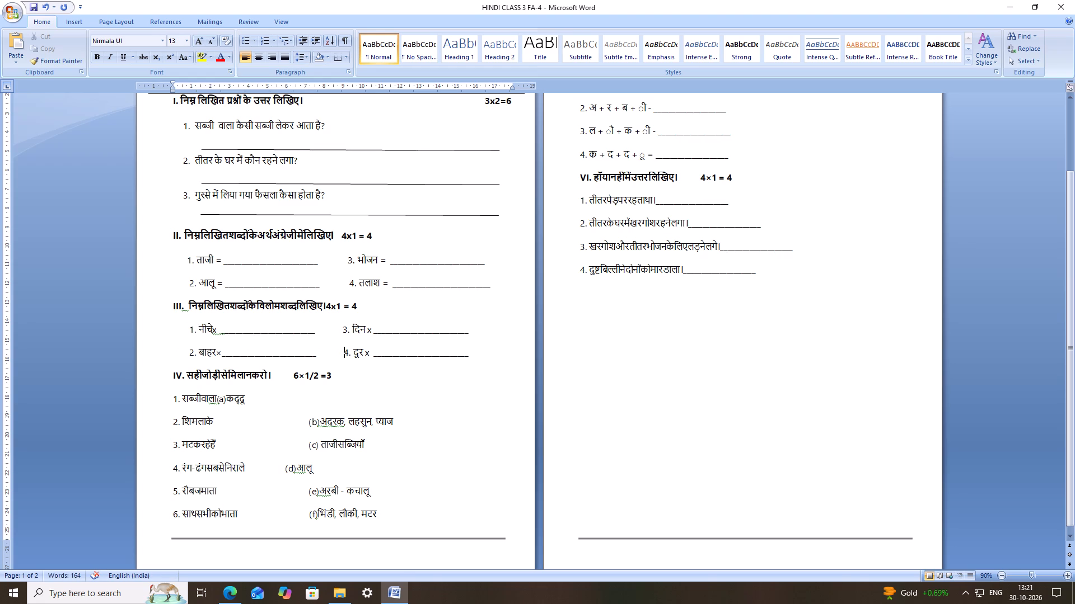
key("ctrl+s")
key("ctrl+s")
Space out the words of section III's heading to read निम्न लिखित शब्दों के विलोम शब्द लिखिए।.
left_click(206, 306)
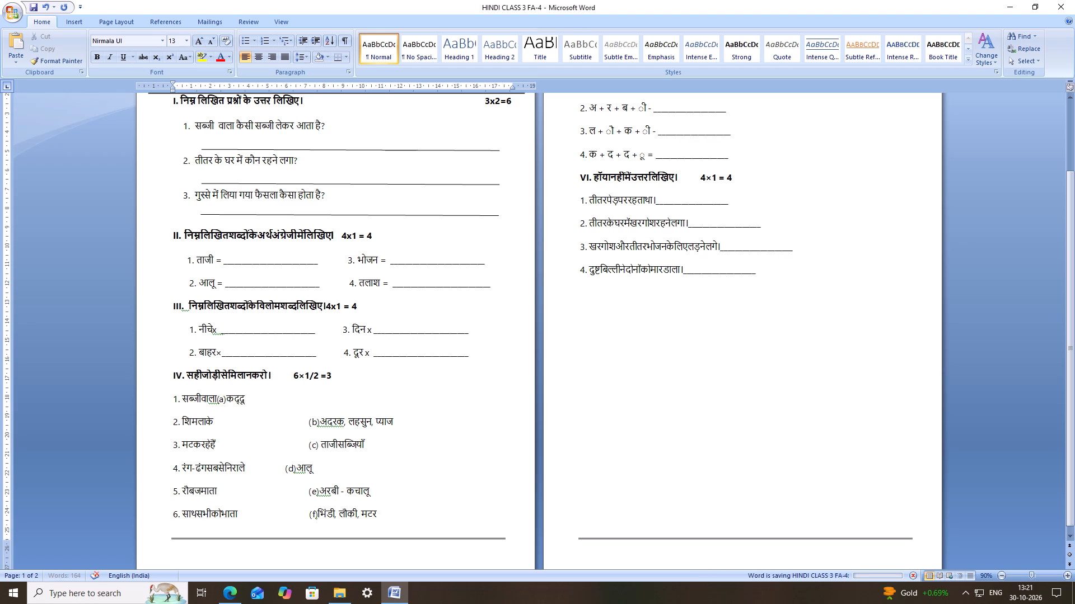
key("space")
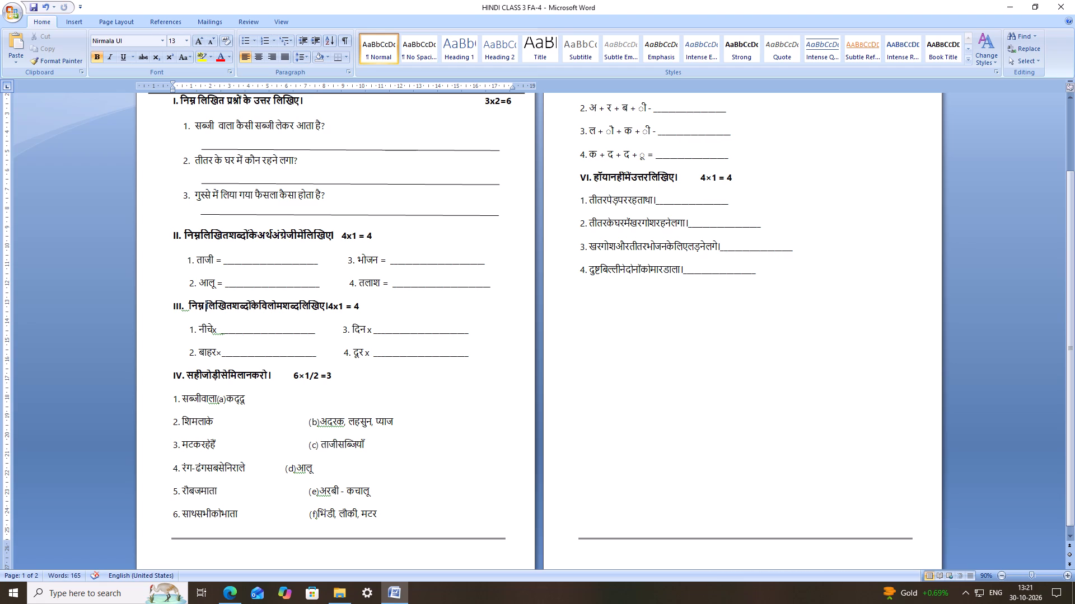
left_click(233, 304)
key("space")
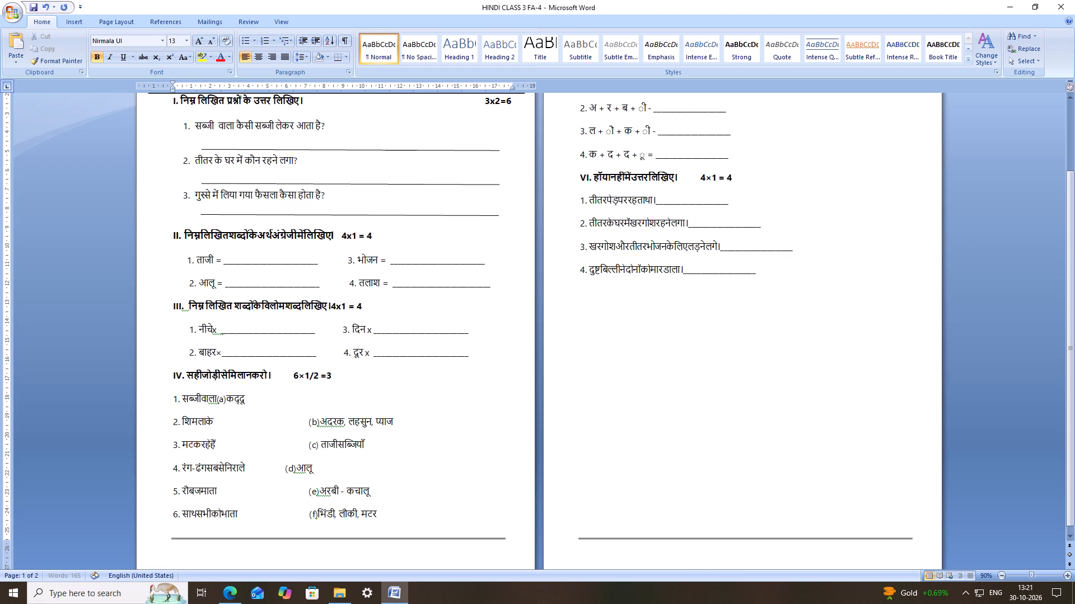
left_click(256, 305)
key("space")
left_click(265, 304)
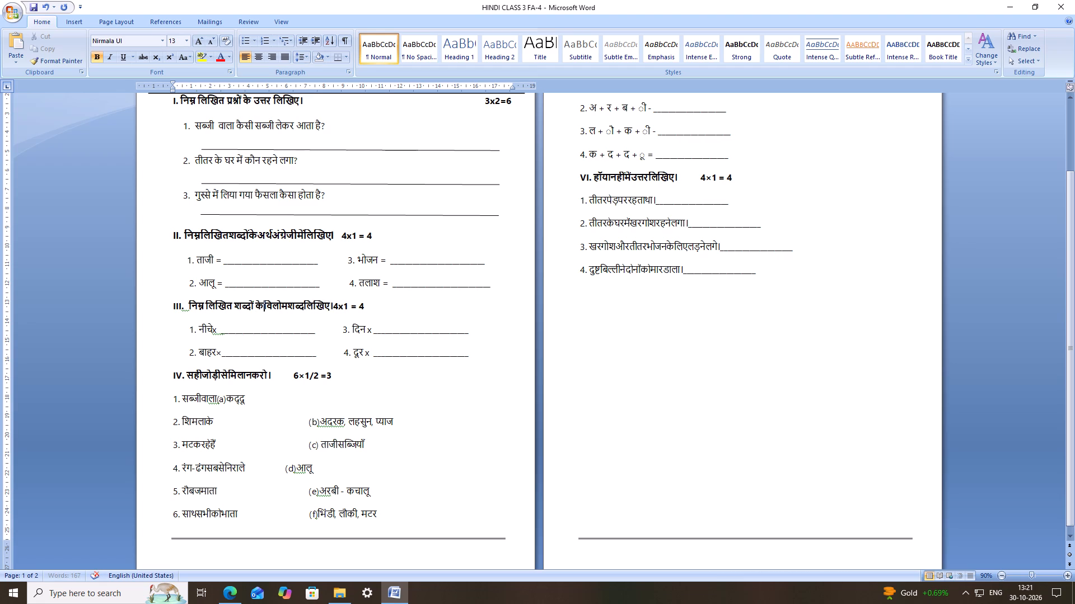
key("space")
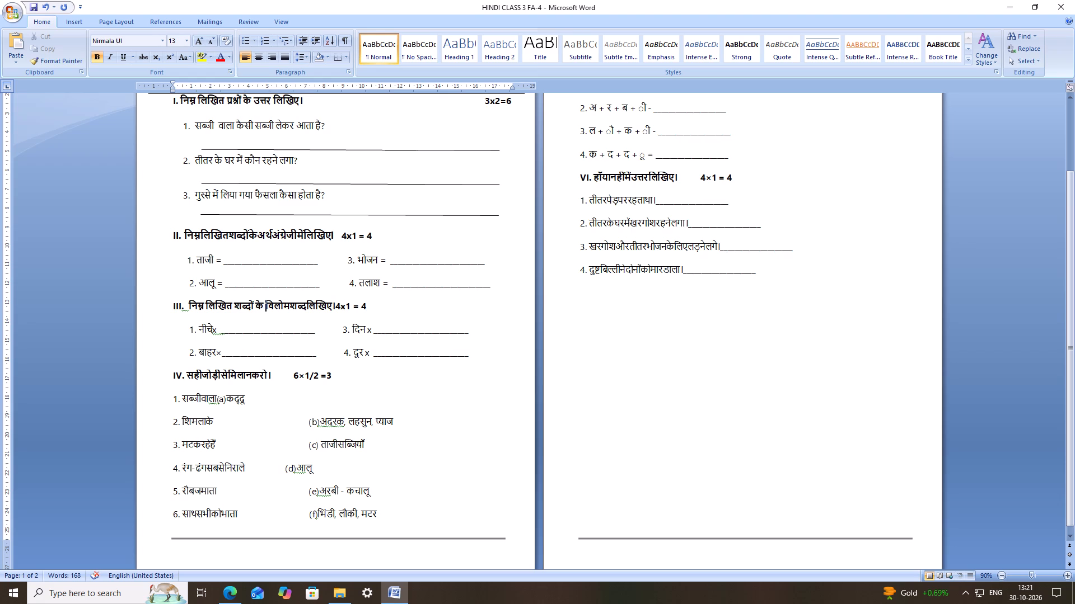
left_click(293, 305)
key("space")
left_click(309, 308)
key("space")
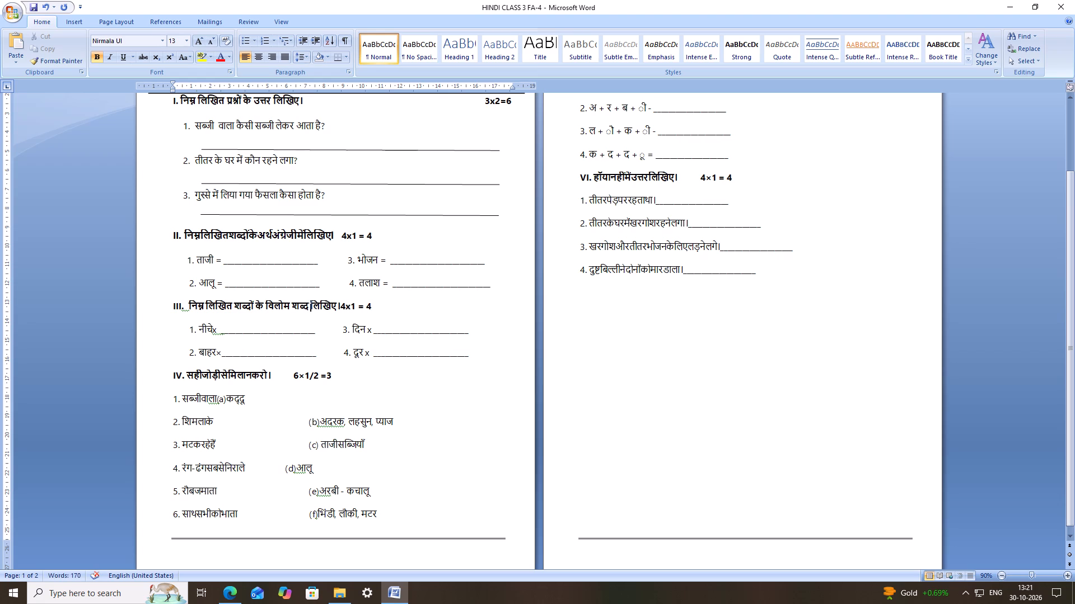
Move the marks 4x1 = 4 in section III's heading out toward the right margin with spaces.
left_click(343, 305)
key("space")
key("space")
key("space")
key("space")
key("space")
key("space")
key("space")
key("space")
key("space")
key("space")
key("space")
key("space")
key("space")
key("space")
key("space")
key("space")
key("space")
key("space")
key("space")
key("space")
key("space")
key("space")
key("space")
key("space")
key("space")
key("space")
key("space")
key("space")
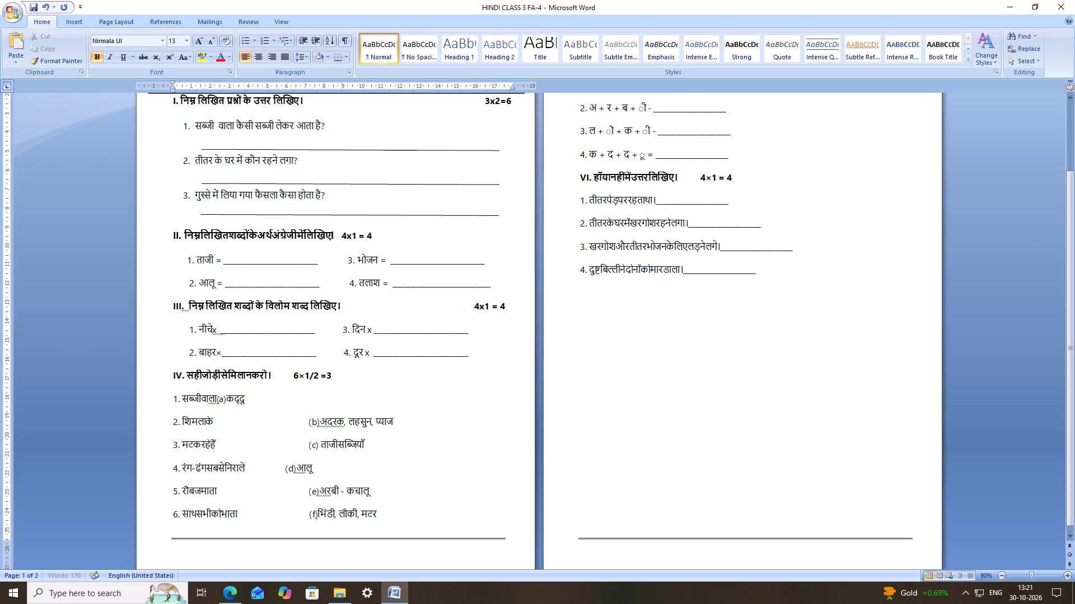
Space out the words of section II's heading to read निम्न लिखित शब्दों के अर्थ अंग्रेजी में लिखिए।.
left_click(200, 235)
key("space")
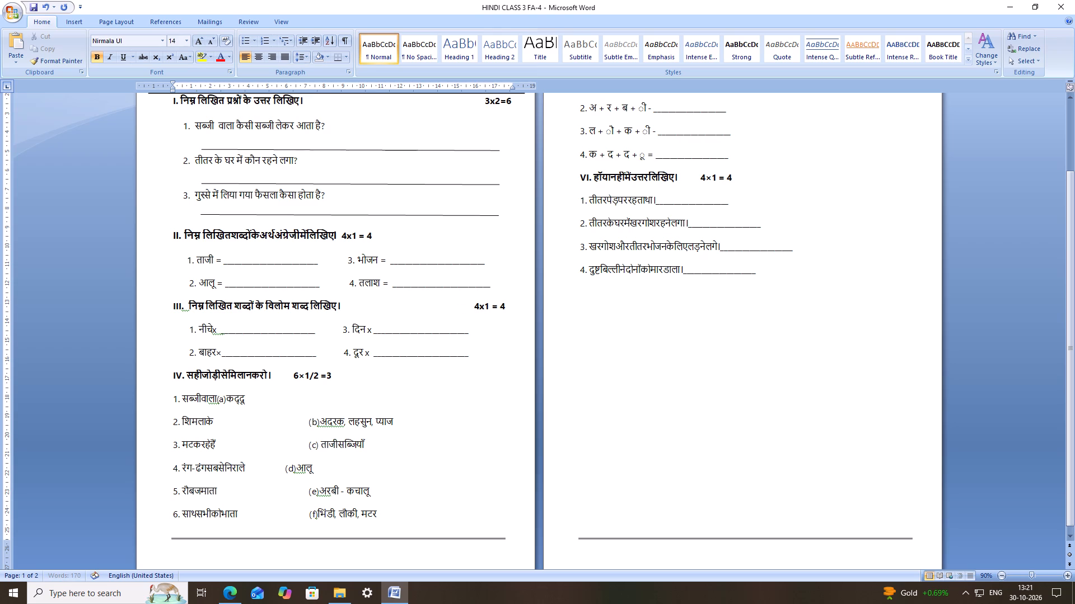
left_click(233, 235)
key("space")
left_click(256, 235)
key("space")
left_click(264, 234)
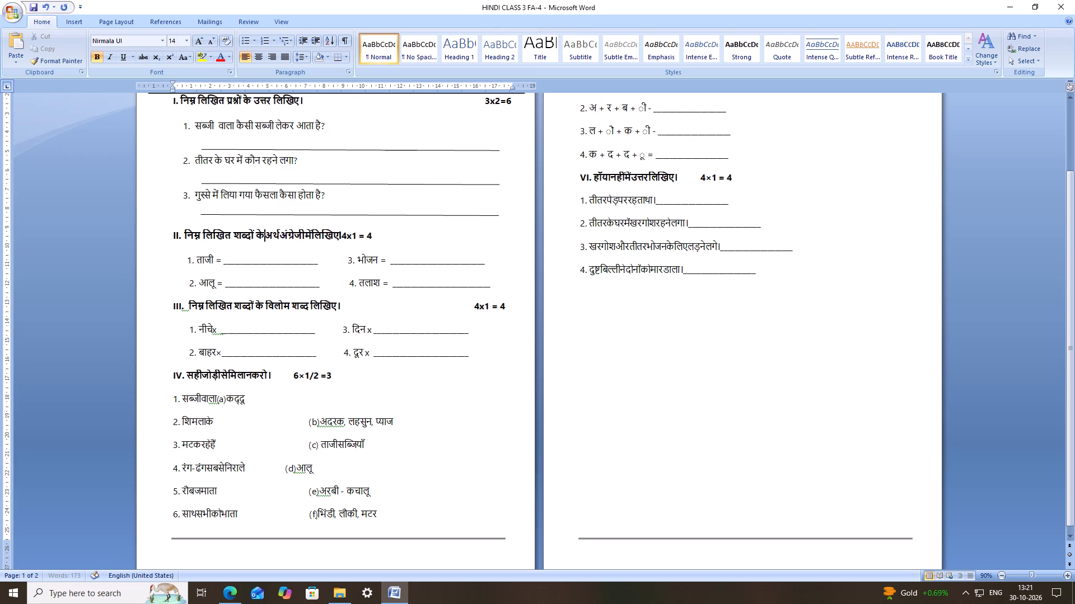
key("space")
left_click(284, 237)
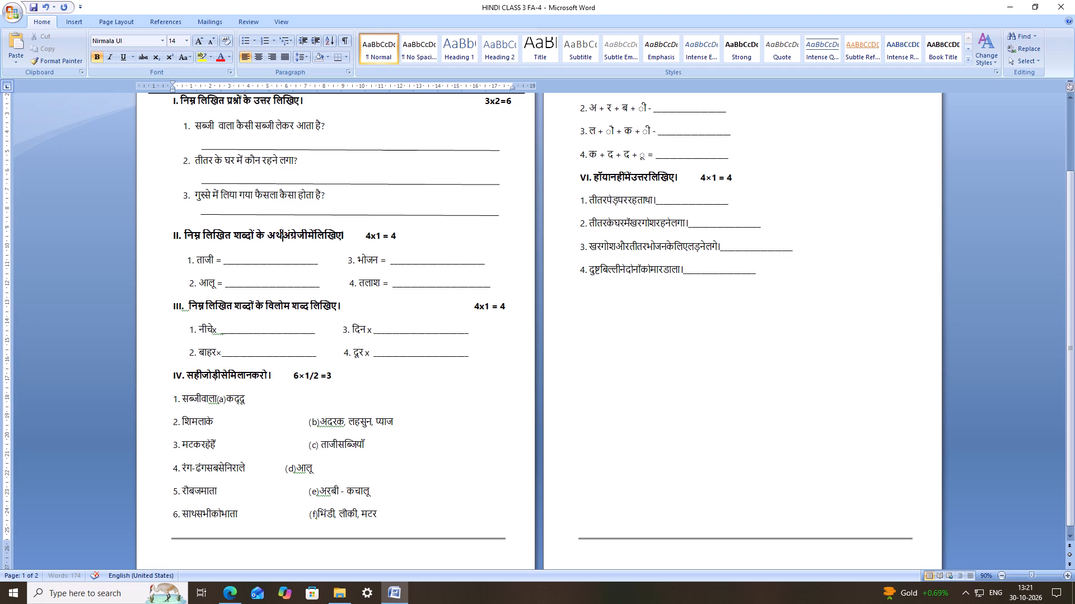
key("space")
left_click(310, 235)
key("space")
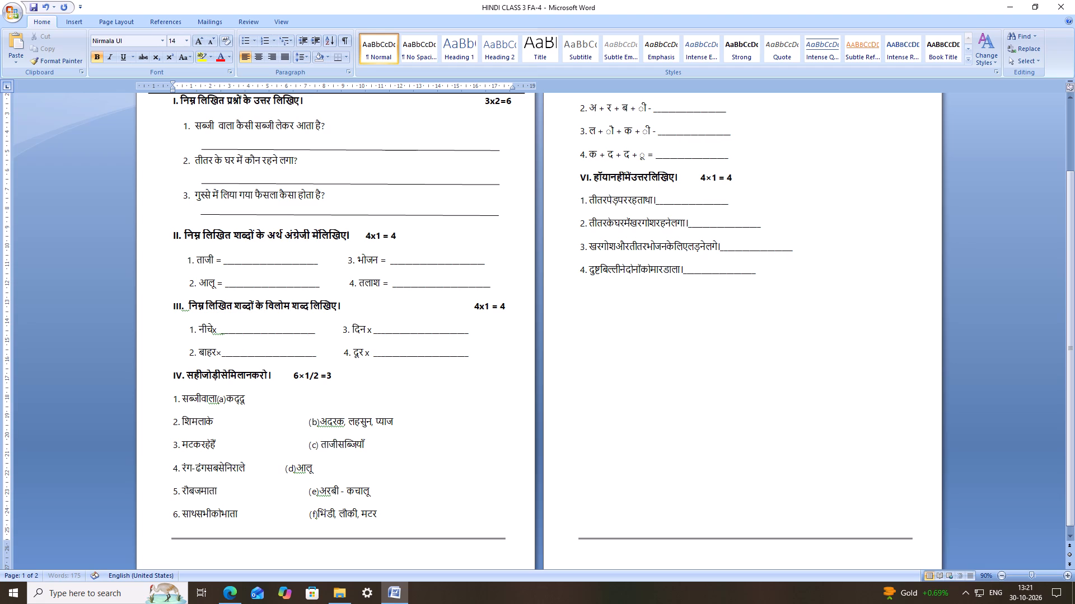
left_click(319, 235)
key("space")
Move the marks 4x1 = 4 in section II's heading out toward the right margin with spaces.
left_click(364, 234)
key("space")
key("space")
key("space")
key("space")
key("space")
key("space")
key("space")
key("space")
key("space")
key("space")
key("space")
key("space")
key("space")
key("space")
key("space")
key("space")
key("space")
key("space")
key("space")
key("space")
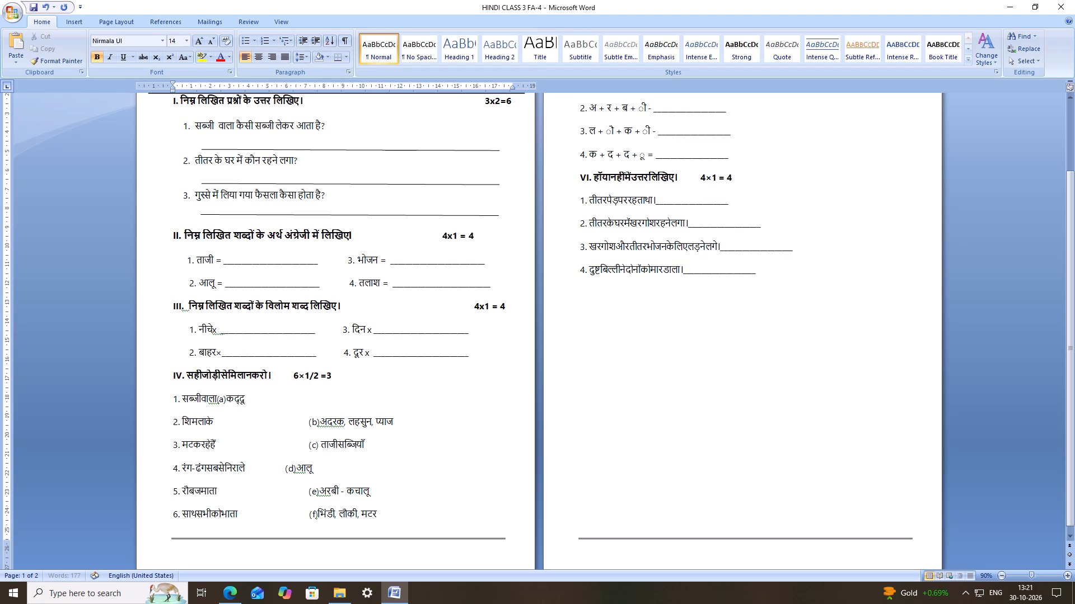
key("space")
key("space")
Add two spaces between the numeral I. and the text of section I's heading.
scroll(223, 204, "up", 4)
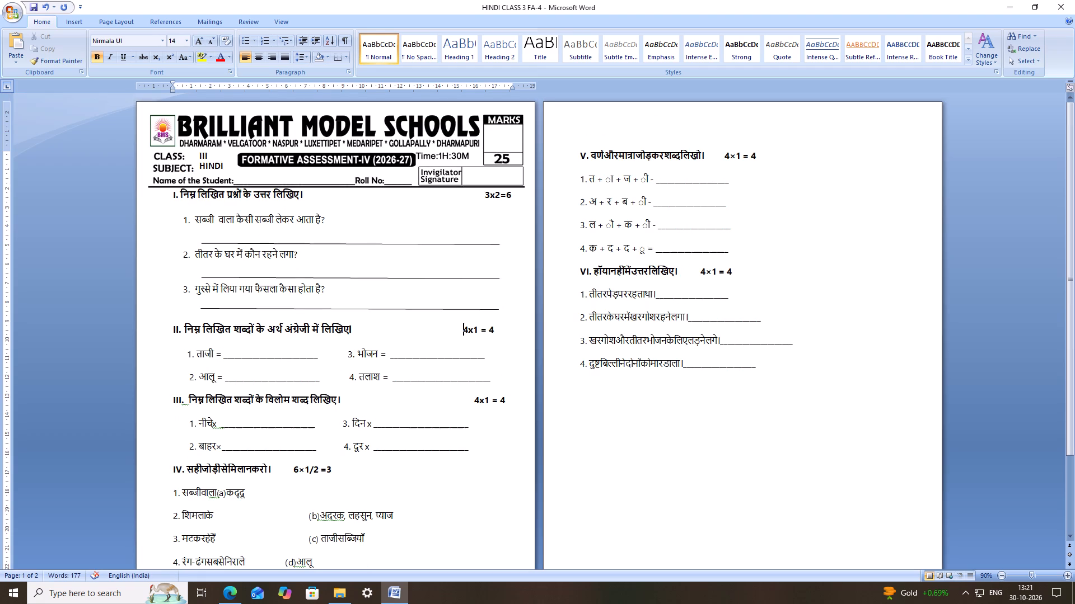
left_click(178, 201)
left_click(183, 196)
key("space")
key("space")
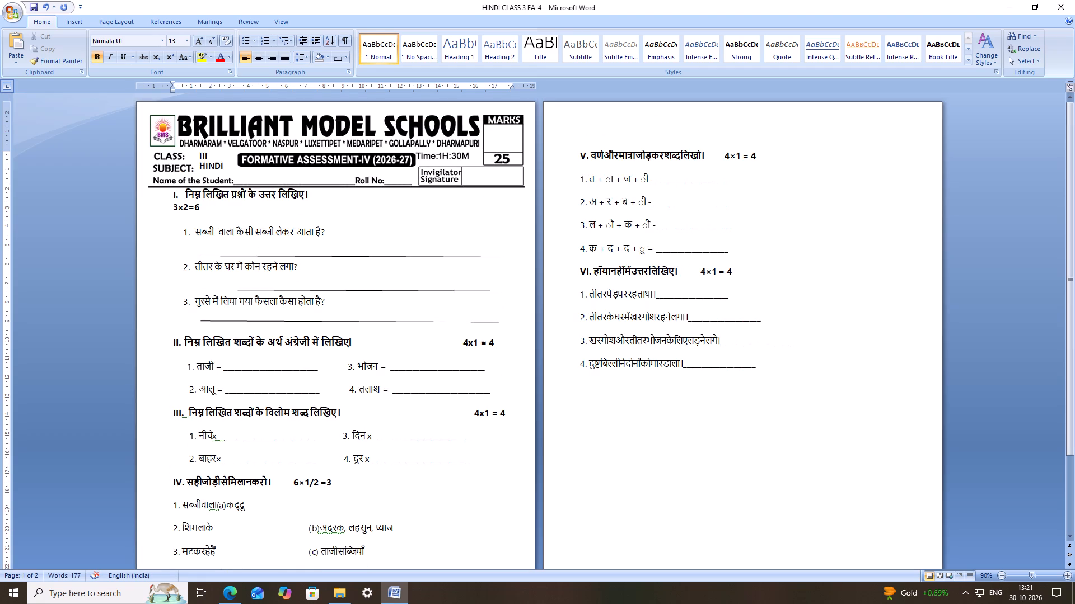
Readjust the spaces before the marks 3x2=6 so they sit on section I's heading line near the right margin.
left_click_drag(408, 191, 363, 192)
key("bracketright")
key("equal")
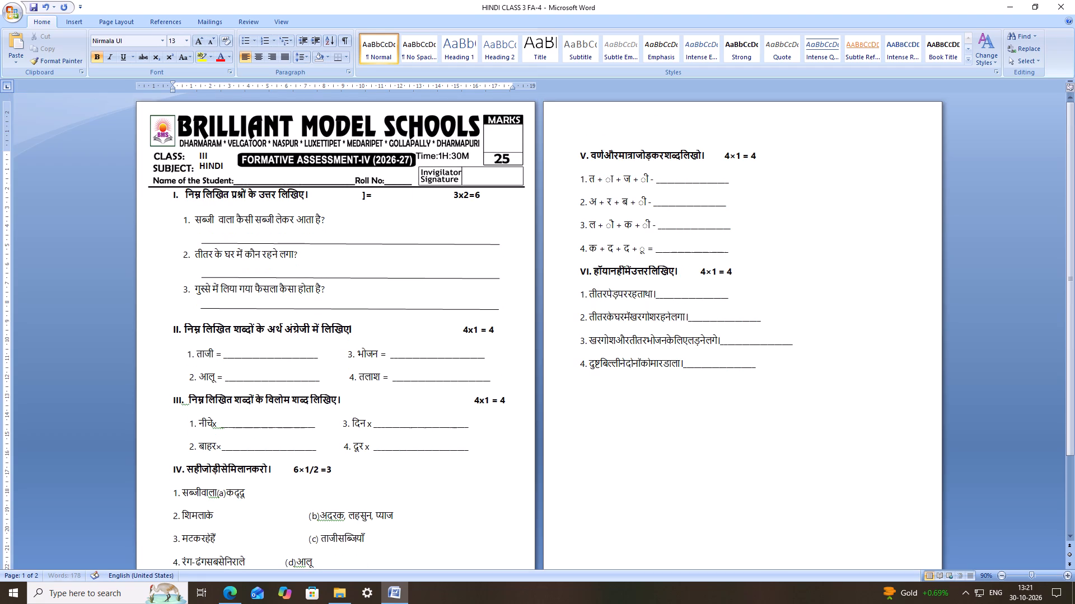
key("BackSpace")
key("BackSpace")
key("space")
key("space")
key("space")
key("space")
key("space")
key("space")
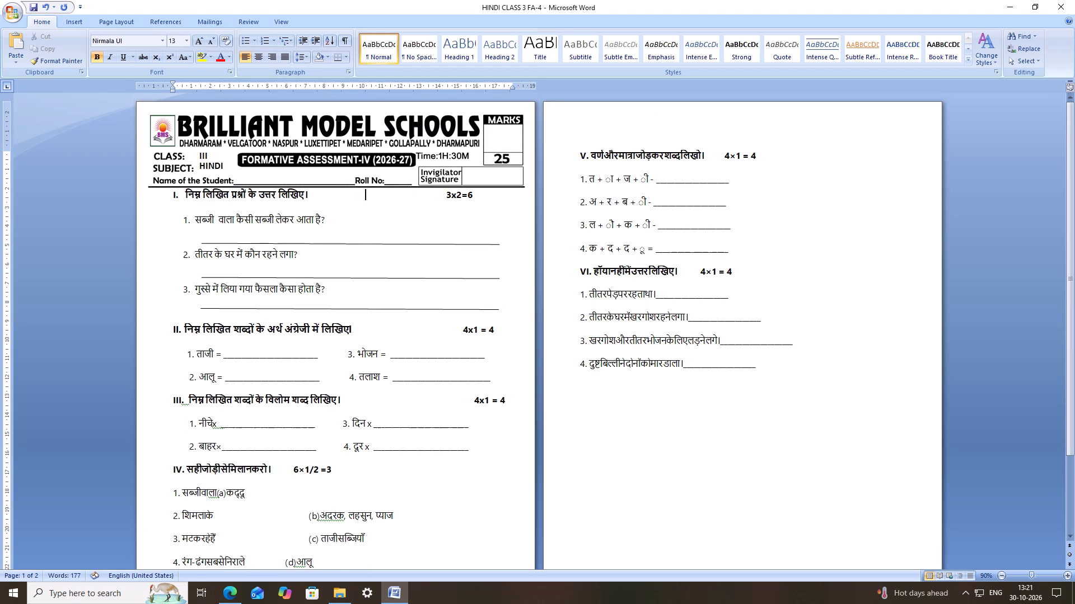
key("space")
key("space")
key("space")
key("space")
key("space")
key("space")
key("space")
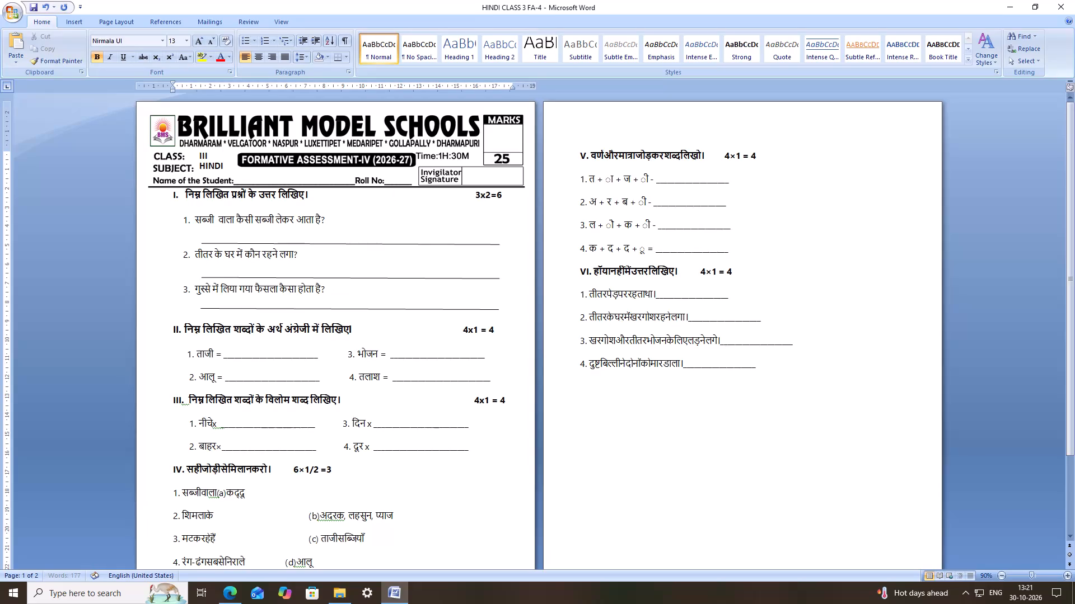
Shift section II's marks 4x1 = 4 three more spaces toward the right margin and save the document.
left_click(183, 330)
left_click(462, 333)
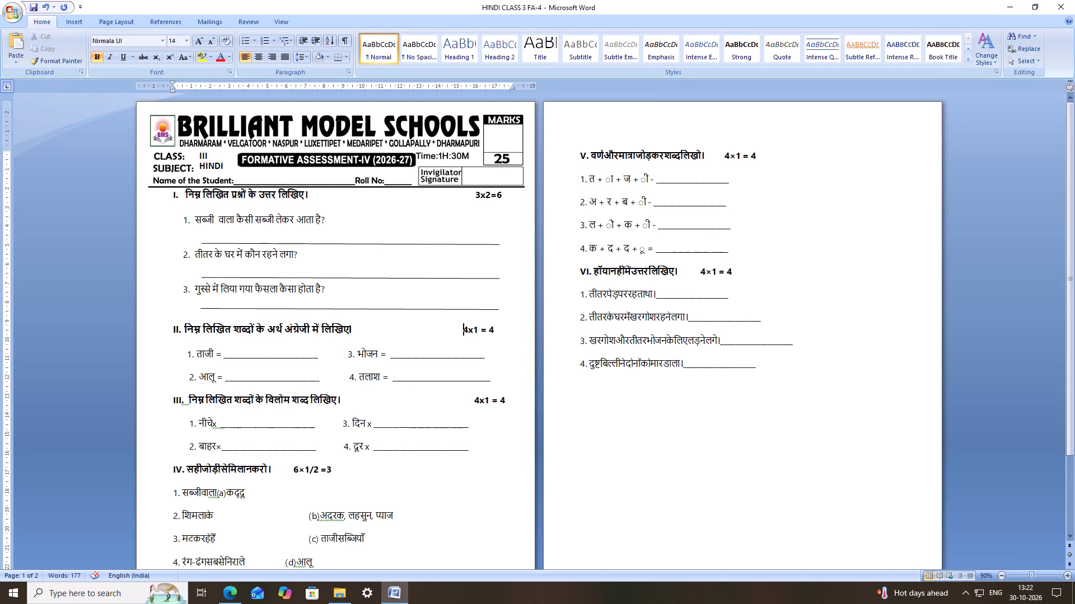
key("space")
key("space")
key("space")
scroll(354, 374, "down", 3)
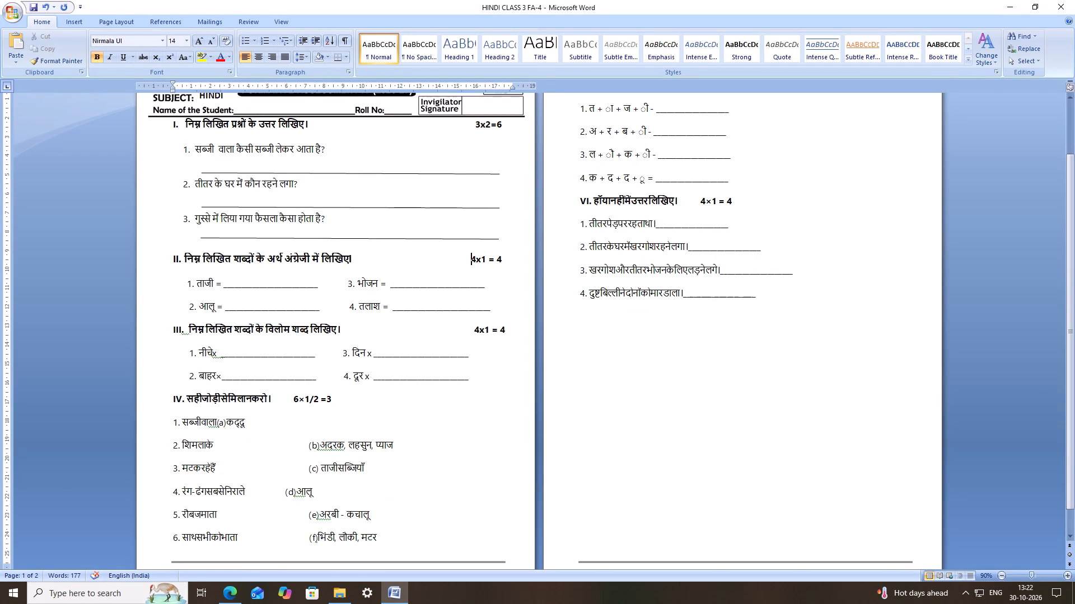
key("ctrl+s")
key("ctrl+s")
key("ctrl+s")
Move the marks 6×1/2 =3 in section IV's heading out to the right margin with spaces, and save the document.
scroll(474, 316, "down", 4)
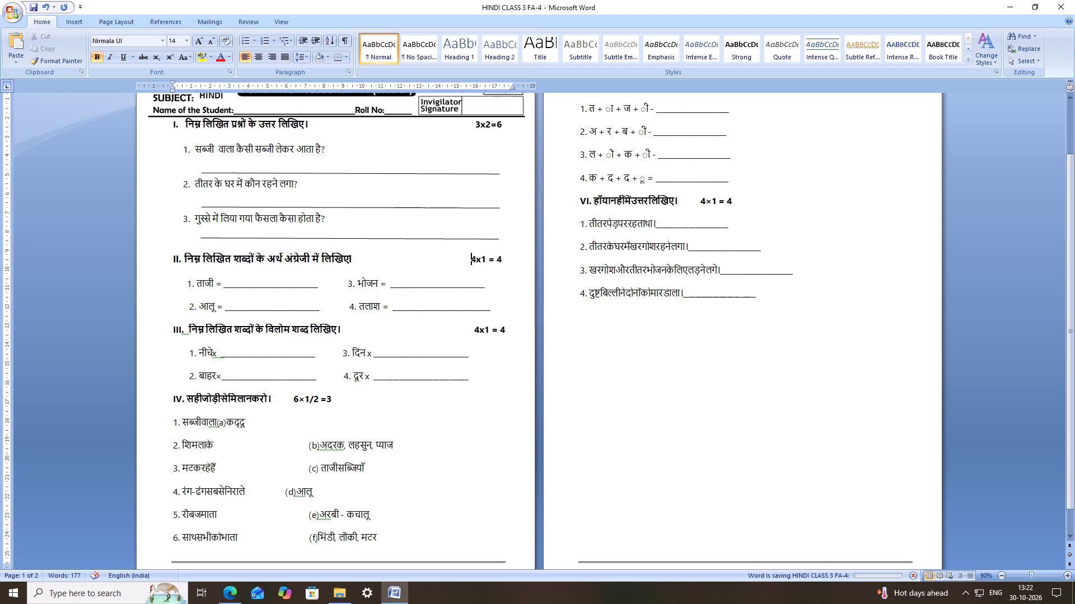
key("Menu")
left_click(406, 422)
left_click(286, 397)
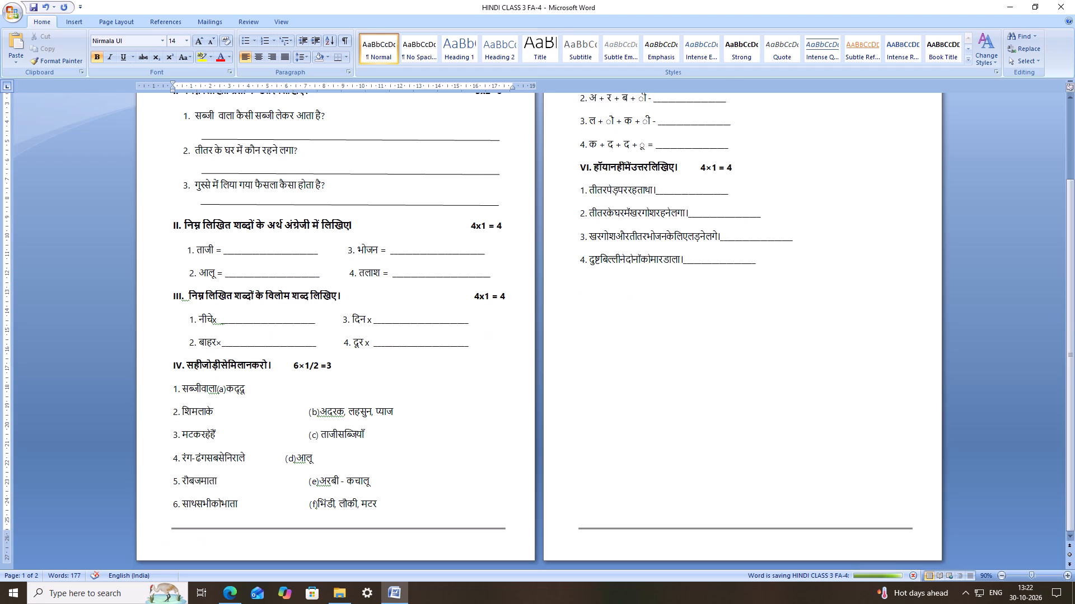
left_click(293, 373)
key("space")
key("space")
left_click(291, 365)
key("space")
key("space")
key("space")
key("space")
key("space")
key("space")
key("space")
key("space")
key("space")
key("space")
key("space")
key("space")
key("space")
key("space")
key("space")
key("space")
key("space")
key("space")
key("space")
key("space")
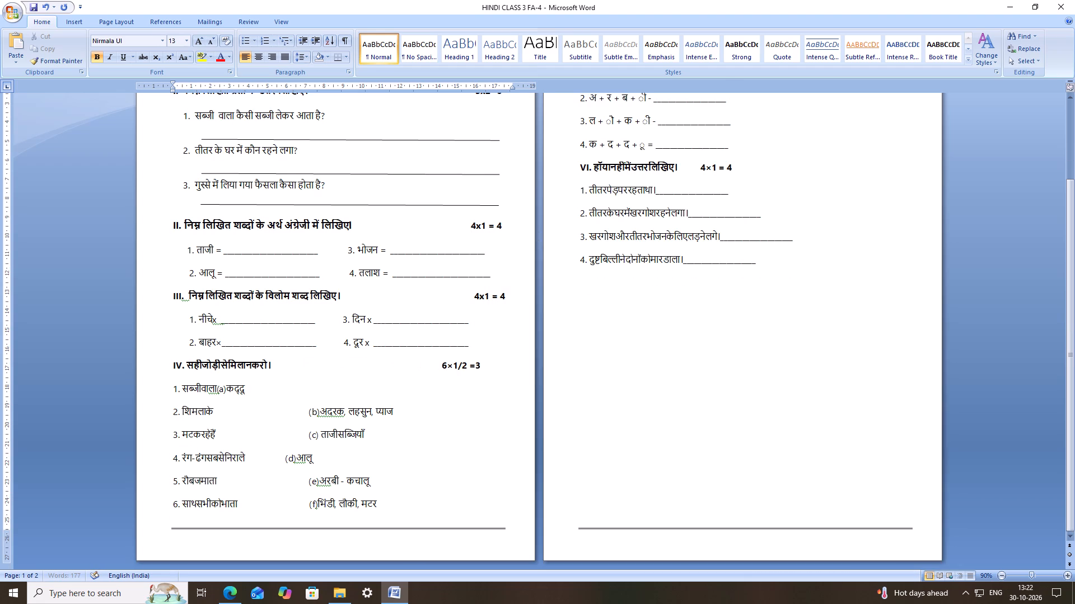
key("ctrl+s")
key("ctrl+s")
Separate (a)कद्दू from 1. सब्जीवाला in section IV with spaces, moving it toward the column of lettered options.
left_click(343, 391)
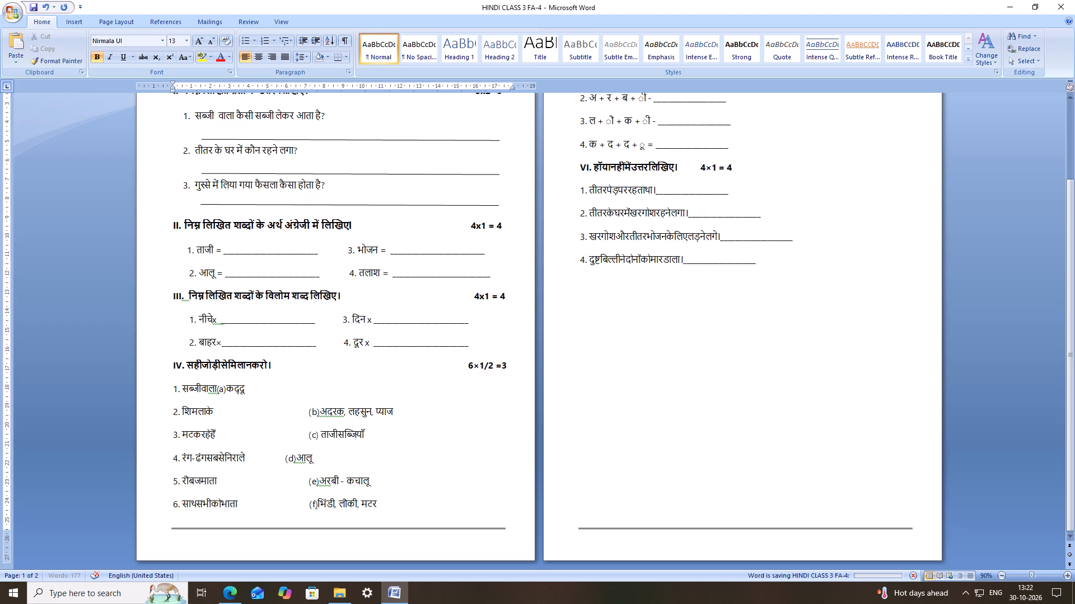
left_click(217, 395)
left_click(218, 389)
left_click(217, 393)
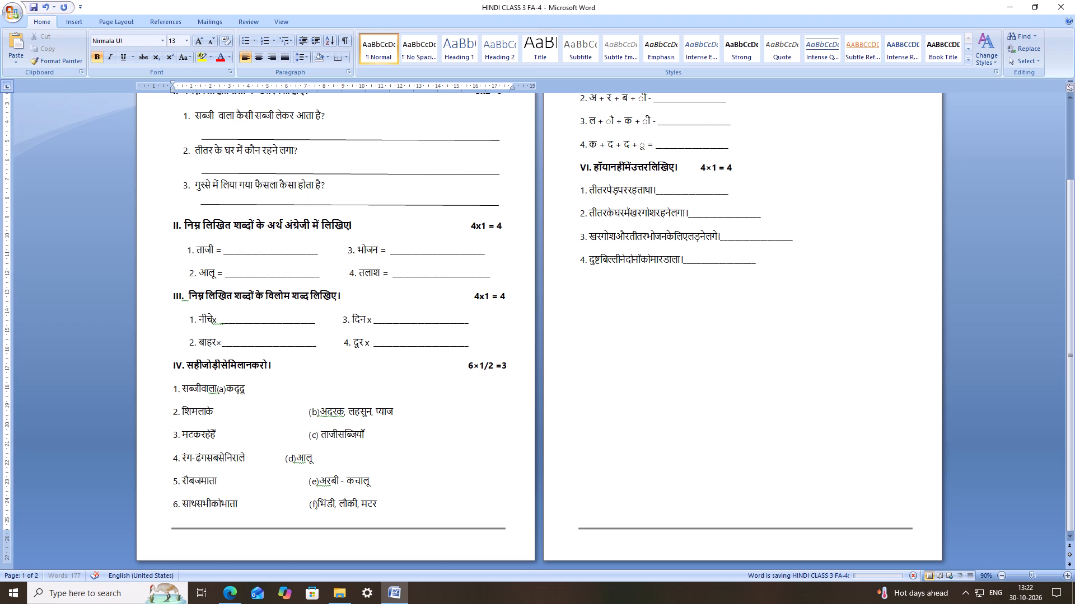
left_click(217, 389)
key("space")
key("space")
key("space")
key("space")
key("space")
key("space")
key("space")
key("space")
key("space")
key("space")
key("space")
key("space")
key("space")
key("space")
key("space")
key("space")
key("space")
key("space")
key("space")
key("space")
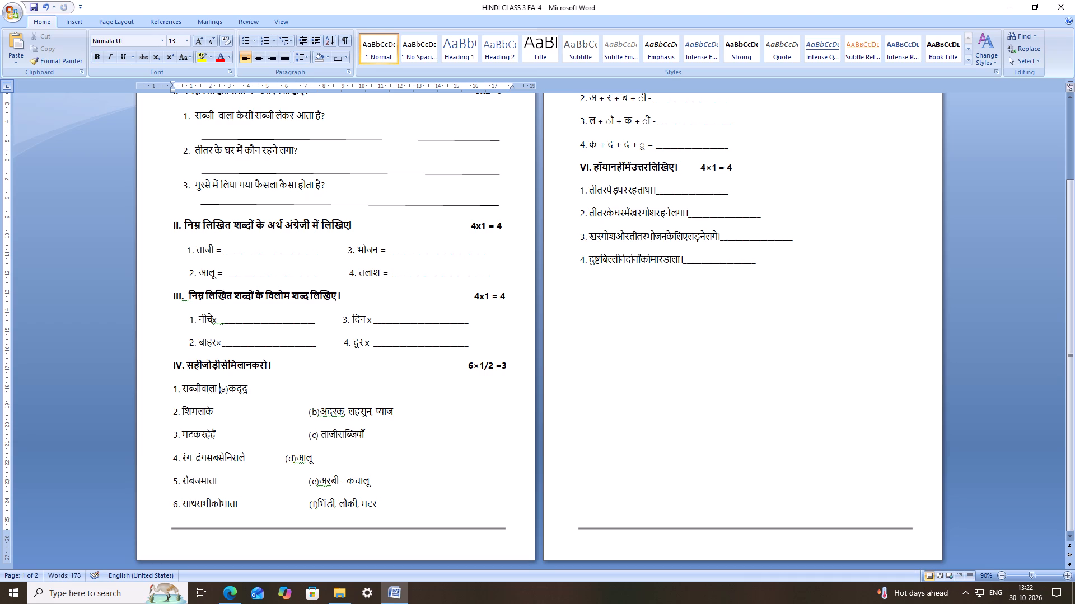
key("space")
Indent section IV's first row, beginning 1. सब्जीवाला, by eight spaces.
left_click(171, 393)
key("space")
key("space")
key("space")
key("space")
key("space")
key("space")
key("space")
key("space")
key("space")
key("space")
key("space")
key("space")
key("space")
key("space")
key("space")
key("space")
key("space")
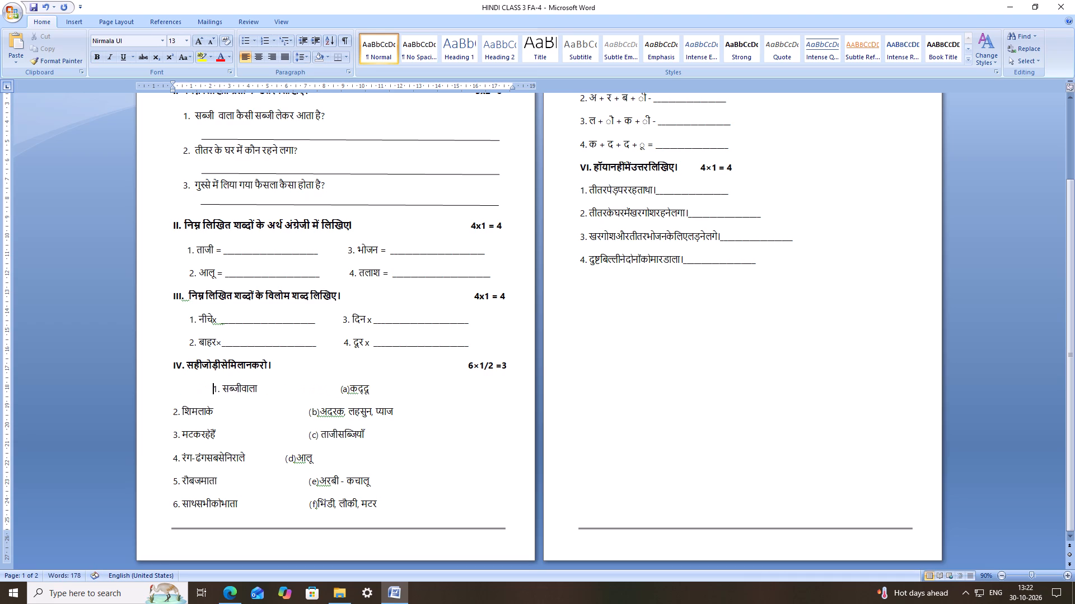
key("BackSpace")
key("BackSpace")
key("BackSpace")
key("BackSpace")
key("BackSpace")
key("BackSpace")
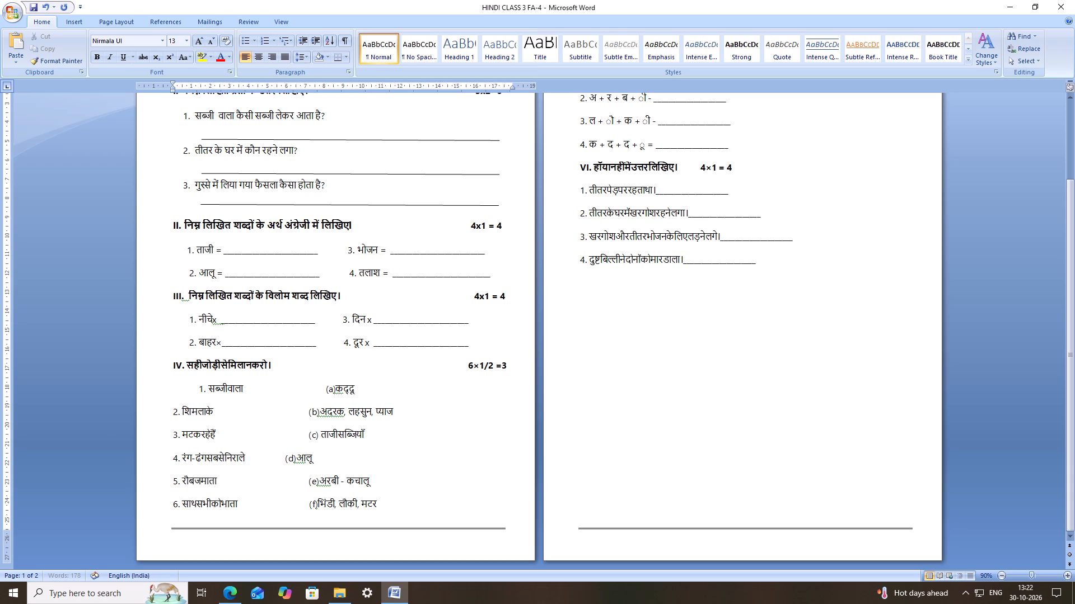
key("BackSpace")
key("BackSpace")
key("BackSpace")
Indent section IV's second row, beginning 2. शिमलाके, by eight spaces.
left_click(165, 409)
left_click(167, 410)
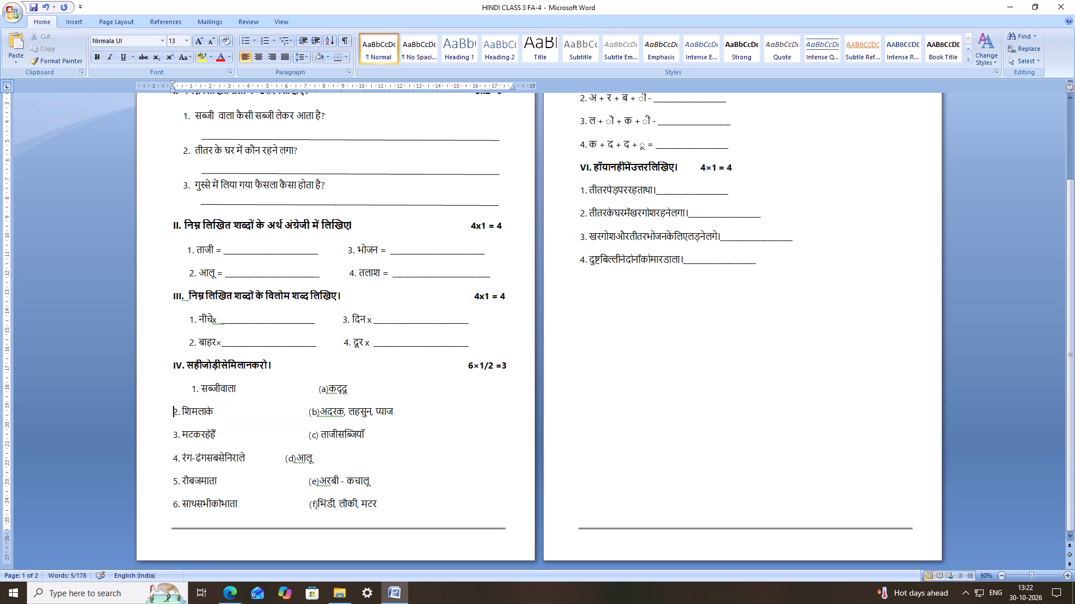
key("space")
key("space")
key("space")
key("space")
key("space")
key("space")
key("space")
key("space")
Indent section IV's third row, beginning 3. मटकरहेहैं, by eight spaces to line up with the rows above.
left_click(172, 437)
key("space")
key("space")
key("space")
key("space")
key("space")
key("space")
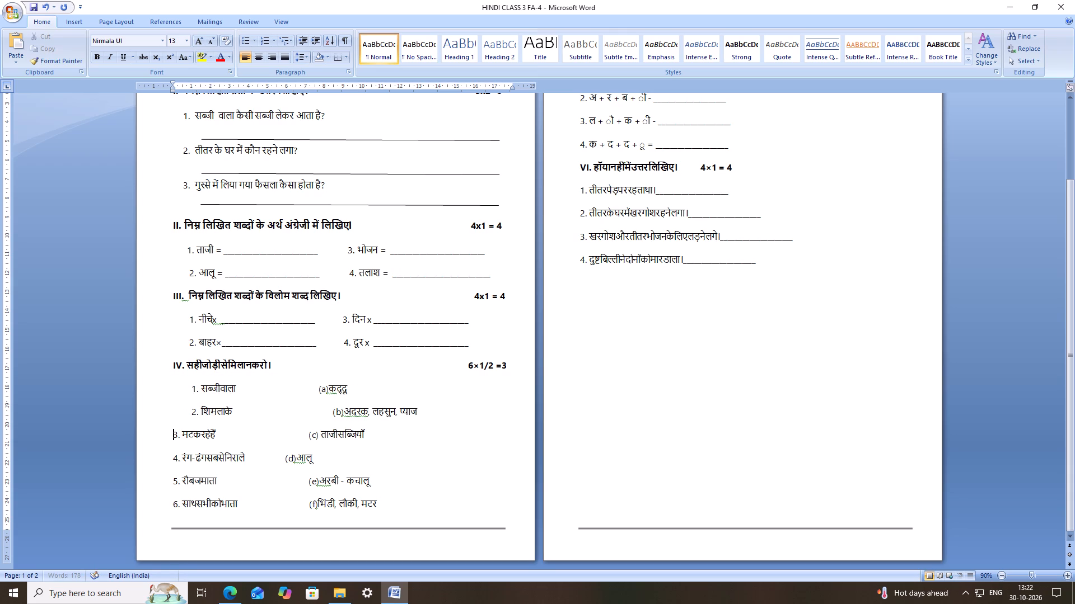
key("space")
key("space")
key("space")
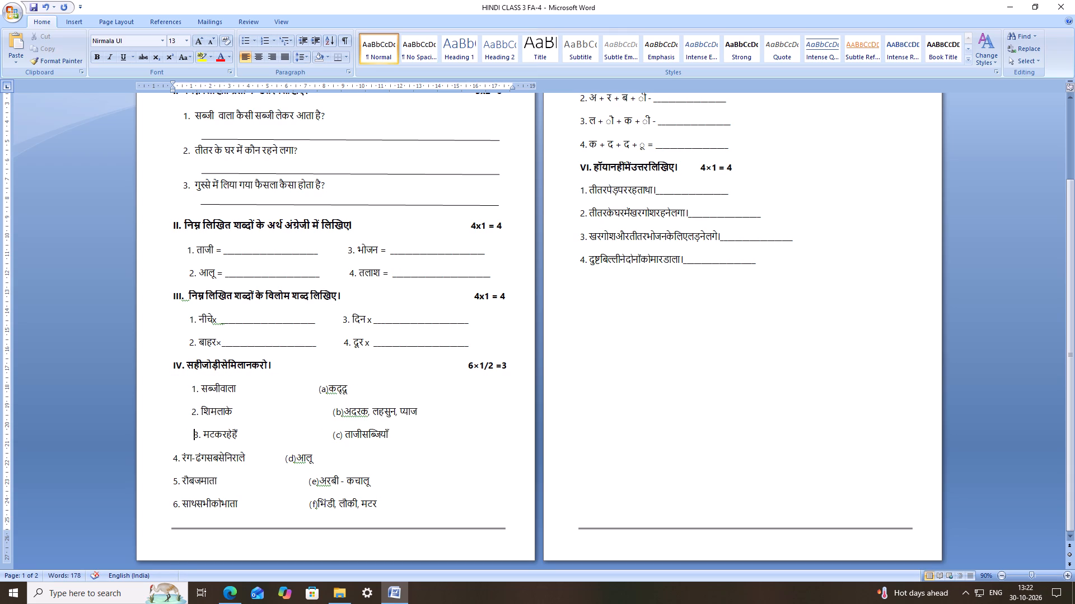
key("BackSpace")
Indent section IV's fourth row, beginning 4. रंग-ढंगसबसेनिराले, by eight spaces.
left_click(170, 458)
key("space")
key("space")
key("space")
key("space")
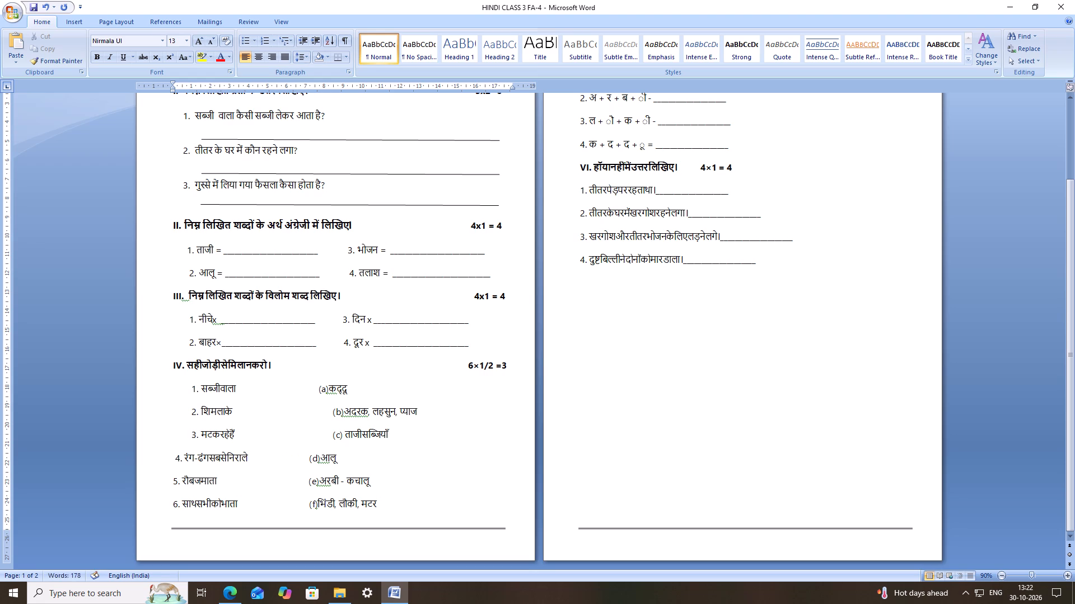
key("space")
key("space")
key("space")
key("space")
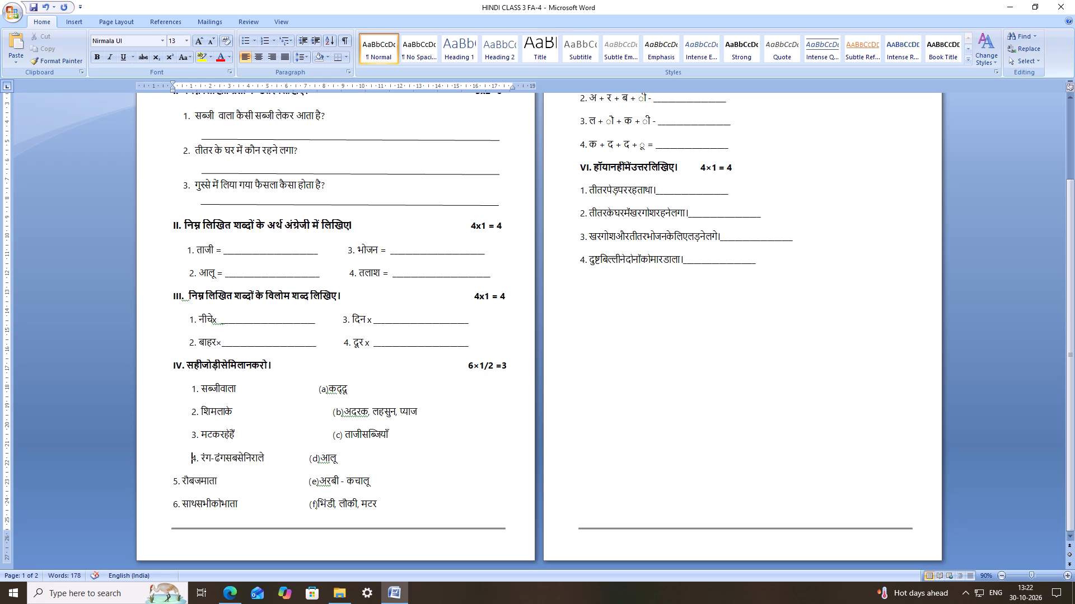
Indent section IV's fifth row, beginning 5. रौबजमाता, by eight spaces.
left_click(166, 483)
key("space")
key("space")
key("space")
key("space")
key("space")
key("space")
key("space")
key("space")
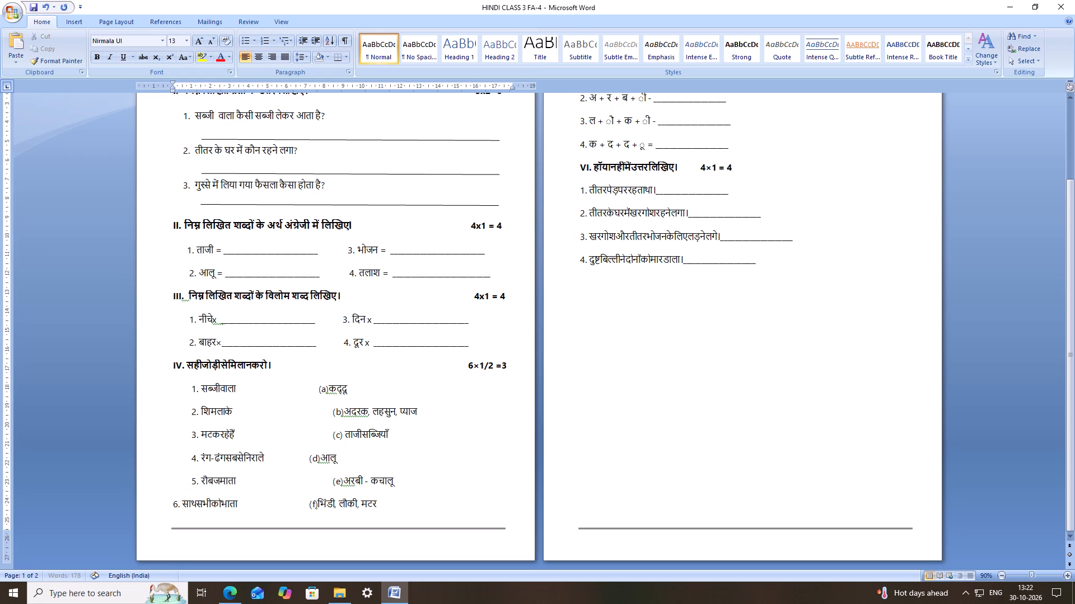
Indent section IV's sixth row, beginning 6. साथसभीकोभाता, by eight spaces.
left_click(165, 505)
left_click(166, 505)
key("space")
key("space")
key("space")
key("space")
key("space")
key("space")
key("space")
key("space")
Shift option (d)आलू in section IV nine spaces over to line up with the other lettered options.
left_click(309, 457)
key("space")
key("space")
key("space")
key("space")
key("space")
key("space")
key("space")
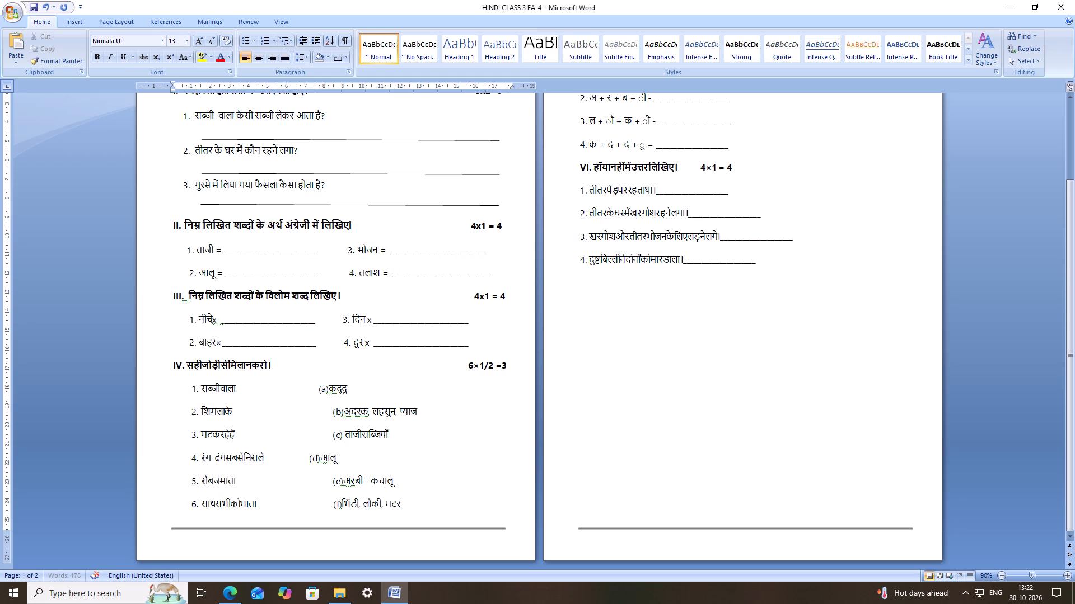
key("space")
key("space")
Align options (b) and (a) in section IV by removing one space before (b) and adding four before (a), and save the document.
left_click(325, 416)
key("BackSpace")
left_click(309, 389)
key("space")
key("space")
key("space")
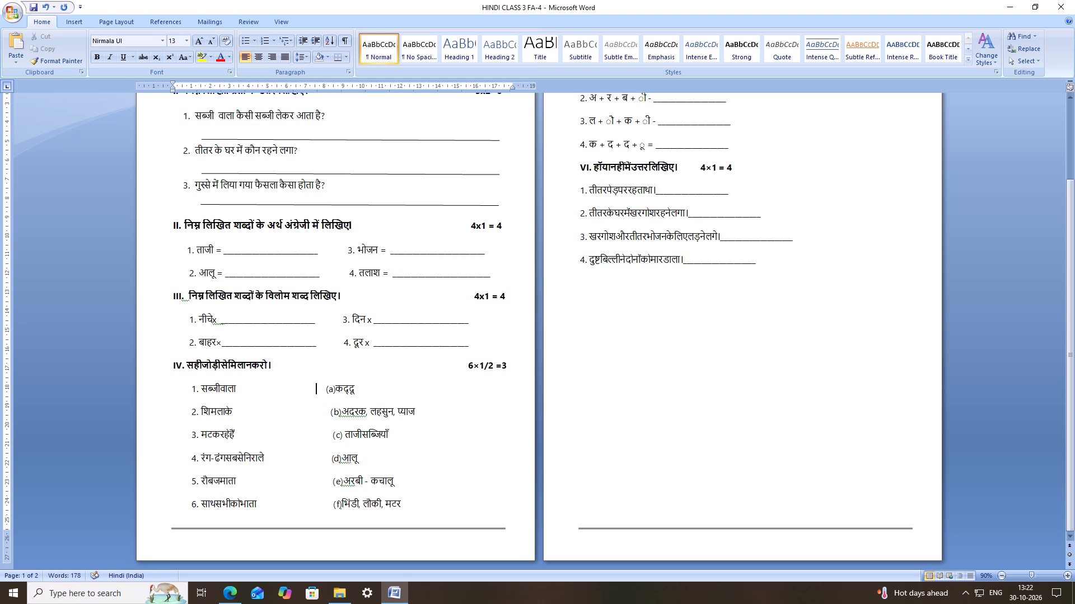
key("space")
key("ctrl+s")
key("ctrl+s")
key("ctrl+s")
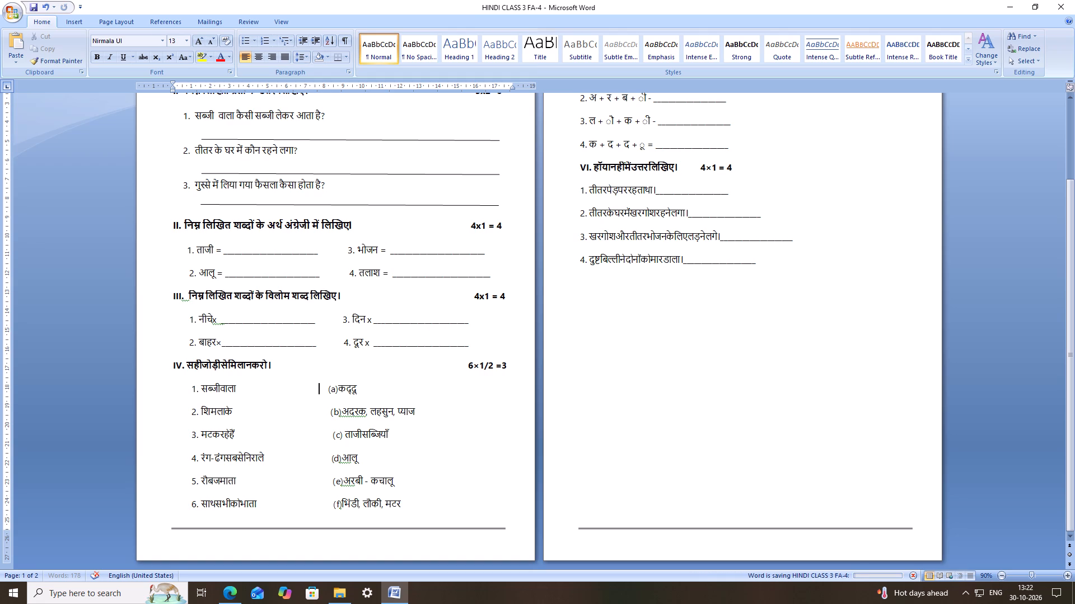
left_click(482, 422)
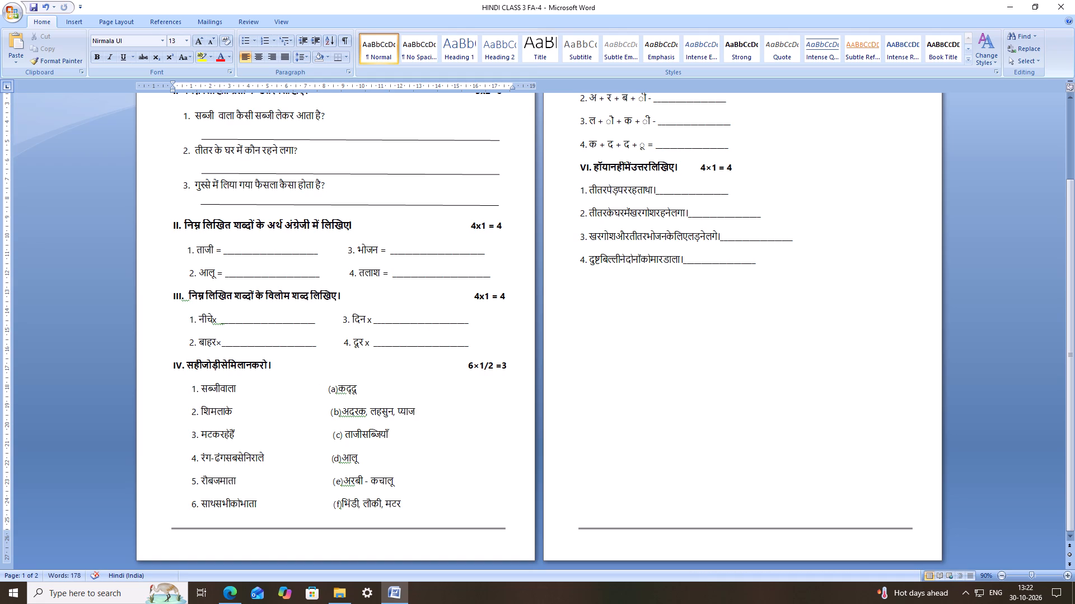
Separate the words of section IV's heading to read सही जोड़ी से मिलान करो।, with an extra space after IV.
left_click(200, 367)
key("space")
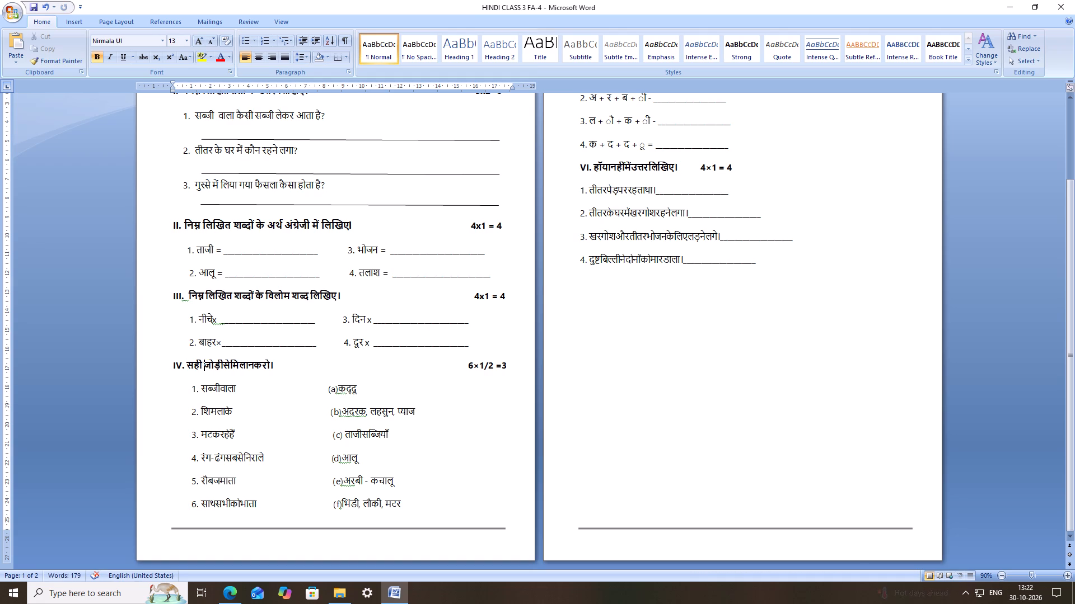
left_click(225, 365)
key("space")
left_click(232, 363)
key("space")
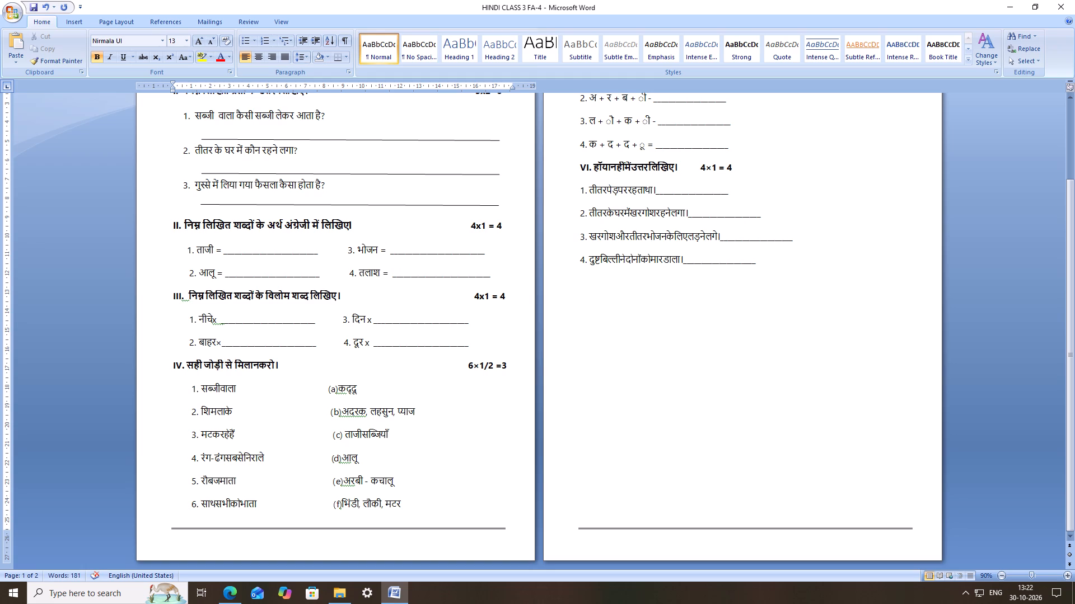
left_click(259, 364)
key("space")
left_click(189, 366)
key("space")
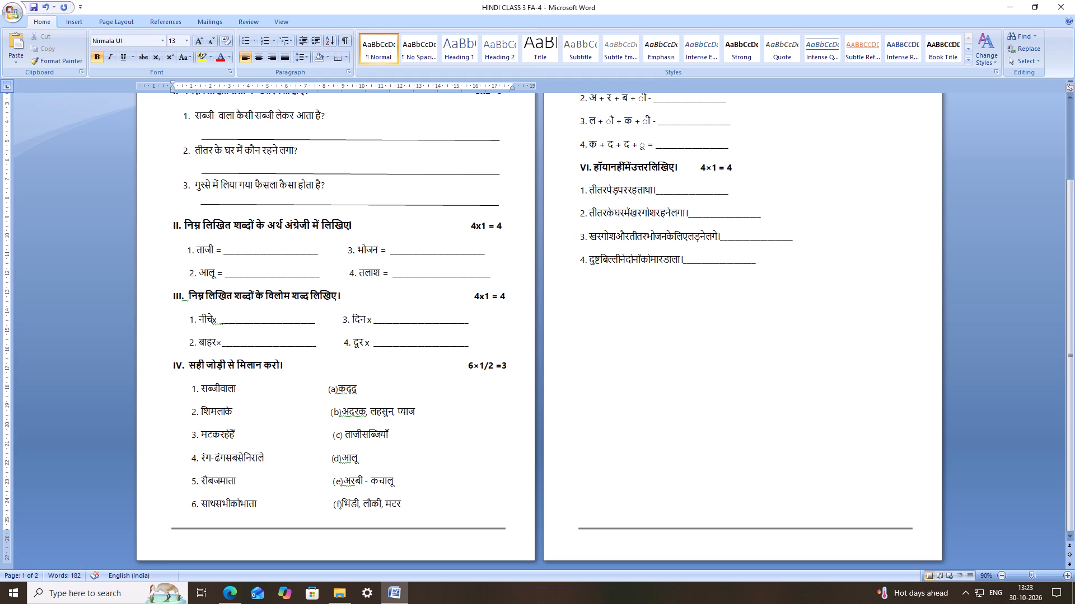
Separate the words in section IV's items 1 and 2 to read सब्जी वाला and शिमला के.
left_click(220, 389)
key("space")
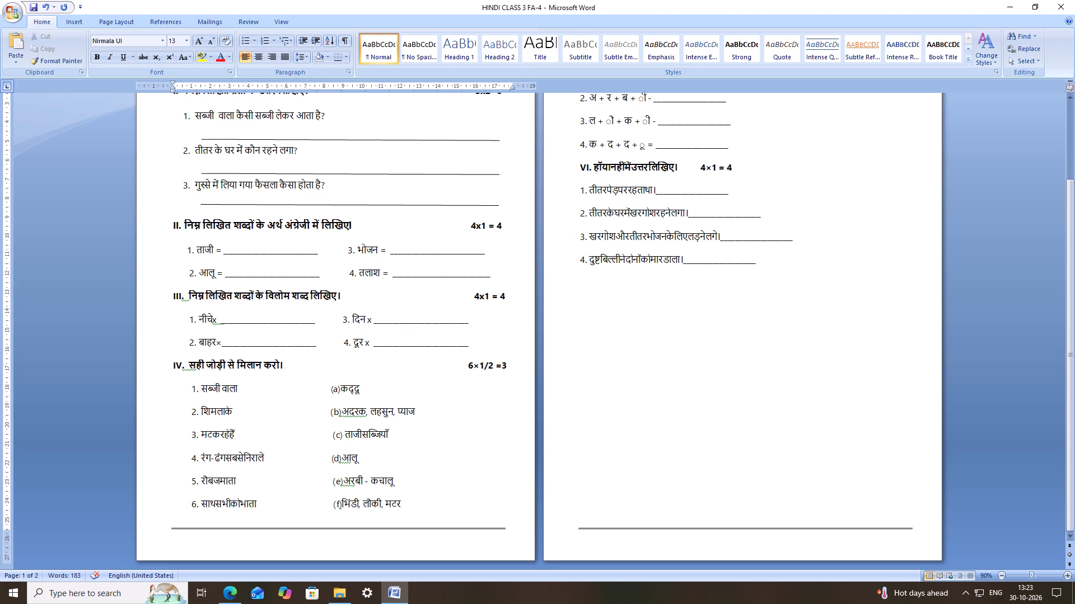
left_click(224, 411)
key("space")
Separate the words of section IV's item 3 to read मटक रहे हैं, and save the document.
left_click(228, 435)
key("space")
left_click(214, 435)
key("space")
key("ctrl+s")
key("ctrl+s")
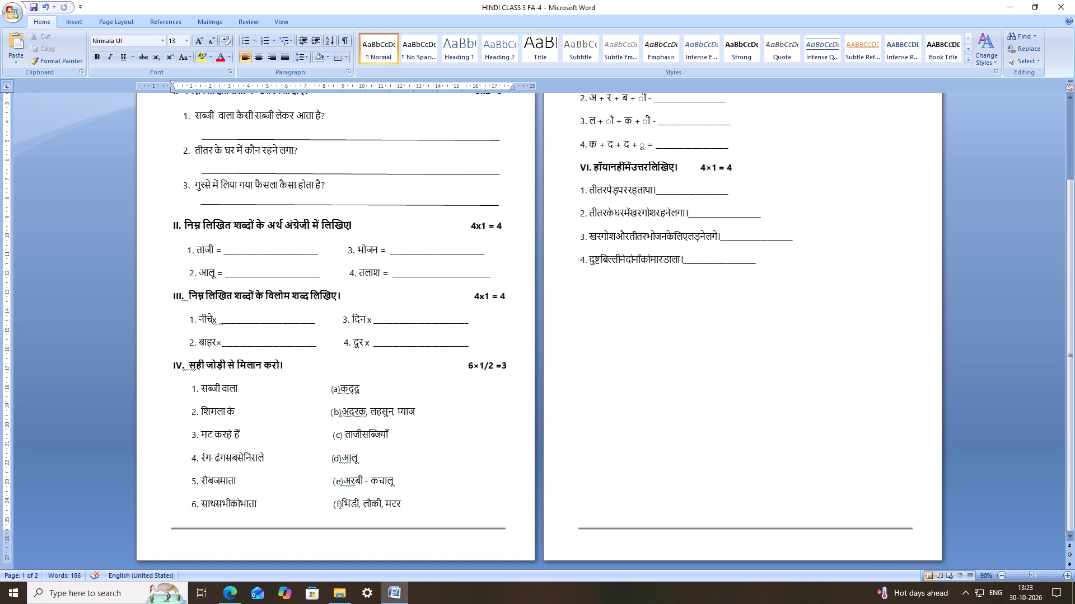
key("BackSpace")
left_click(221, 433)
key("space")
key("ctrl+s")
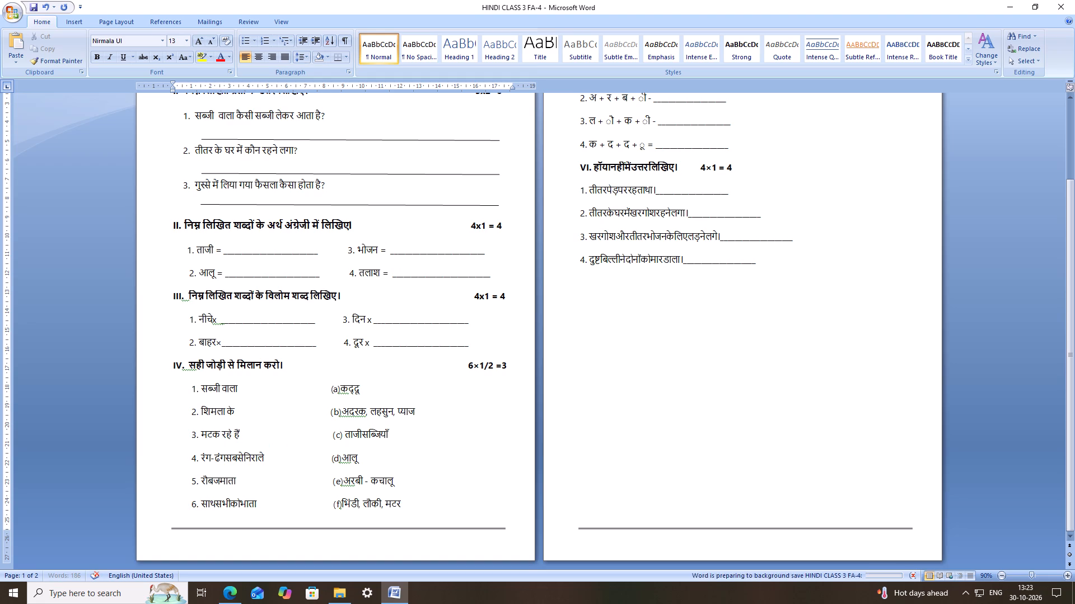
key("ctrl+s")
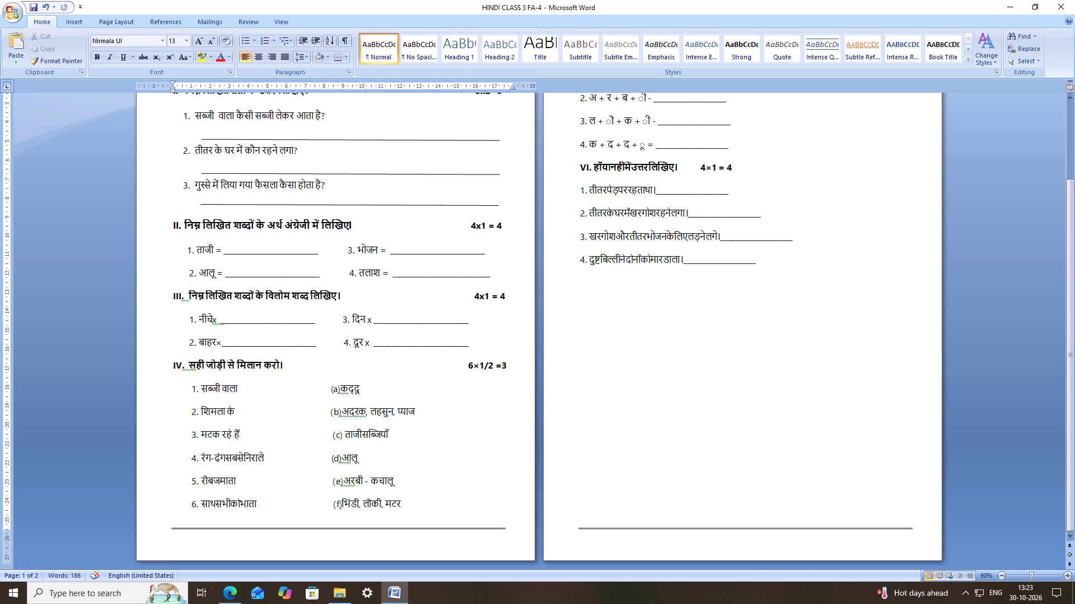
Separate the words of section IV's item 4 to read रंग-ढंग सबसे निराले.
left_click(222, 456)
key("Right")
key("space")
left_click(246, 458)
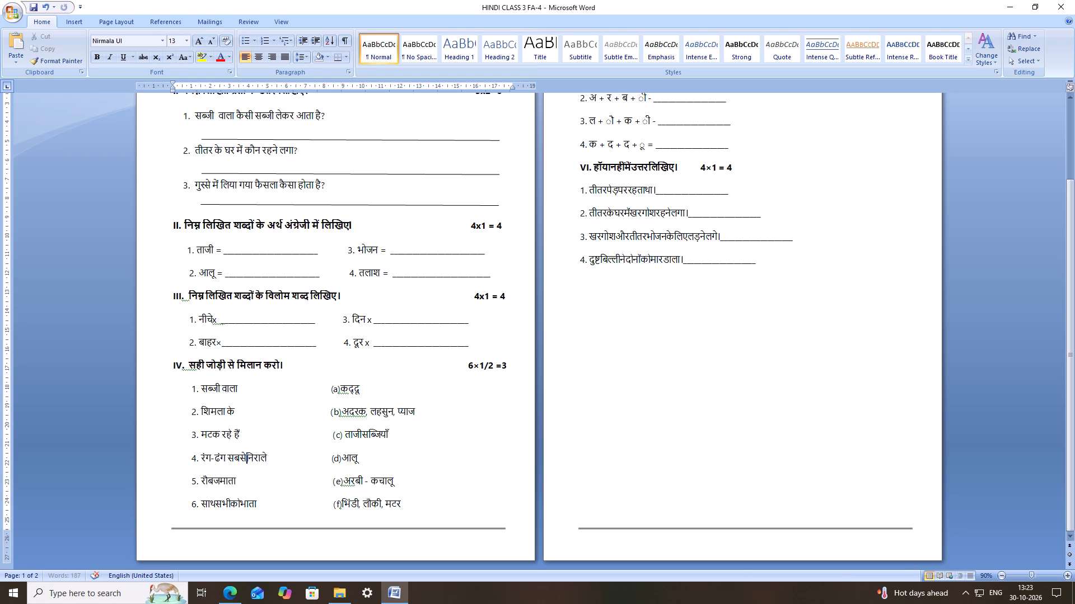
key("space")
Separate the words of section IV's items 5 and 6 to read रौब जमाता and साथ सभी को भाता, and save the document.
left_click(214, 482)
key("space")
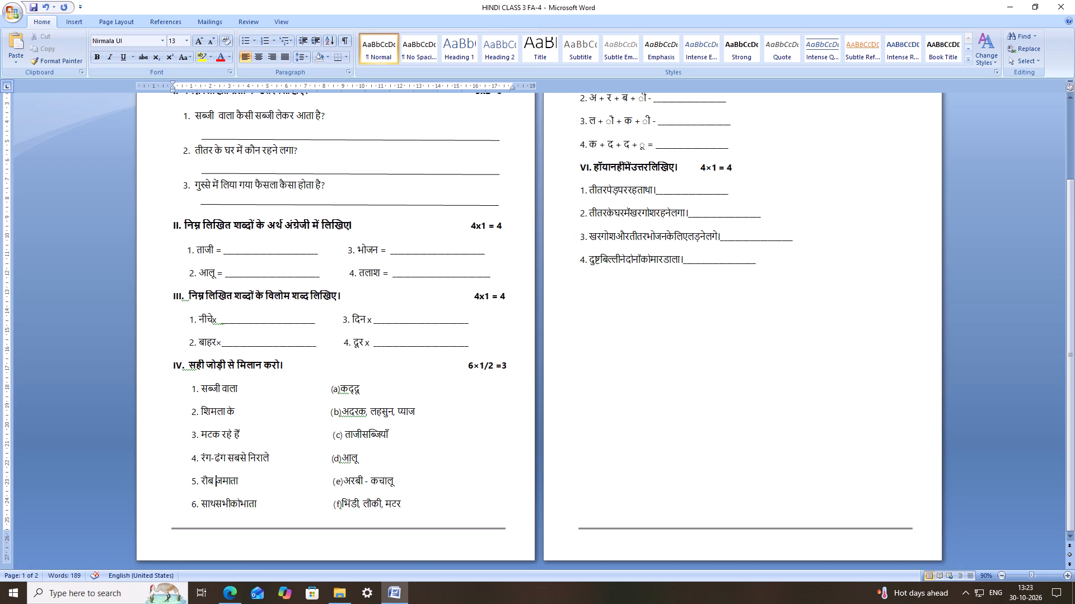
left_click(216, 504)
key("space")
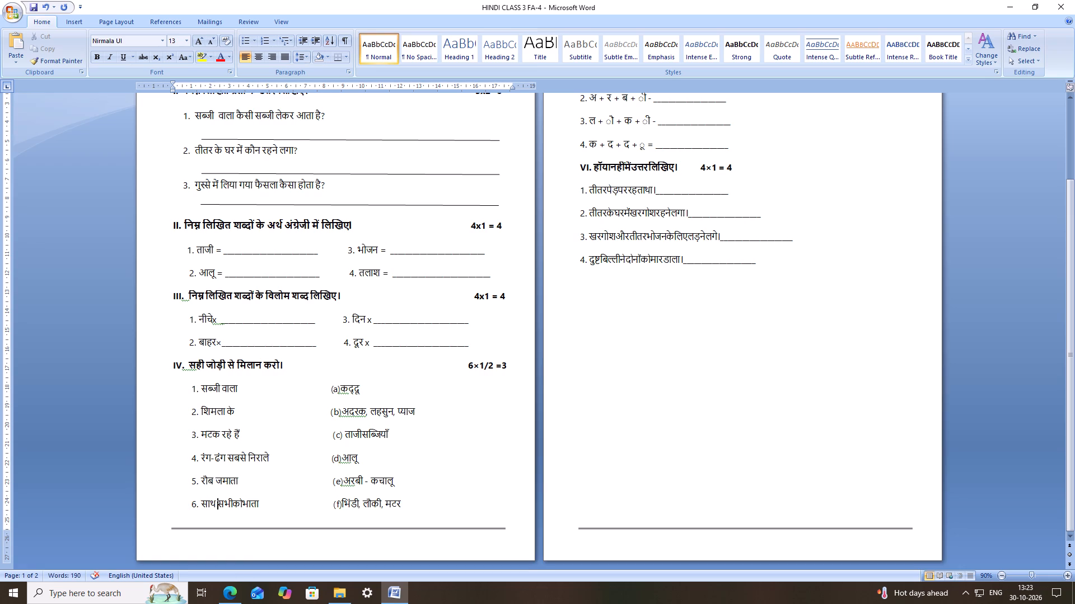
left_click(232, 502)
key("space")
left_click(246, 502)
key("space")
key("ctrl+s")
key("ctrl+s")
key("ctrl+s")
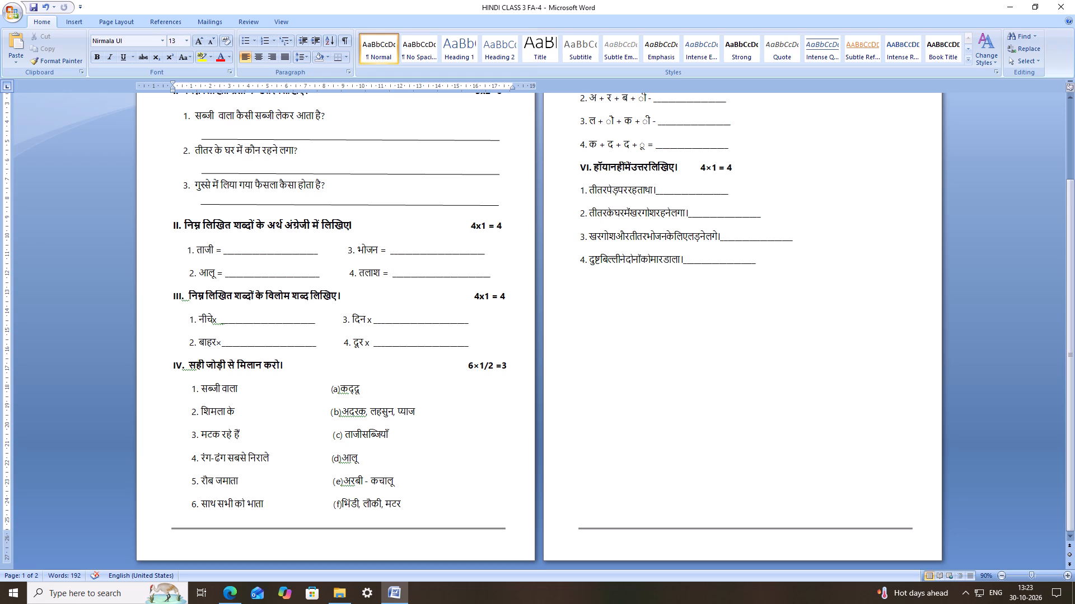
Separate the words of option (c) in section IV to read ताजी सब्जियाँ, and save the document.
left_click(361, 437)
key("space")
key("ctrl+s")
key("ctrl+s")
key("ctrl+s")
key("ctrl+s")
key("ctrl+s")
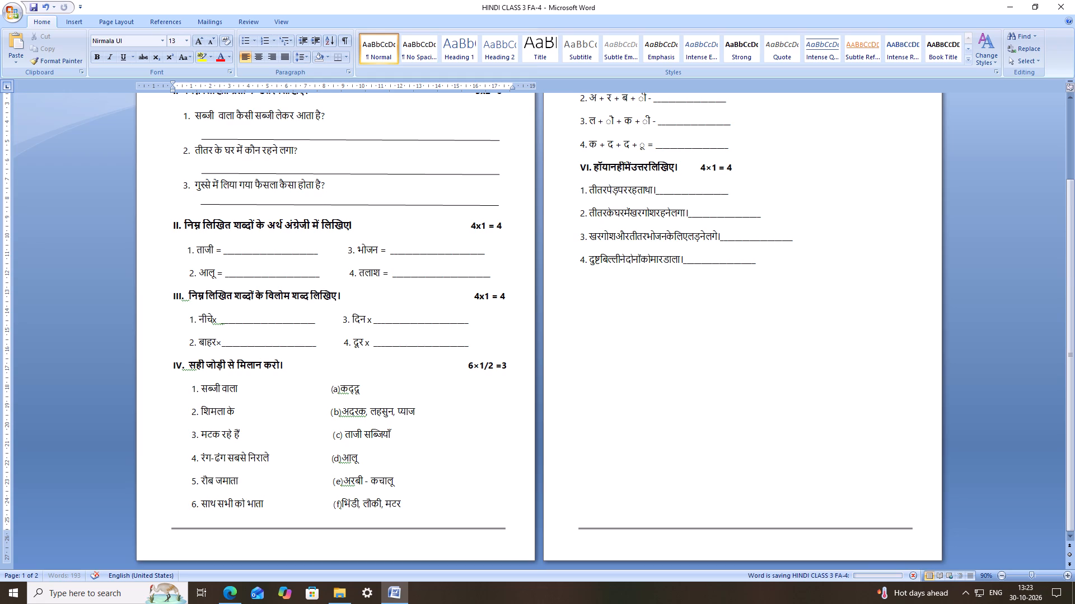
Indent items 1 and 2 of section V by five spaces each.
scroll(647, 406, "up", 6)
left_click(580, 184)
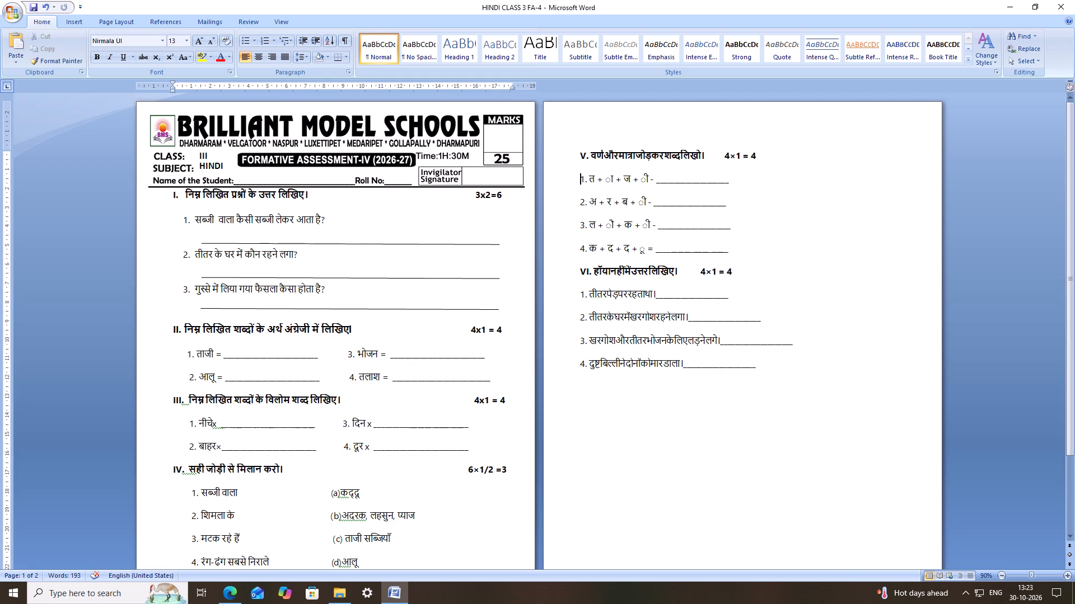
key("space")
key("space")
key("space")
key("space")
key("space")
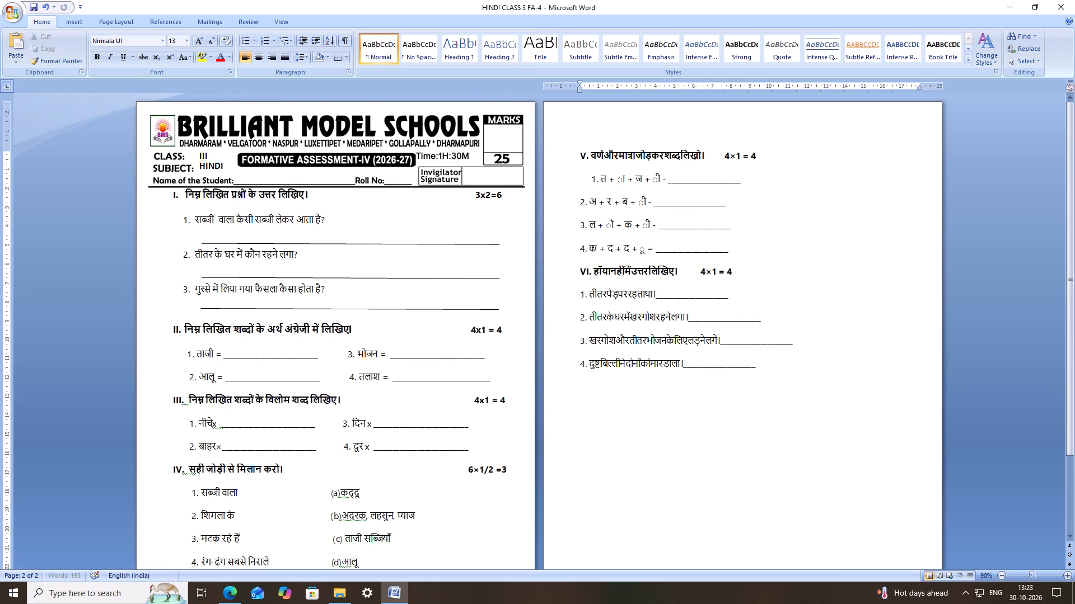
left_click(577, 205)
key("space")
key("space")
key("space")
key("space")
key("space")
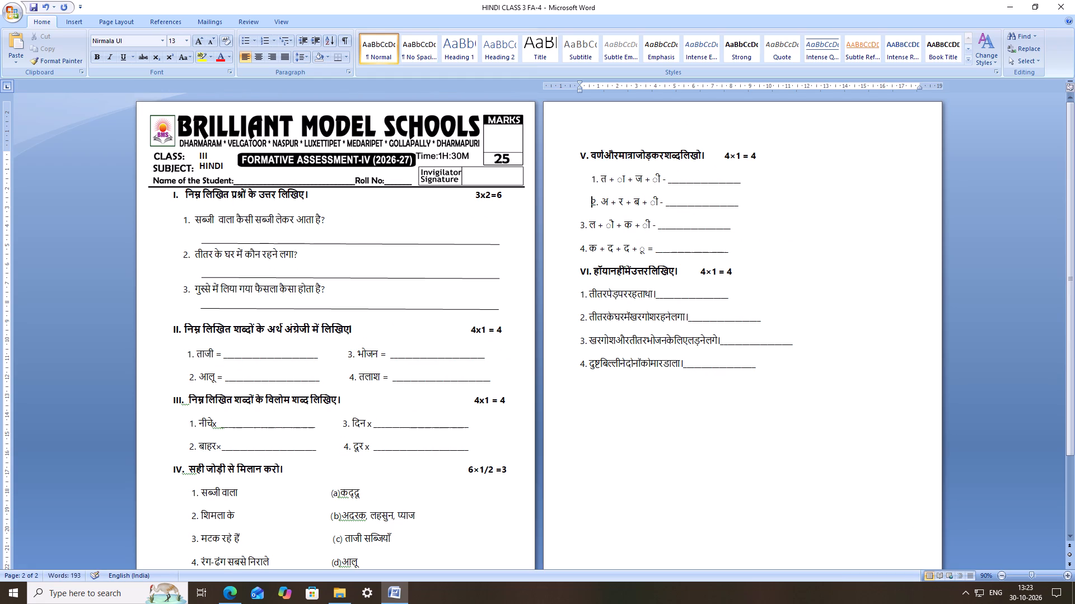
Indent section V's item 3 by five spaces and item 4 by four, and save the document.
left_click(573, 225)
key("space")
key("space")
key("space")
key("space")
key("space")
left_click(577, 249)
key("space")
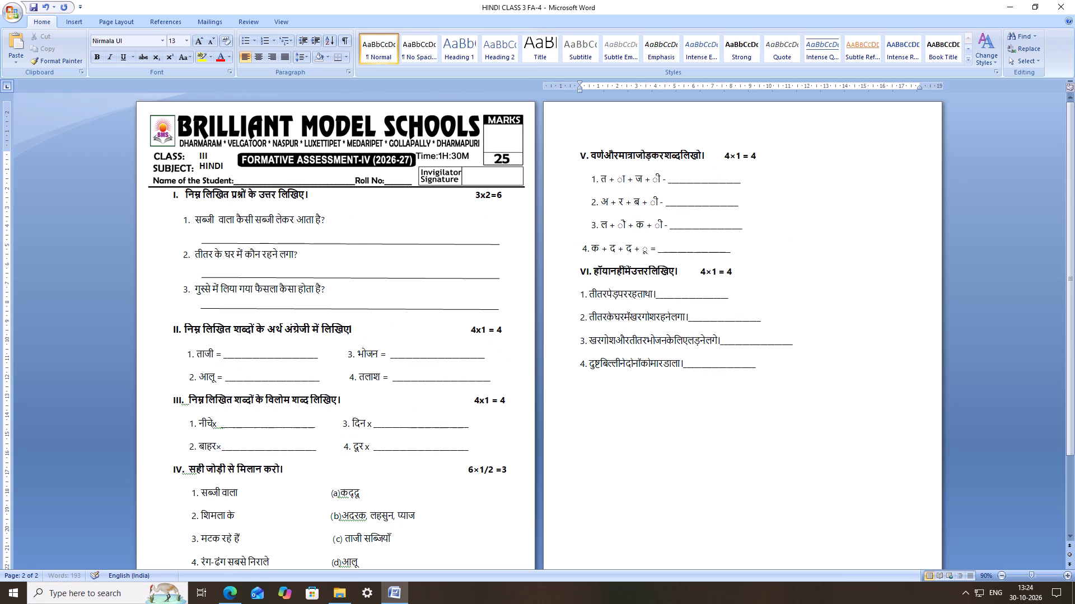
key("space")
key("space")
key("space")
key("ctrl+s")
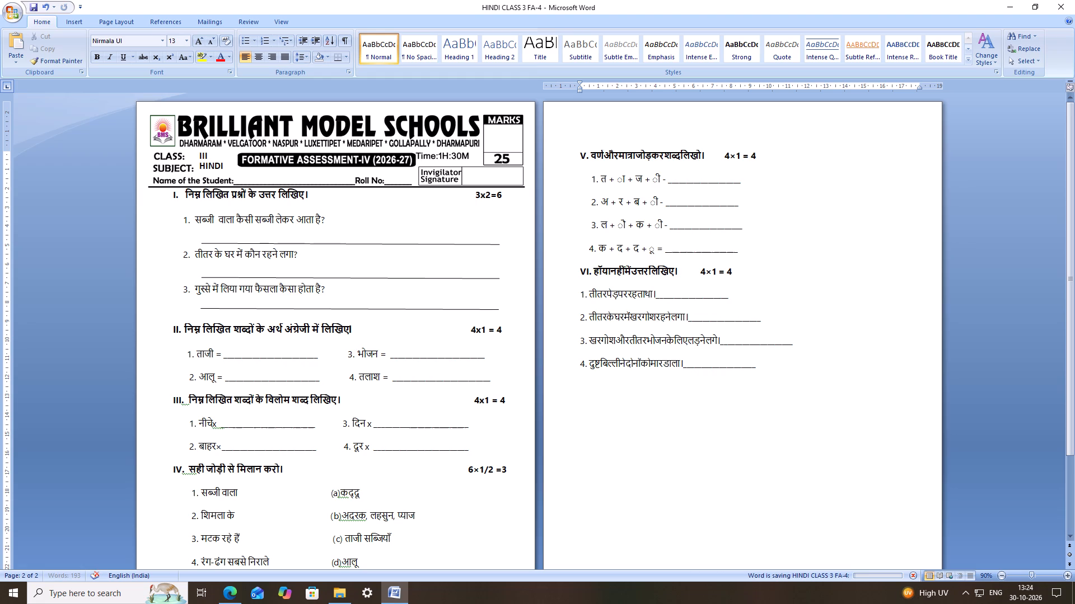
key("ctrl+s")
Move section V's marks 4×1 = 4 across to near the page's right margin with spaces, and save the document.
left_click(728, 159)
left_click(723, 158)
key("space")
key("space")
key("space")
key("space")
key("space")
key("space")
key("space")
key("space")
key("space")
key("space")
key("space")
key("space")
key("space")
key("space")
key("space")
key("space")
key("space")
key("space")
key("space")
key("space")
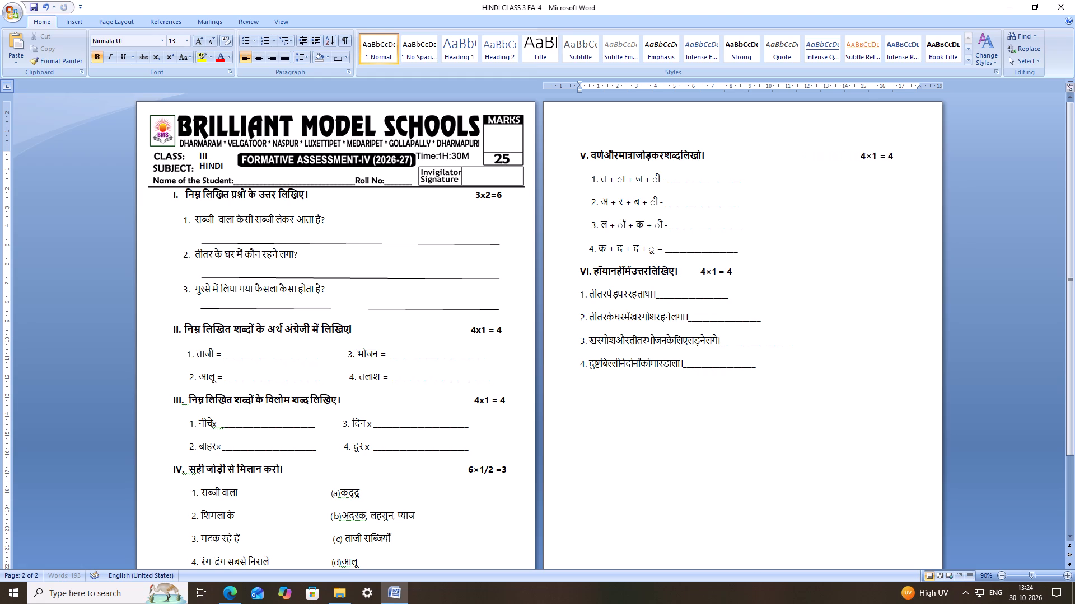
key("ctrl+s")
key("ctrl+s")
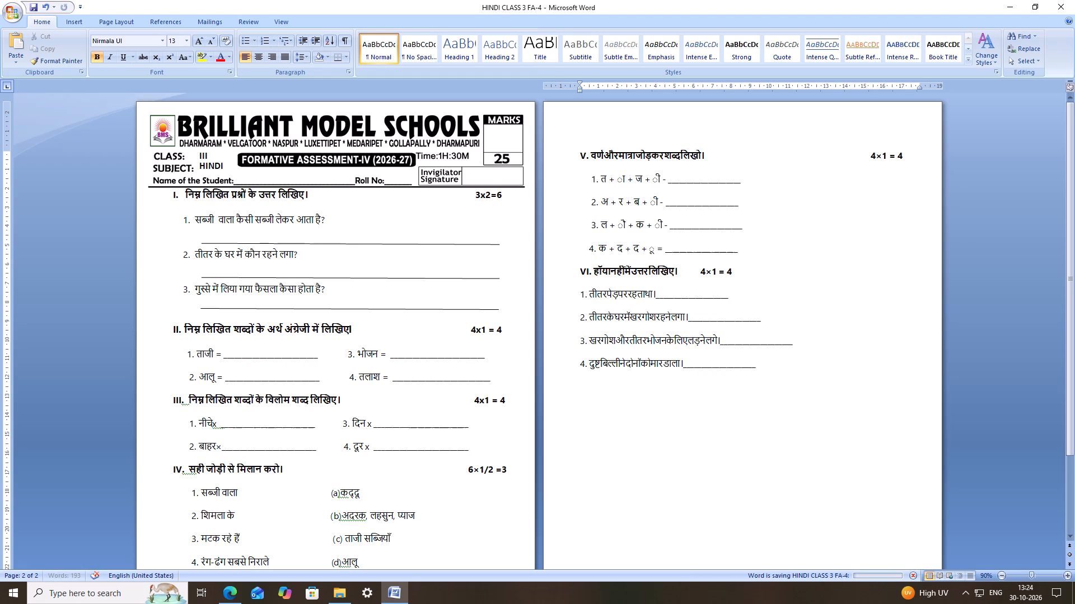
Separate the words of section V's heading to read वर्ण और मात्रा जोड़ कर शब्द लिखो, and save the document.
left_click(604, 159)
key("space")
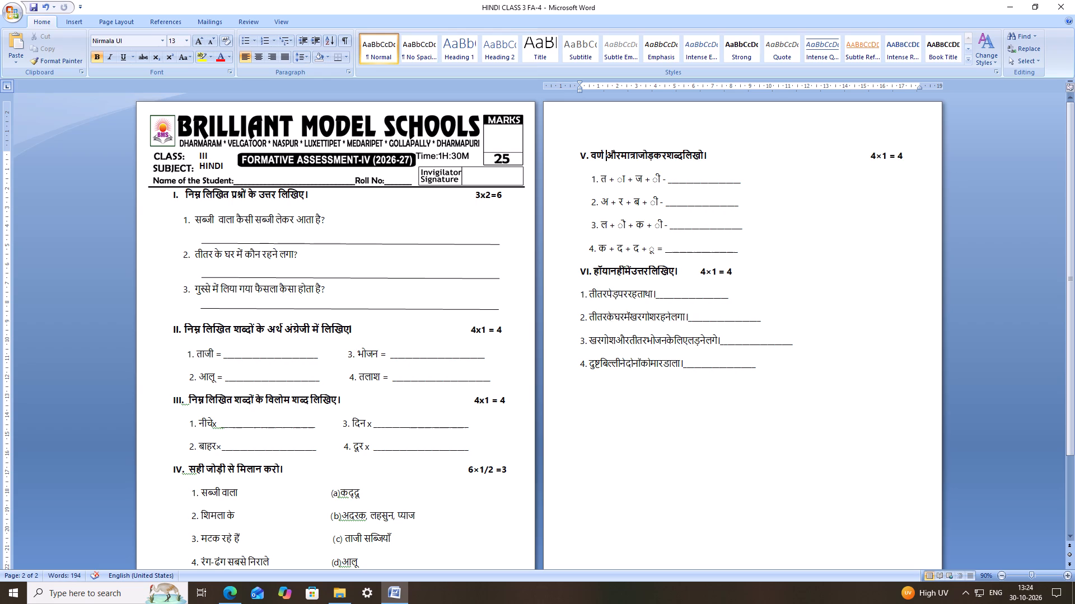
left_click(616, 155)
key("space")
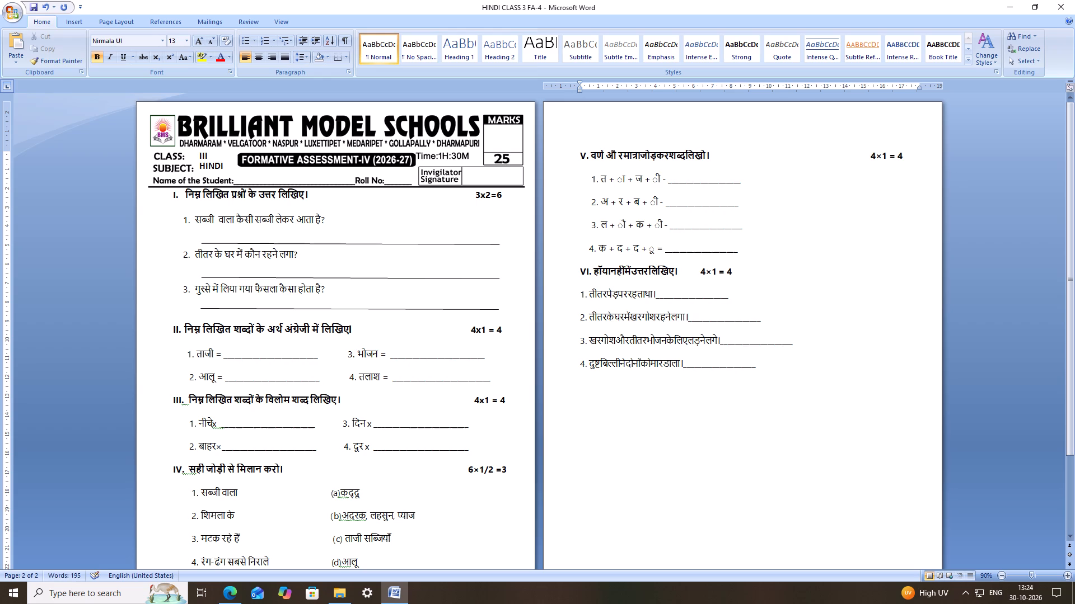
key("BackSpace")
key("Right")
key("space")
left_click(642, 156)
key("space")
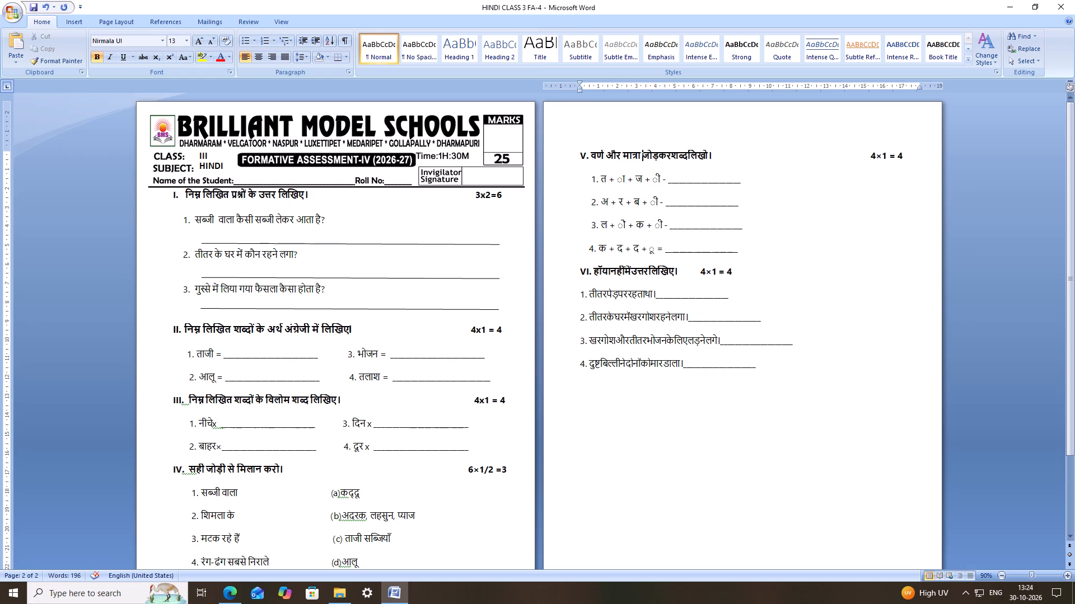
left_click(661, 153)
key("space")
left_click(676, 153)
key("space")
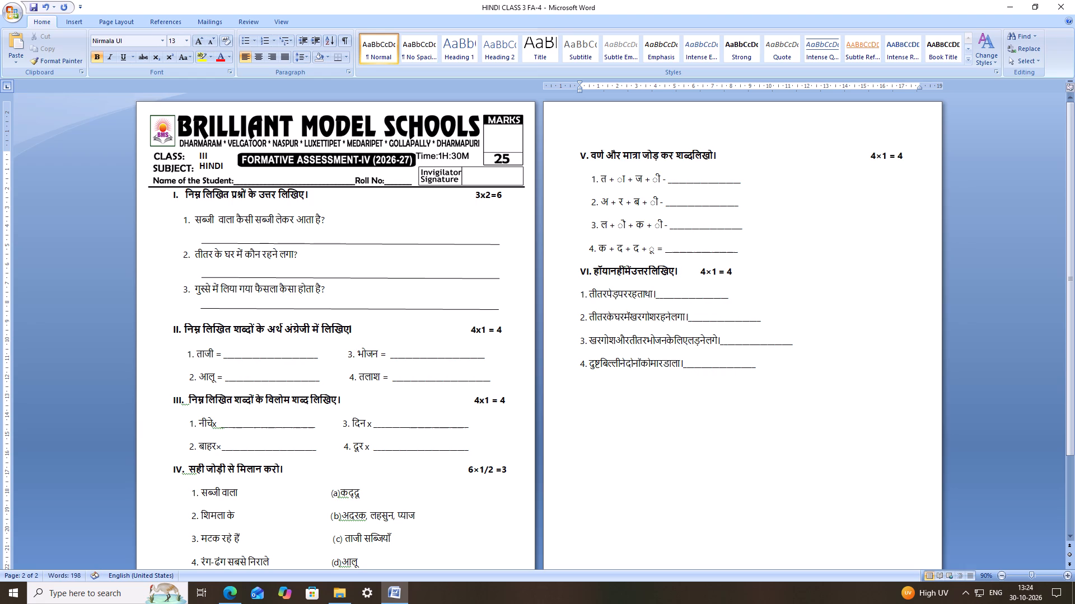
left_click(693, 154)
key("space")
key("ctrl+s")
key("ctrl+s")
key("ctrl+s")
Separate the words of section VI's heading to read हाँ या नहीं में उत्तर लिखिए.
left_click(595, 272)
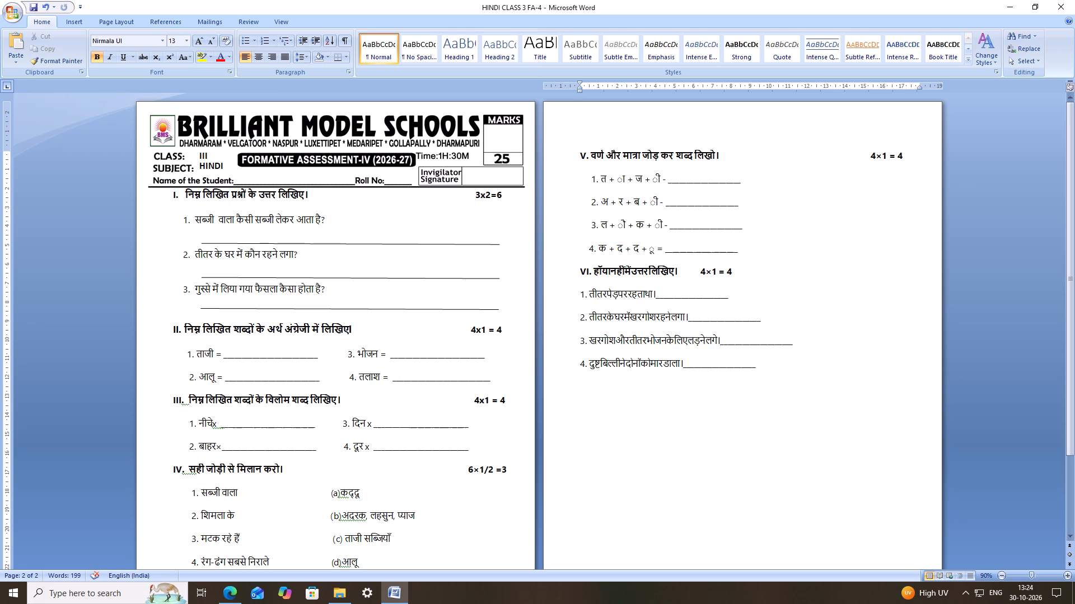
left_click(603, 270)
key("space")
left_click(612, 270)
key("space")
left_click(629, 269)
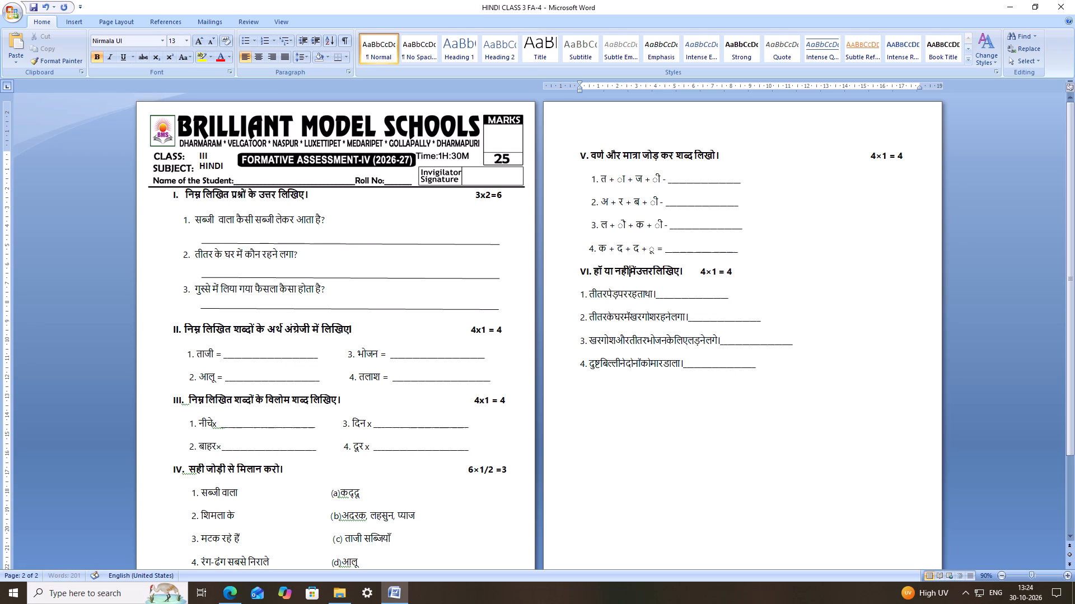
key("space")
left_click(642, 271)
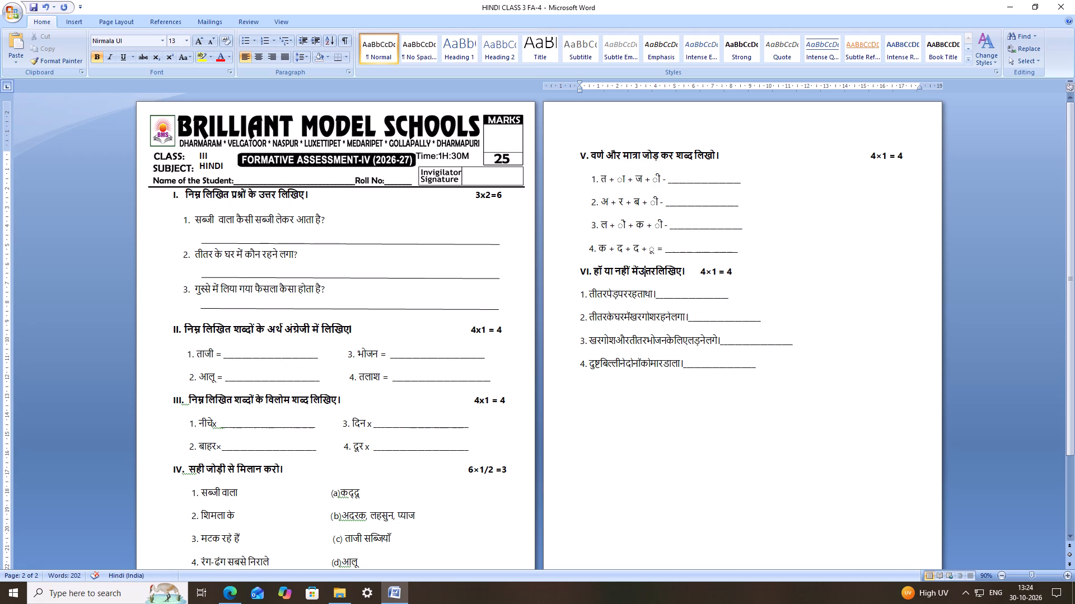
key("Left")
key("space")
left_click(657, 271)
key("space")
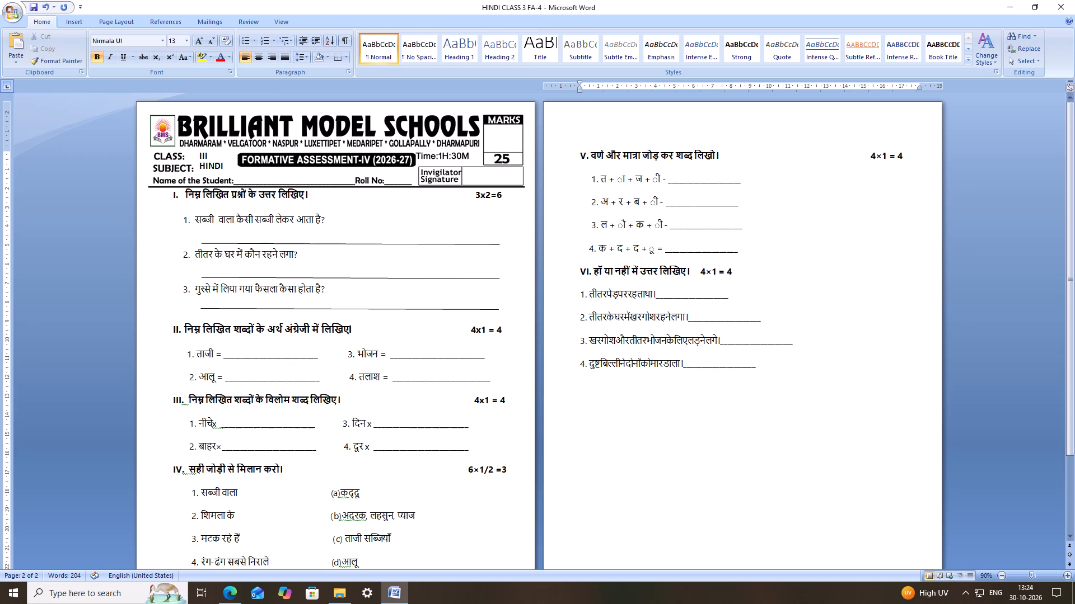
Move section VI's marks 4×1 = 4 across with spaces to roughly line up under section V's marks, and save the document.
left_click(701, 273)
key("space")
key("space")
key("space")
key("space")
key("space")
key("space")
key("space")
key("space")
key("space")
key("space")
key("space")
key("space")
key("space")
key("space")
key("space")
key("space")
key("space")
key("space")
key("space")
key("space")
key("space")
key("space")
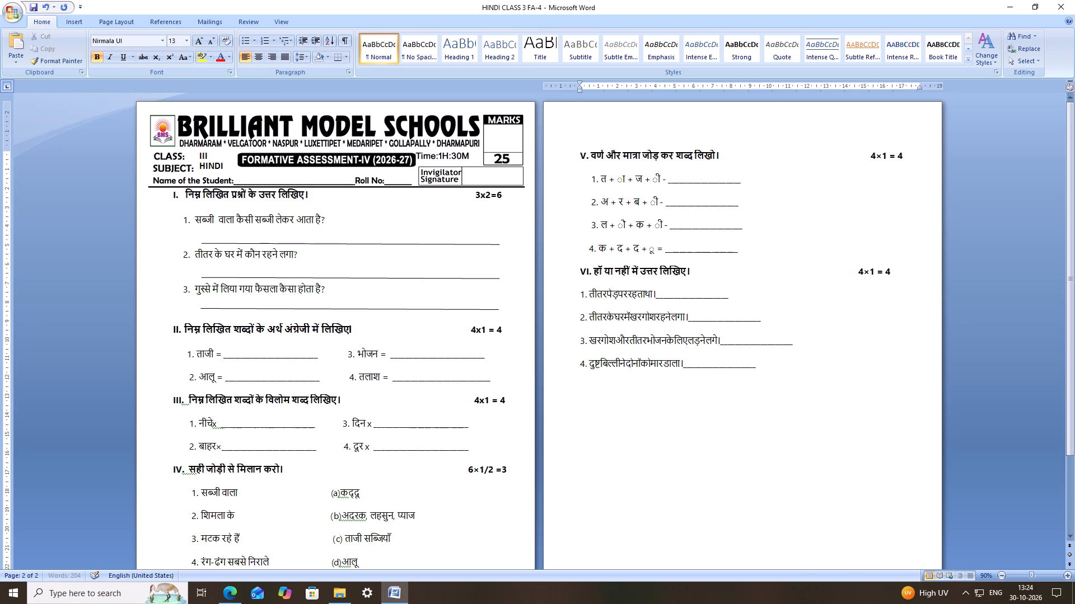
key("space")
key("space")
key("space")
key("ctrl+s")
key("ctrl+s")
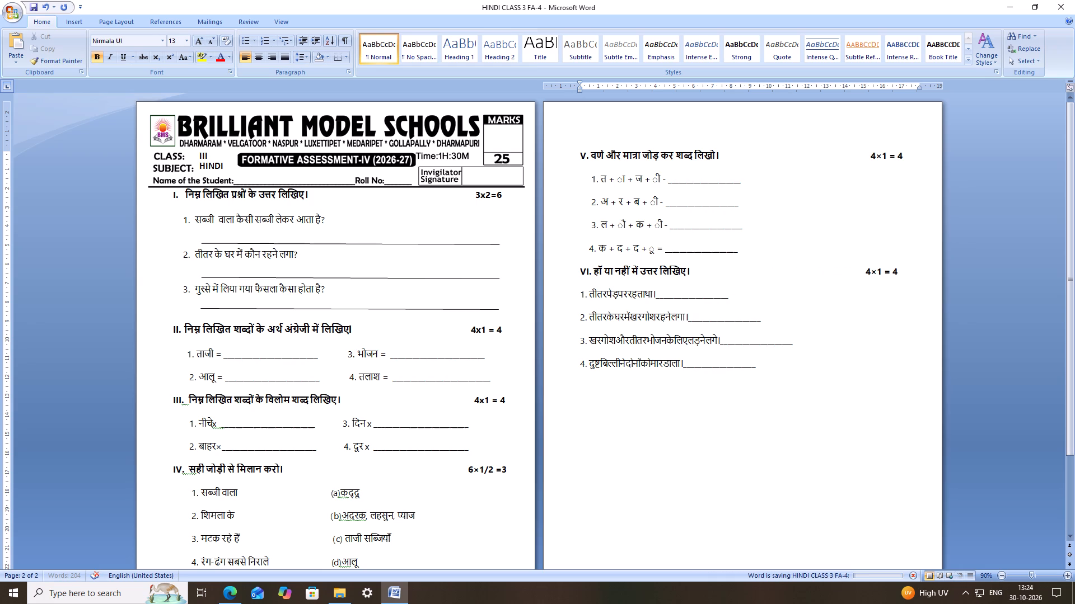
Indent all four items of section VI by three spaces each.
left_click(579, 298)
key("space")
key("space")
key("space")
left_click(577, 318)
key("space")
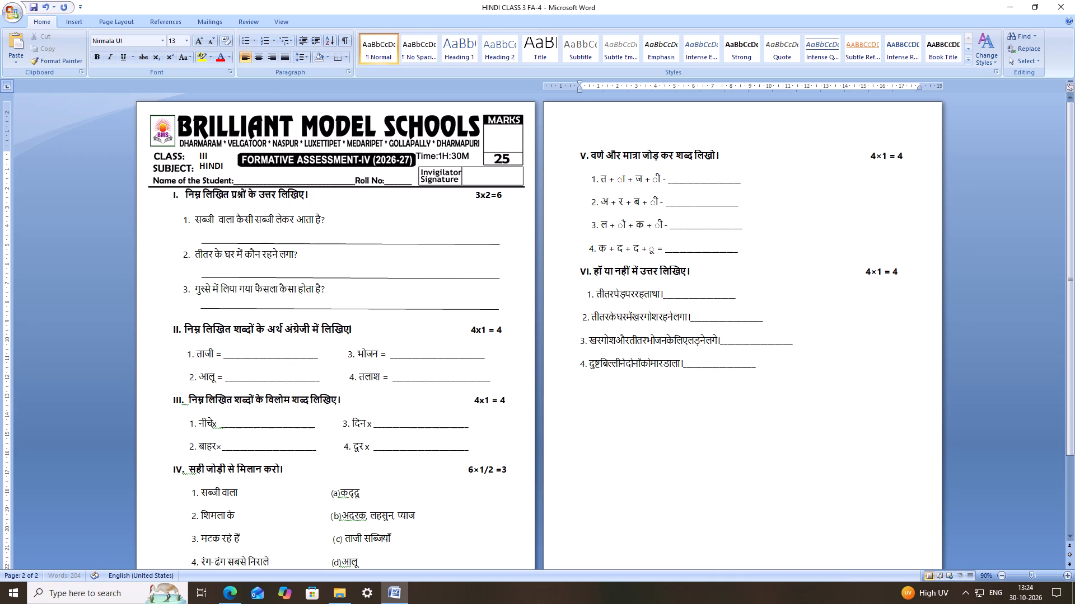
key("space")
key("space")
left_click(576, 351)
key("space")
key("space")
key("space")
left_click(577, 366)
key("space")
key("space")
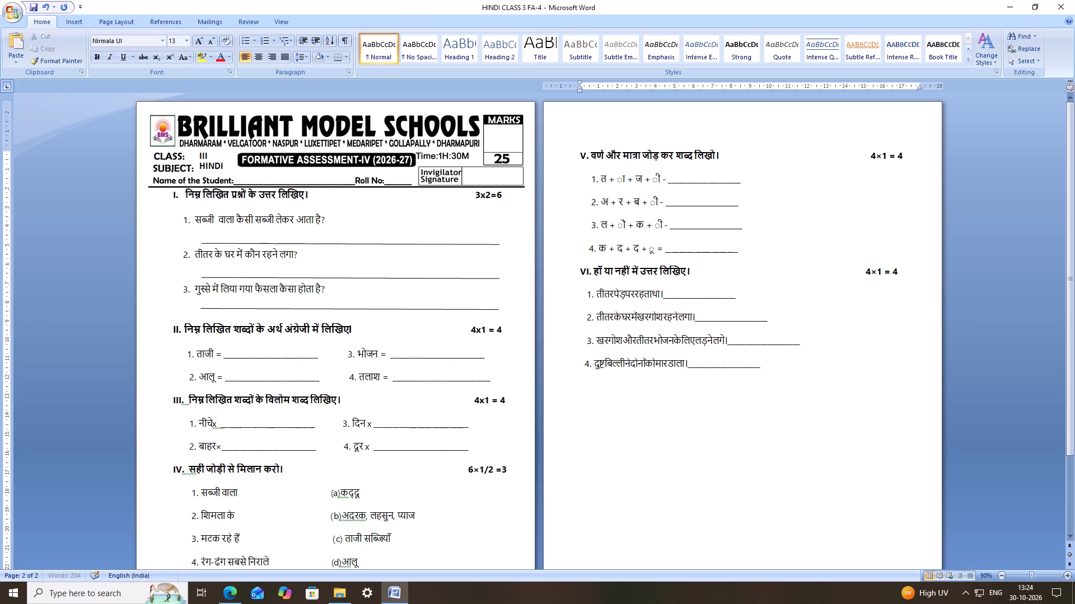
key("space")
Separate the words of section VI's item 1 to read तीतर पेड़ पर रहता था, and save the document.
left_click(615, 293)
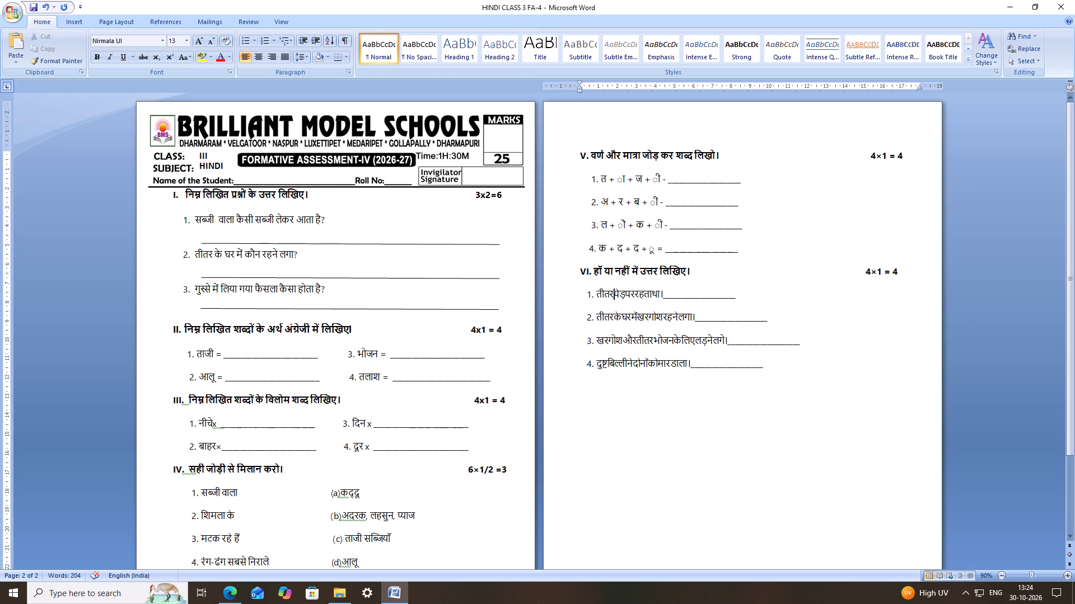
left_click(609, 294)
left_click(616, 293)
key("space")
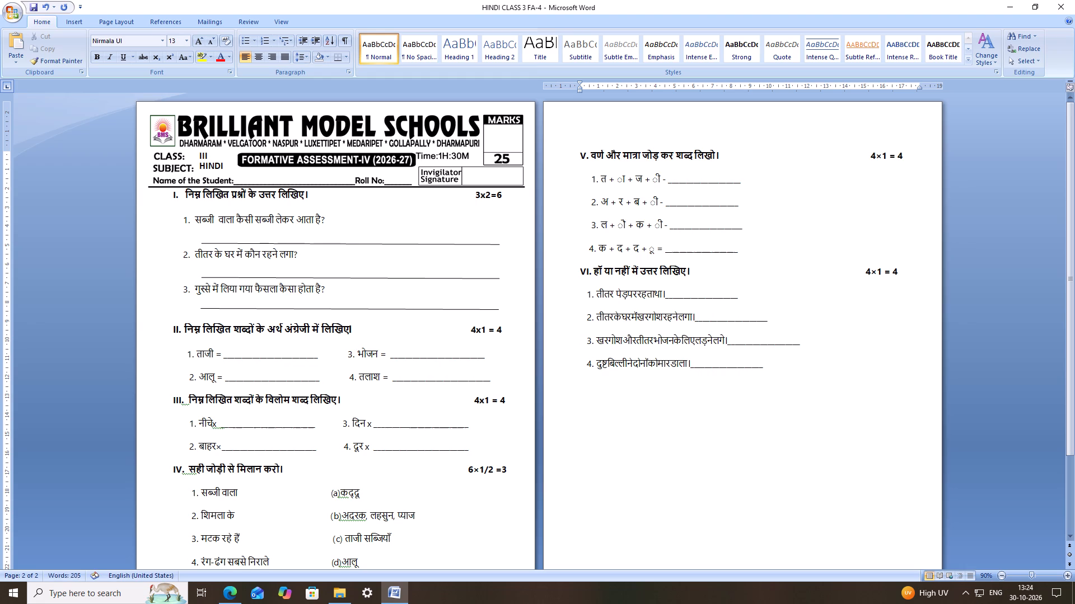
left_click(628, 293)
key("space")
left_click(641, 292)
key("space")
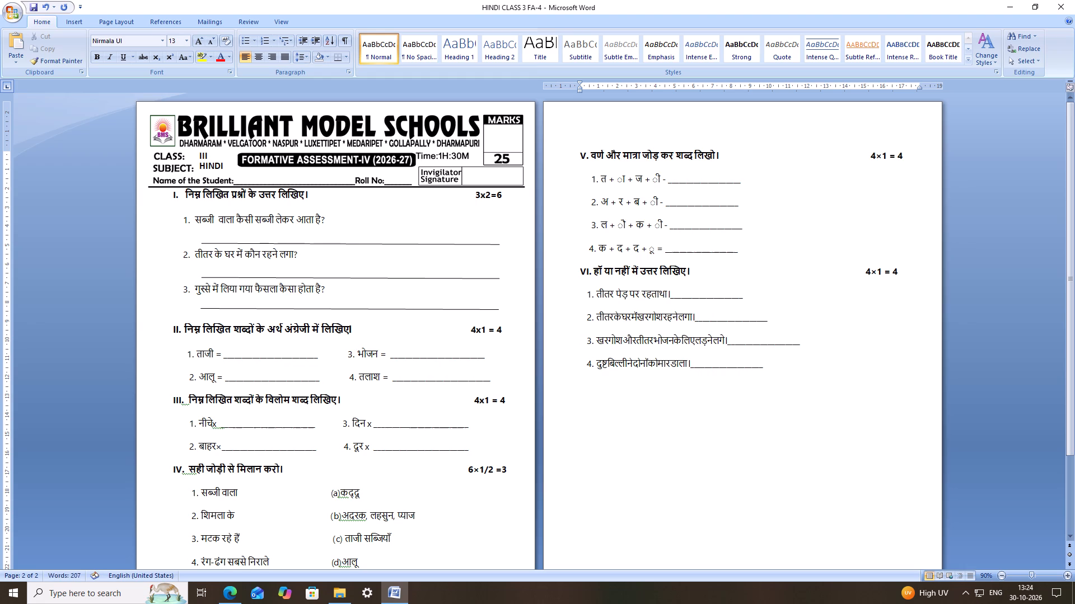
left_click(658, 293)
key("space")
key("ctrl+s")
key("ctrl+s")
key("ctrl+s")
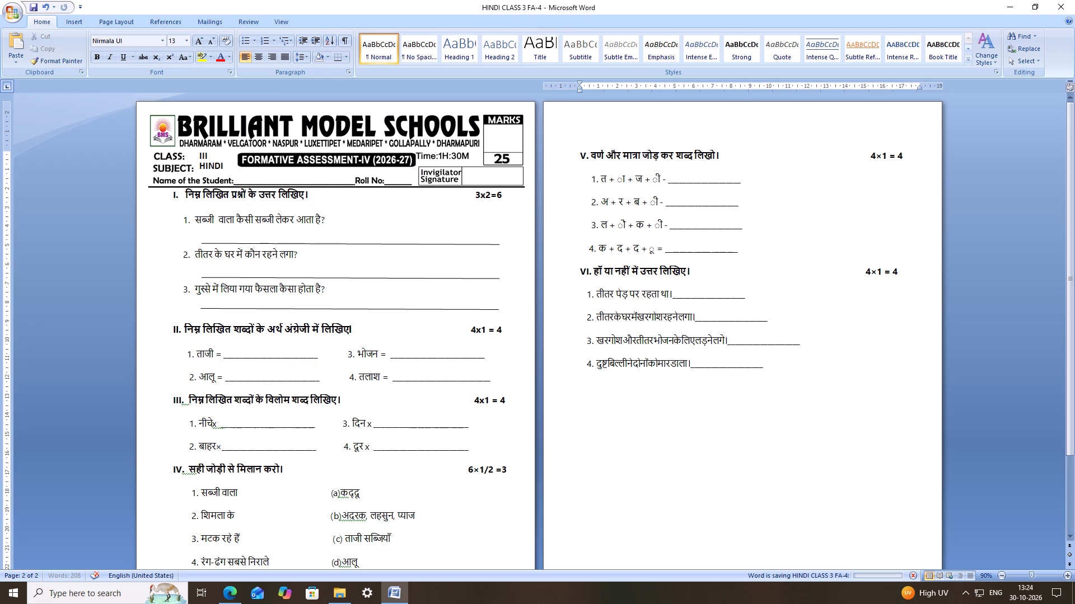
Separate the words of section VI's item 2 to read तीतर के घर में खरगोश रहने लगा.
left_click(610, 316)
key("space")
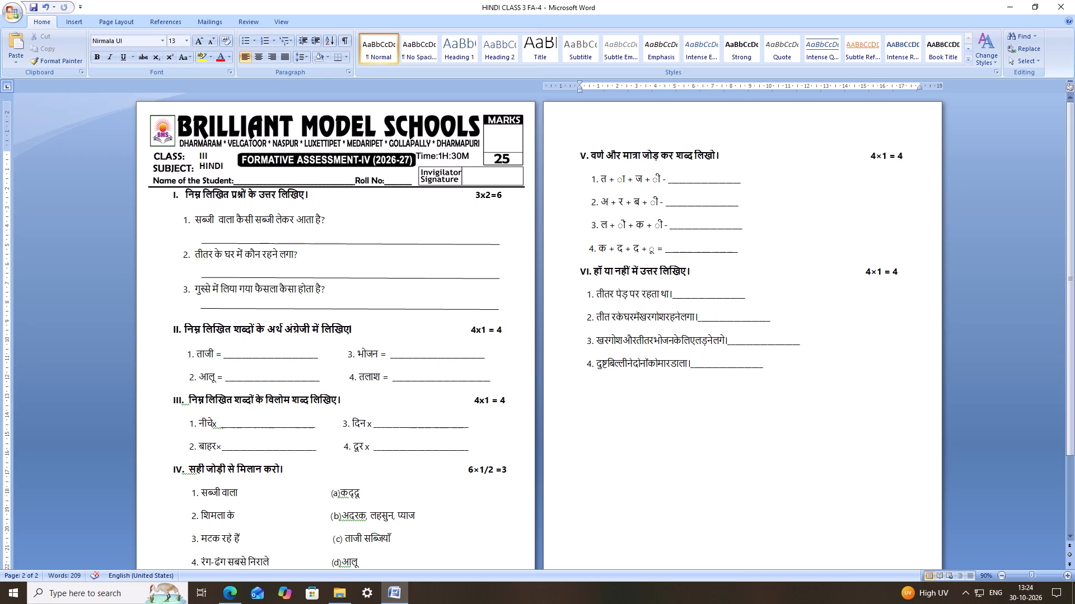
key("BackSpace")
key("Right")
key("space")
left_click(627, 317)
left_click(623, 317)
key("space")
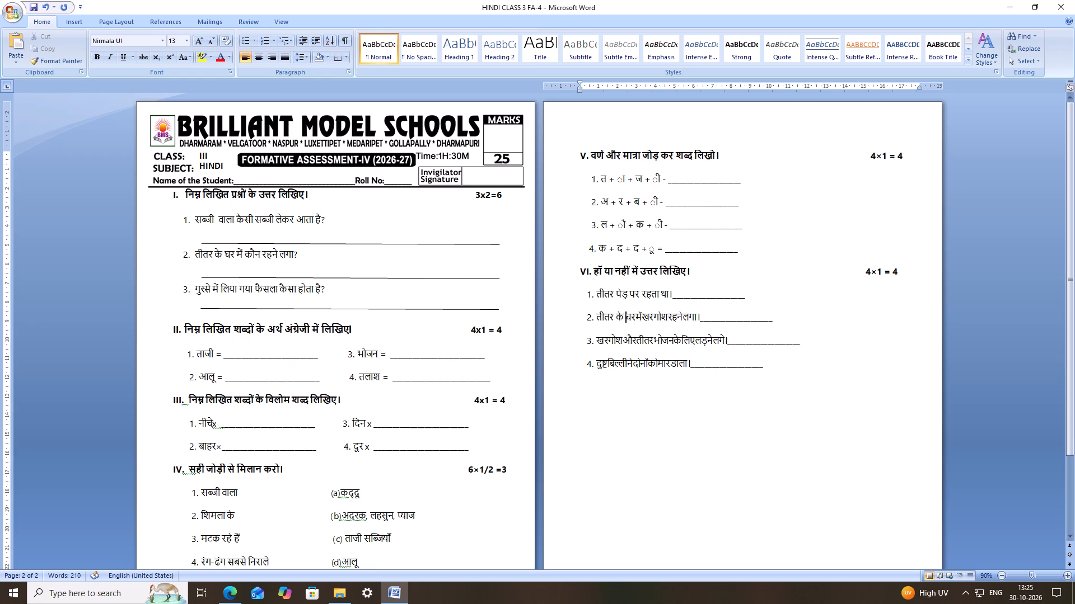
left_click(637, 314)
key("space")
left_click(642, 320)
key("space")
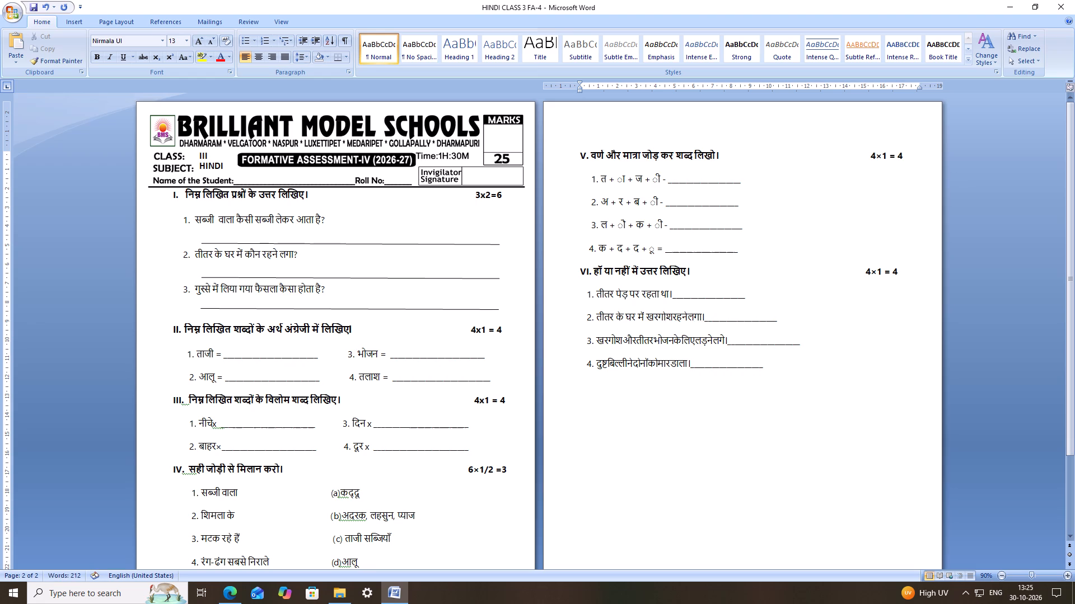
left_click(655, 314)
left_click(663, 314)
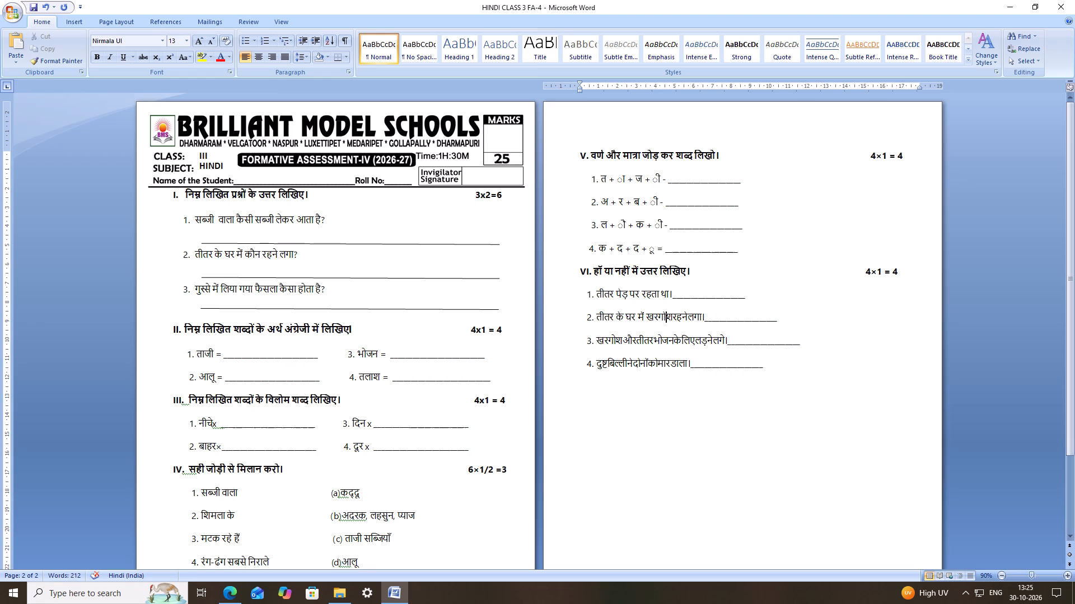
left_click(674, 316)
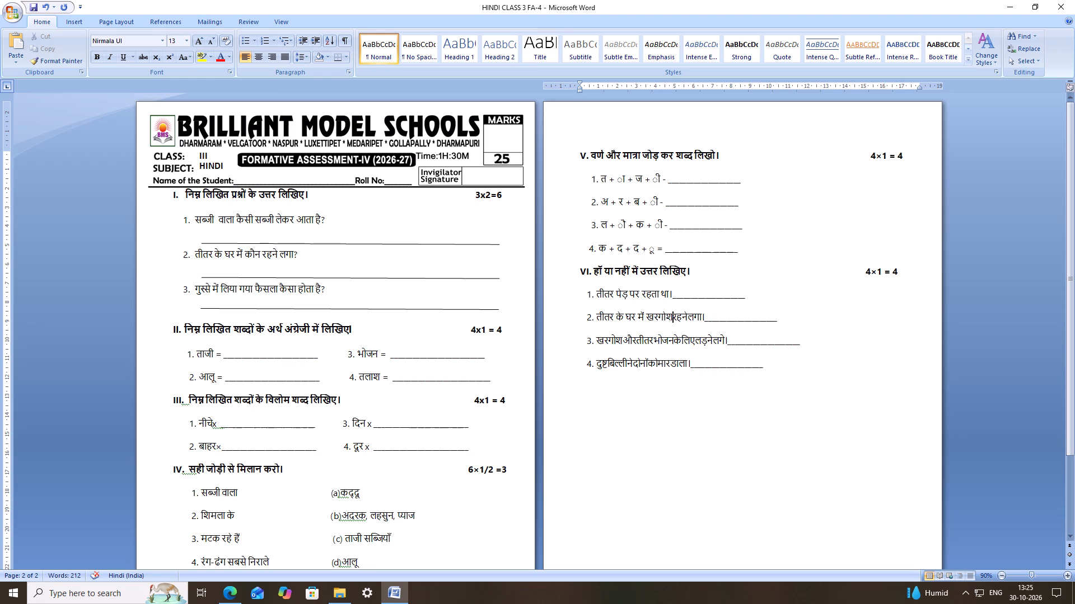
key("space")
left_click(693, 317)
left_click(690, 318)
key("space")
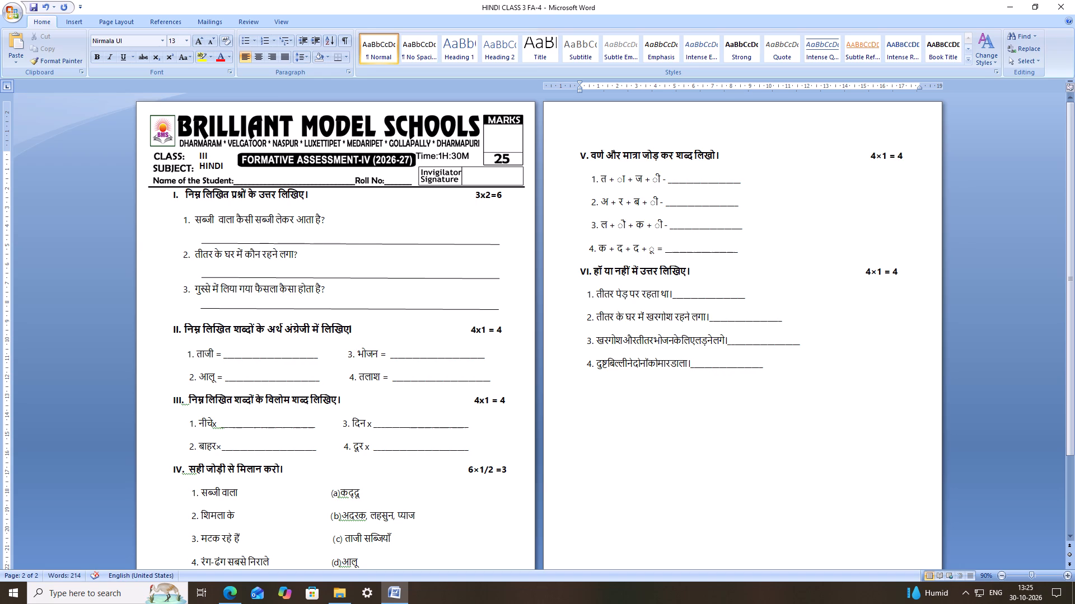
Save the Class 3 paper.
key("ctrl+s")
key("ctrl+s")
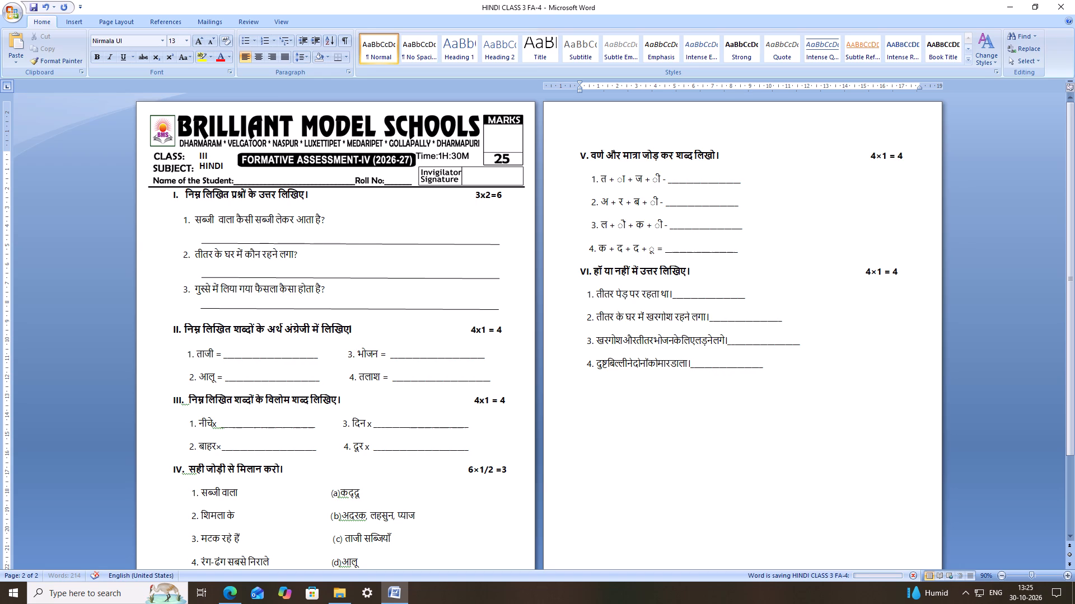
Separate the words of section VI's item 3 to read खरगोशऔर तीतर भोजन के लिए लड़ने लगे, and save the document.
left_click(635, 341)
key("space")
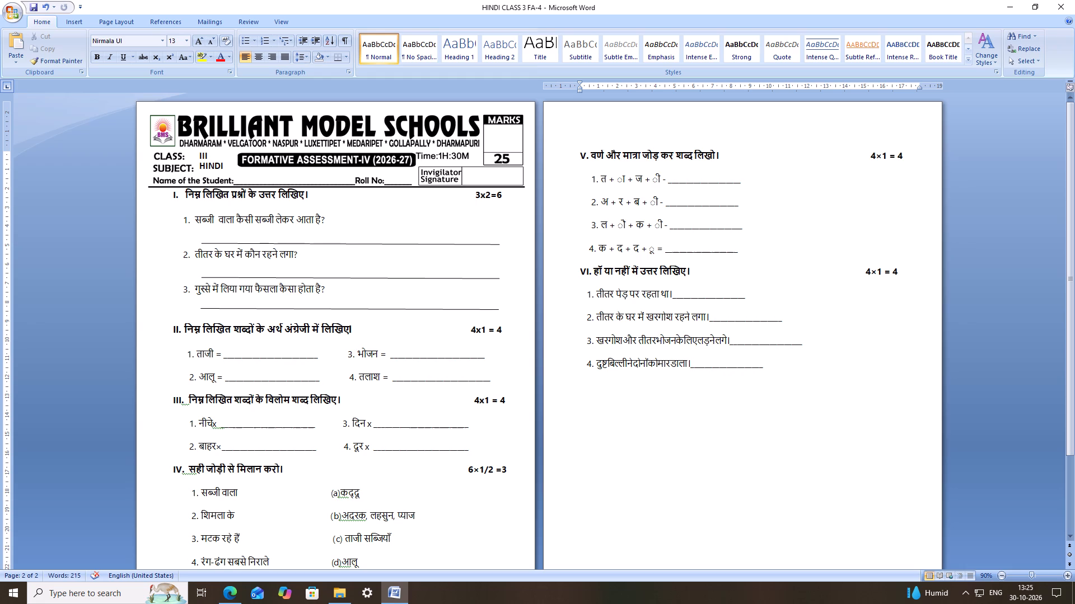
left_click(623, 342)
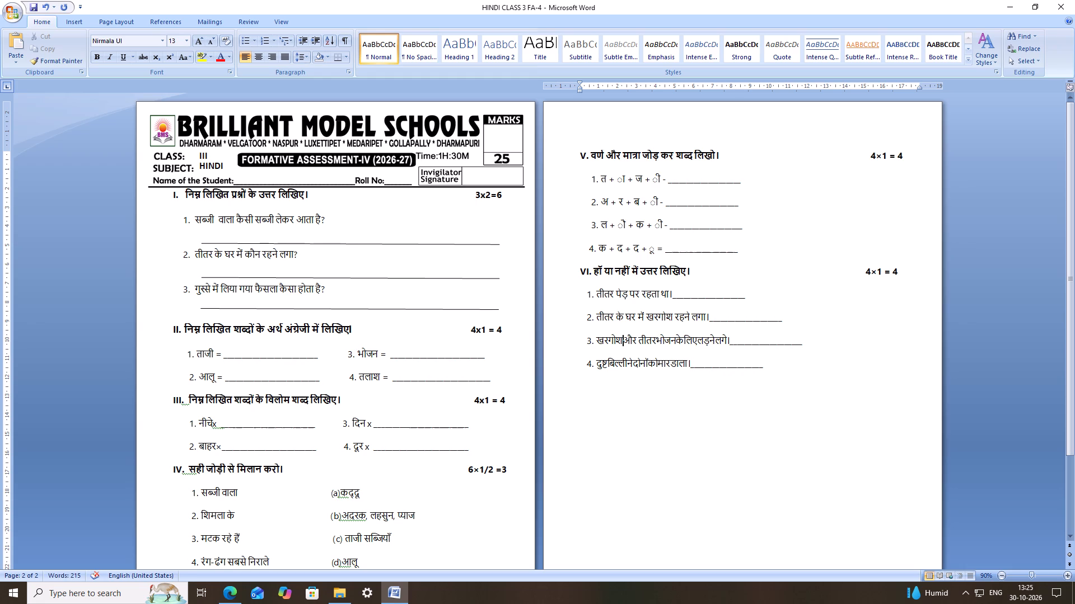
left_click(622, 375)
left_click(656, 339)
key("space")
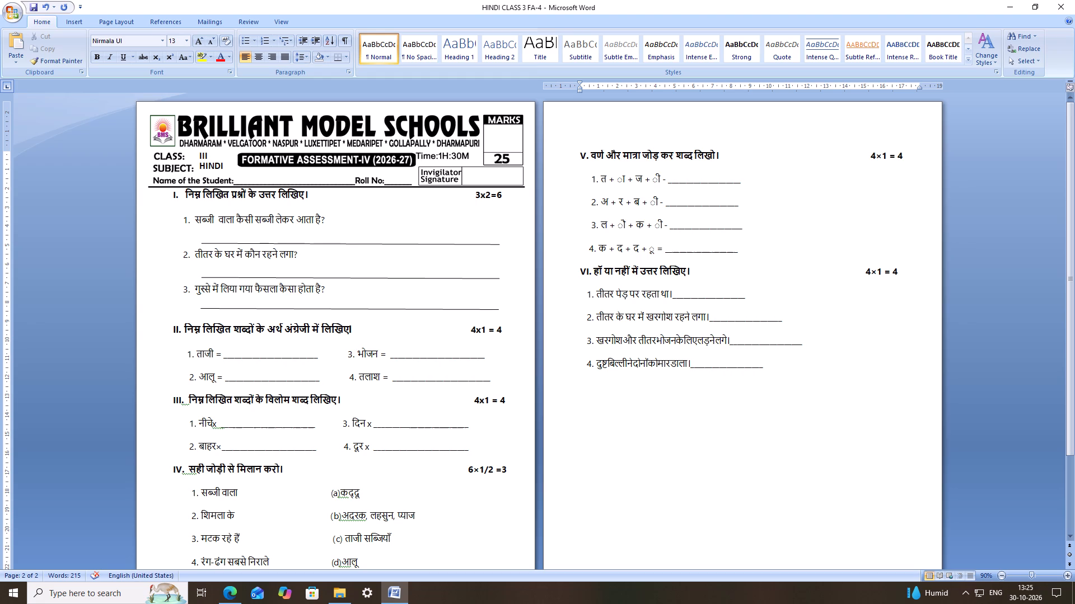
left_click(686, 339)
key("space")
left_click(680, 341)
key("space")
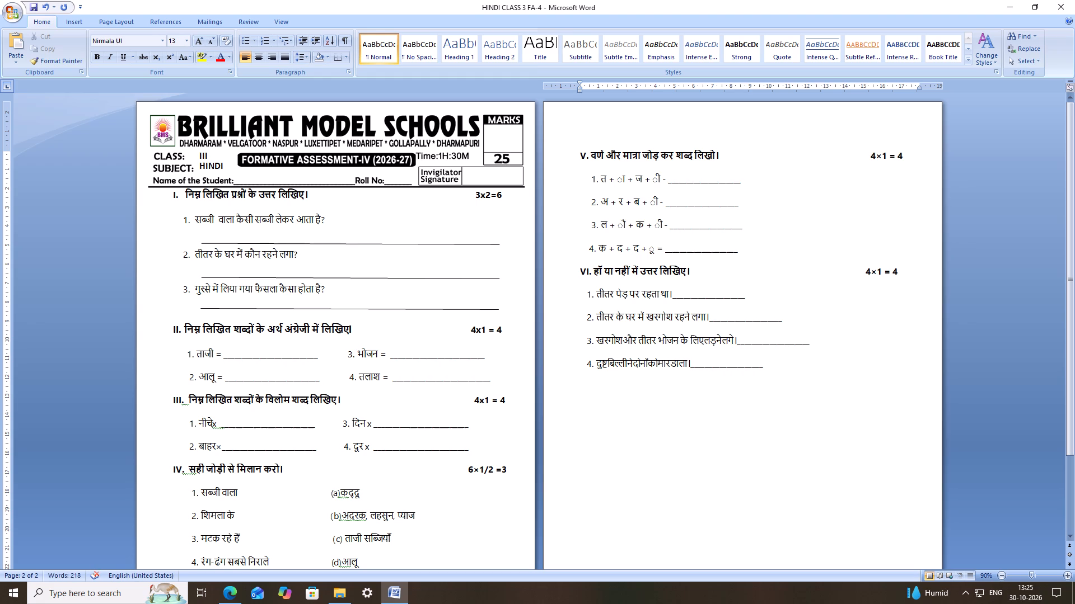
left_click(707, 343)
left_click(704, 342)
key("space")
left_click(725, 341)
key("space")
key("ctrl+s")
key("ctrl+s")
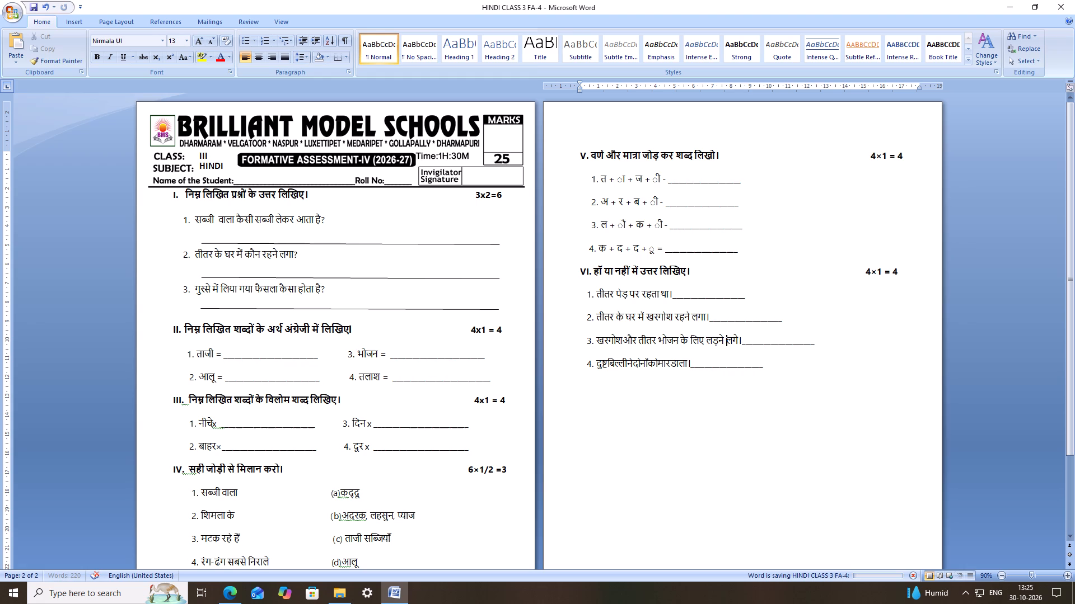
key("ctrl+s")
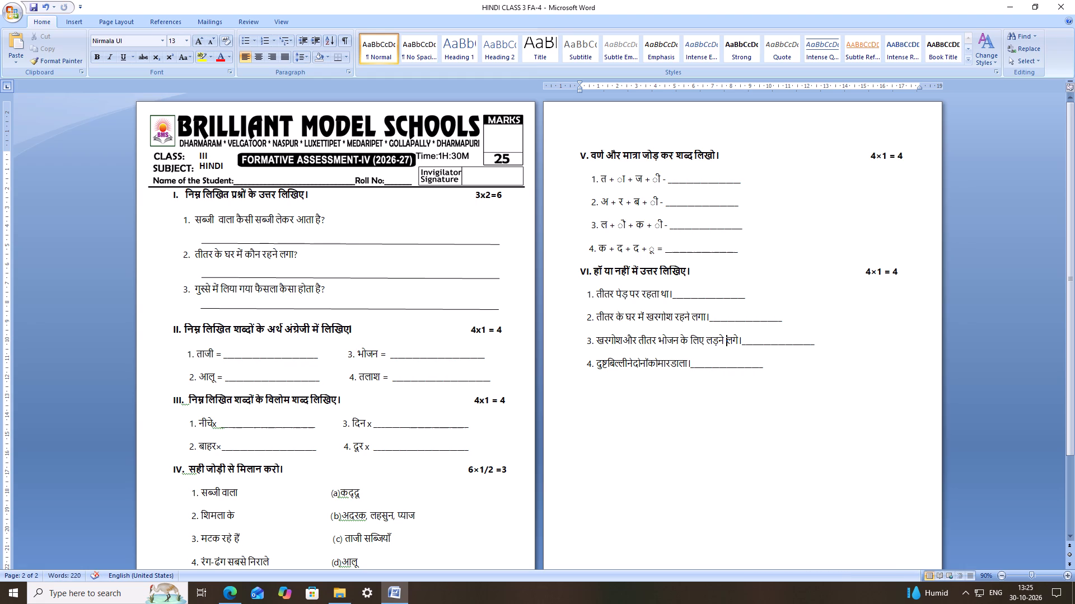
Separate the words of section VI's item 4 to read दुष्ट बिल्ली ने दोनों को मार डाला, and save the document.
left_click(609, 364)
key("space")
key("space")
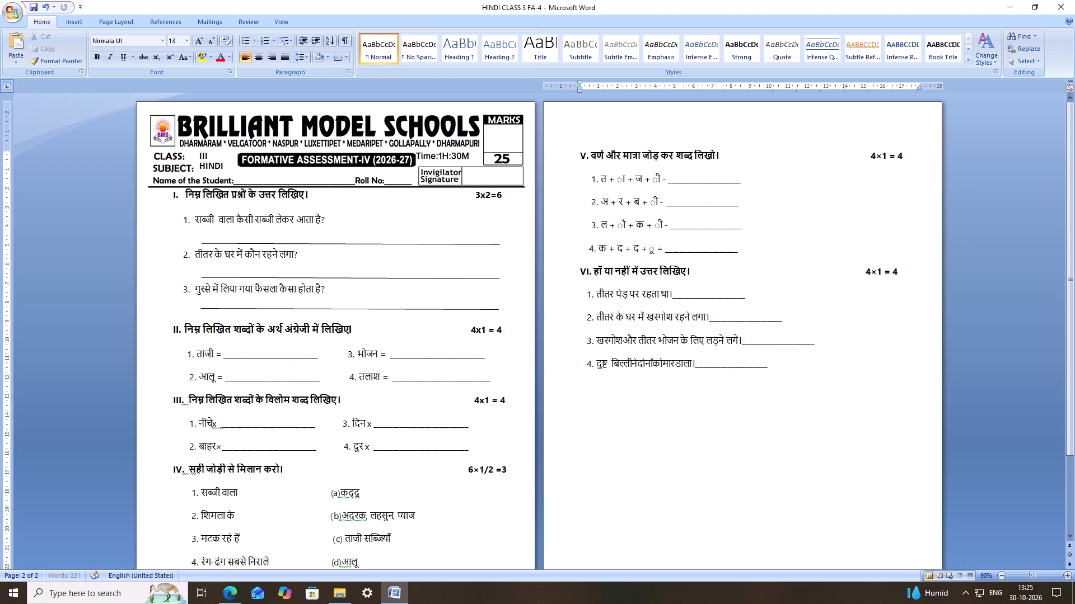
left_click(632, 364)
key("space")
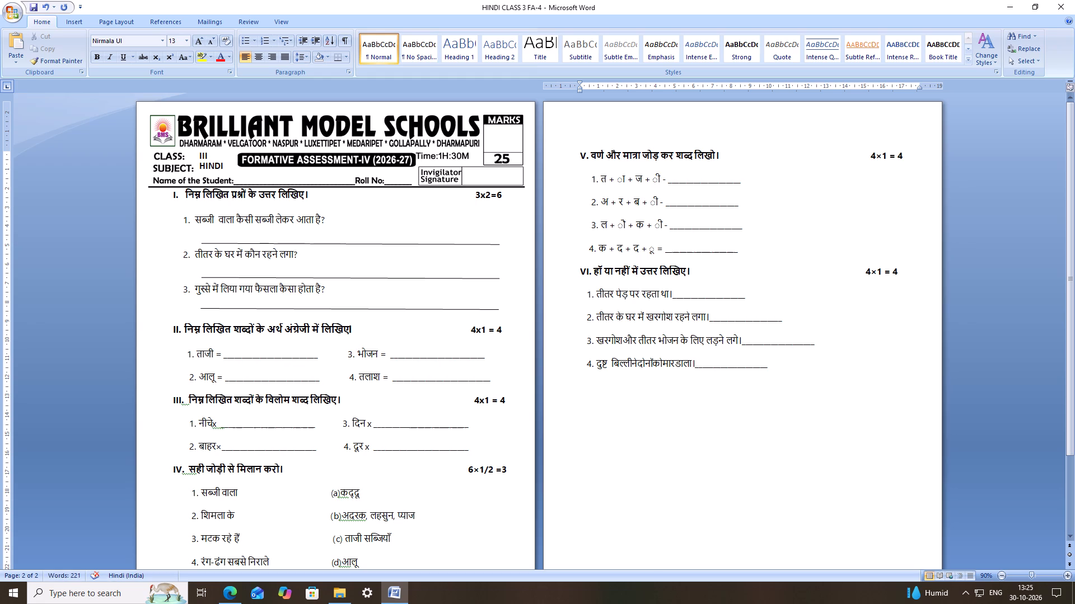
left_click(639, 362)
key("space")
left_click(652, 364)
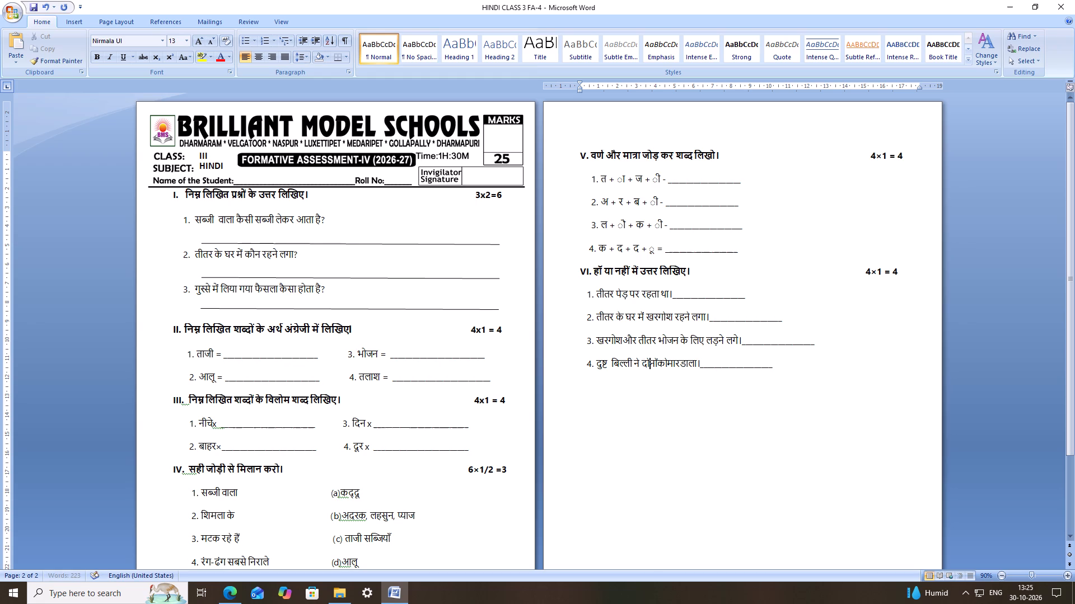
left_click(659, 360)
key("space")
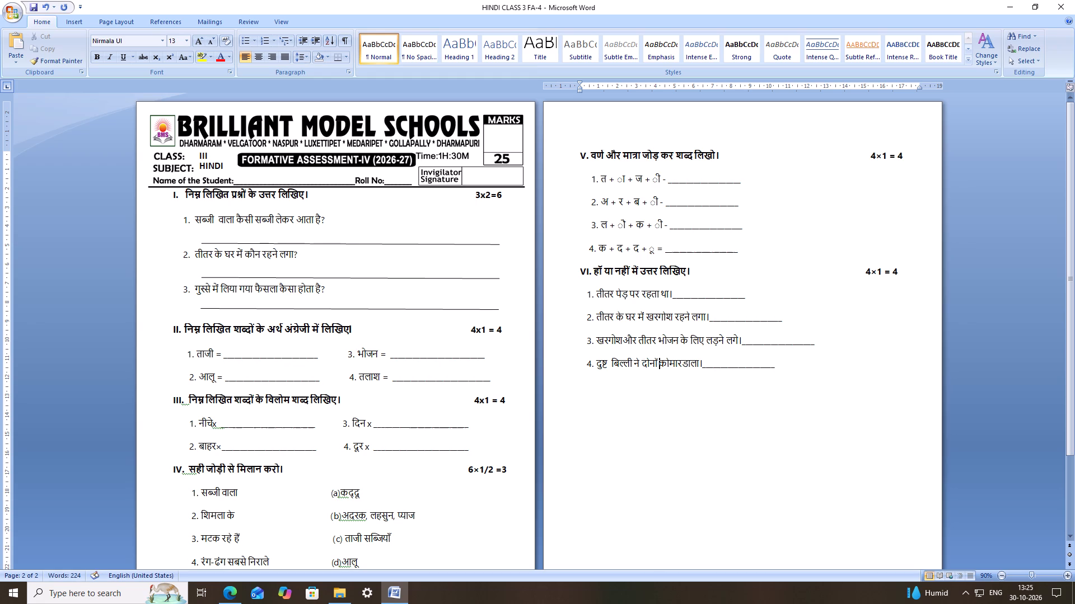
left_click(670, 365)
key("space")
left_click(684, 364)
key("space")
key("ctrl+s")
key("ctrl+s")
key("ctrl+s")
key("ctrl+s")
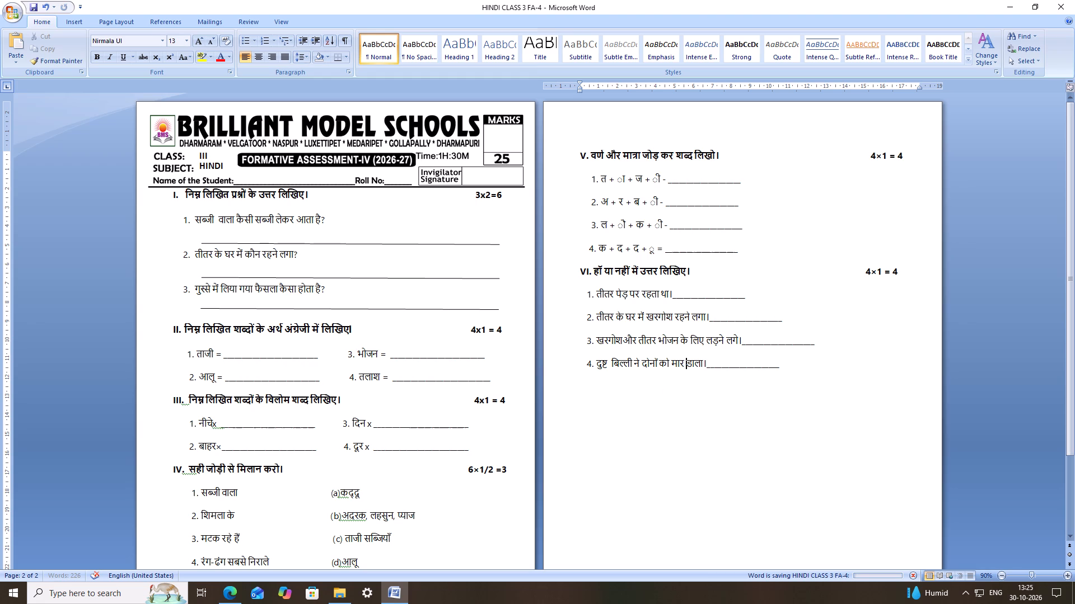
key("ctrl+s")
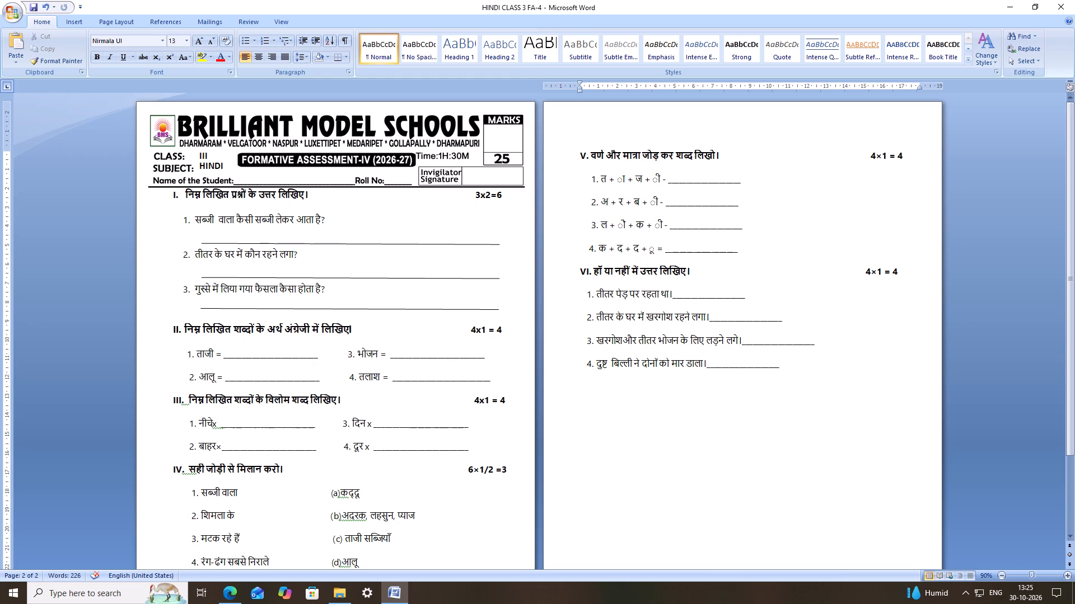
Close the Class 3 paper and open HINDI CLASS 4 FA-4 from the Hindi FA4 folder.
scroll(675, 396, "down", 2)
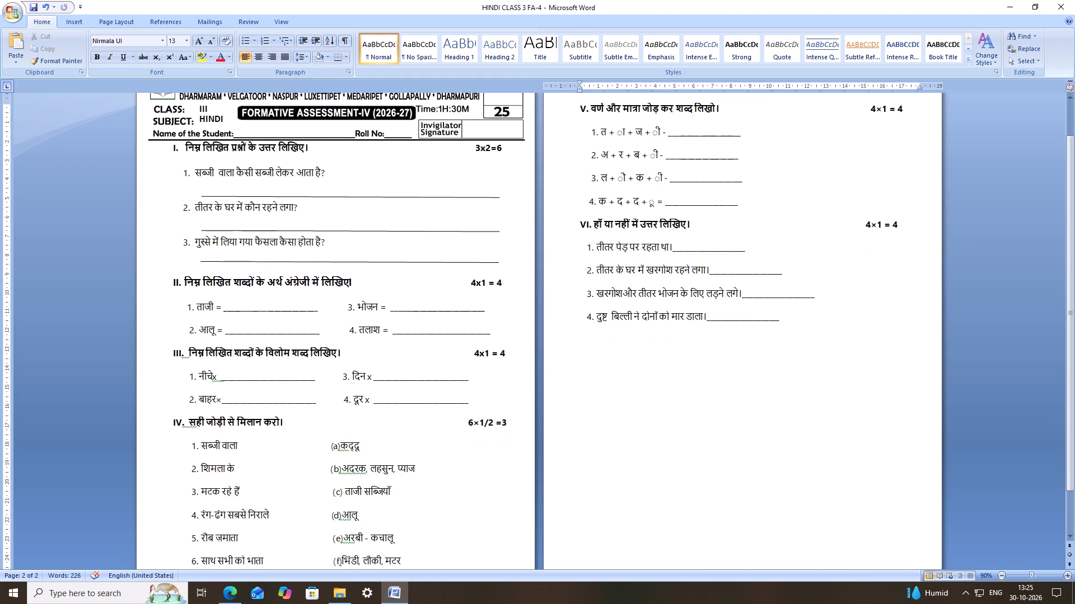
scroll(675, 396, "up", 4)
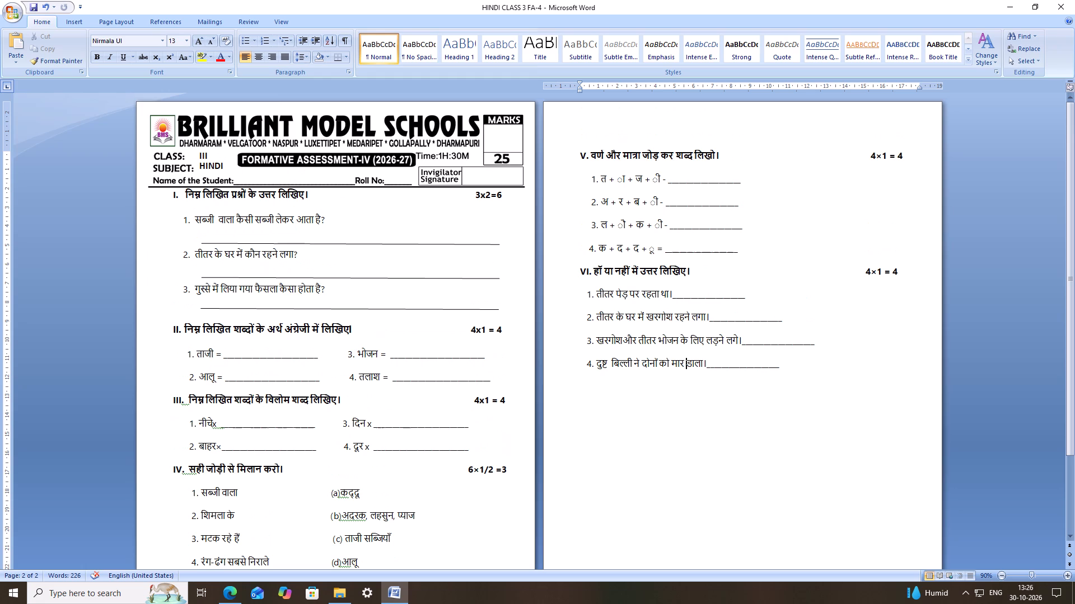
left_click(1074, 0)
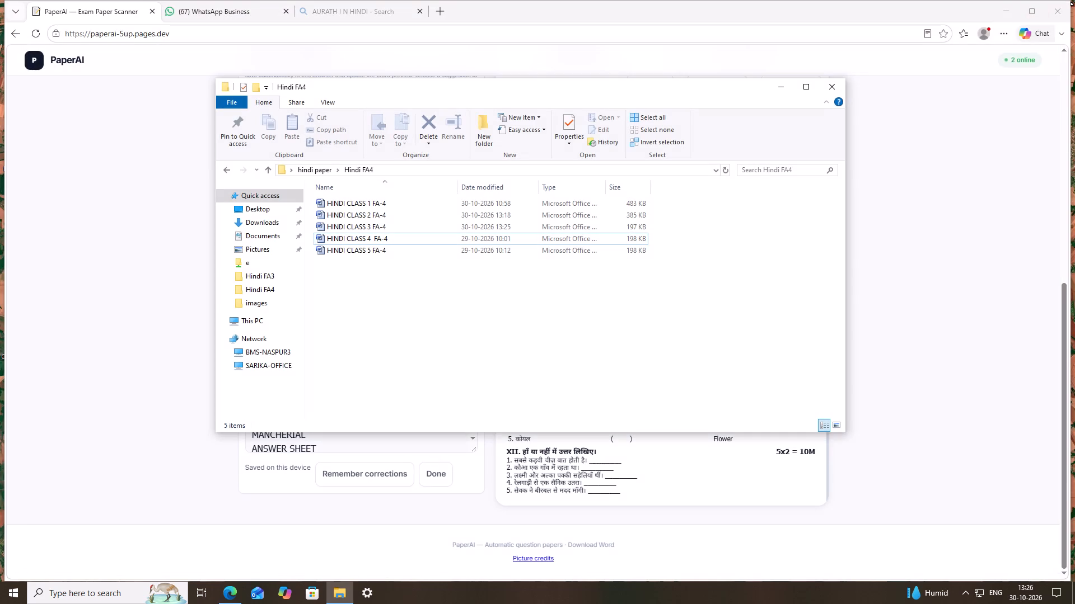
double_click(390, 240)
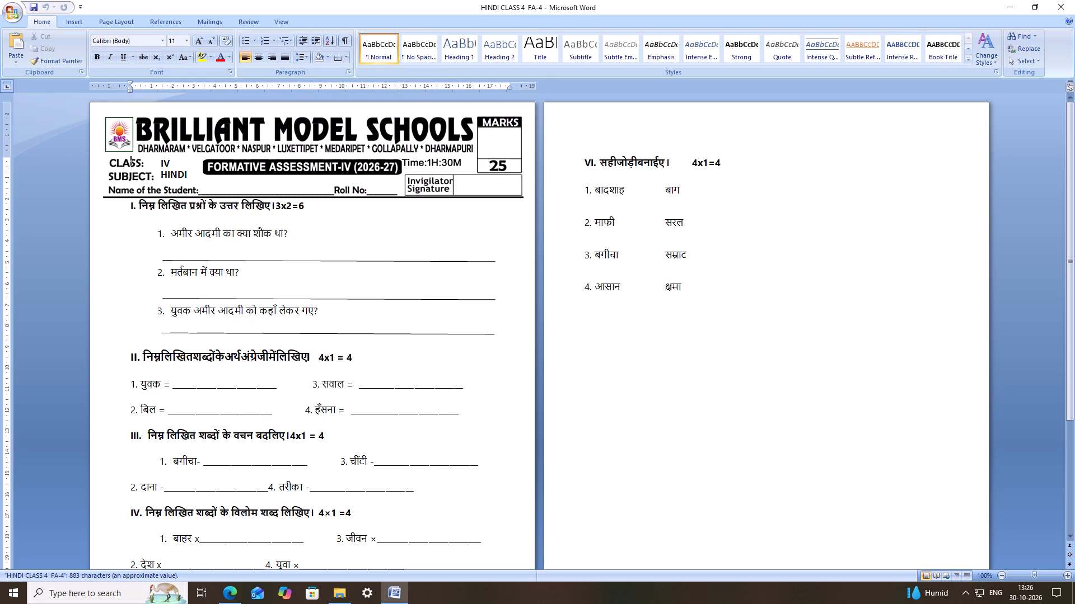
Indent the first line of section II's items, starting with 1. युवक, by three spaces.
scroll(380, 287, "down", 6)
scroll(380, 286, "up", 6)
left_click(157, 236)
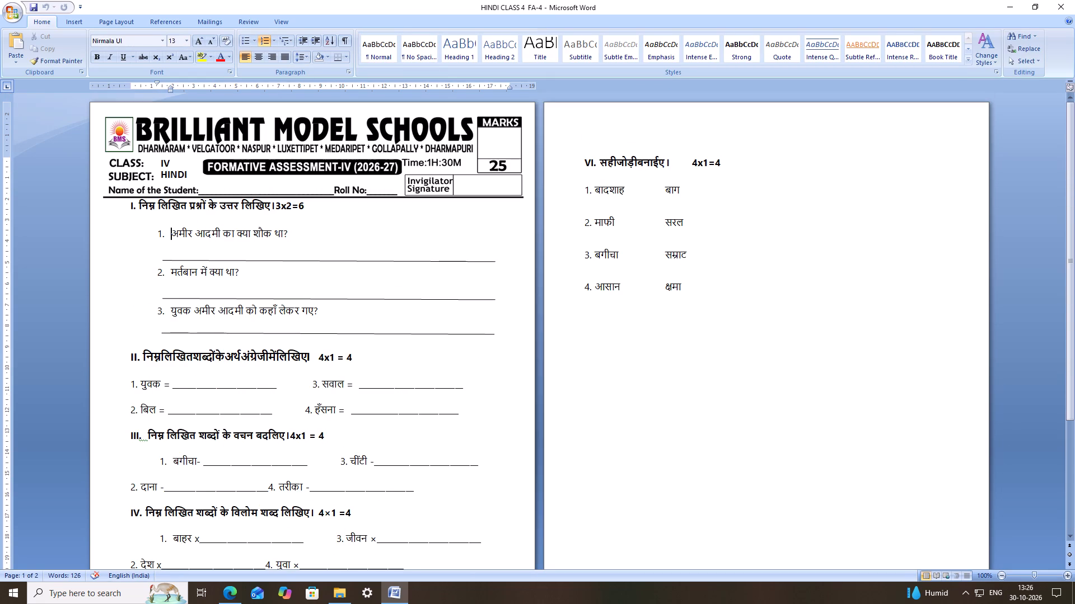
left_click(128, 381)
key("space")
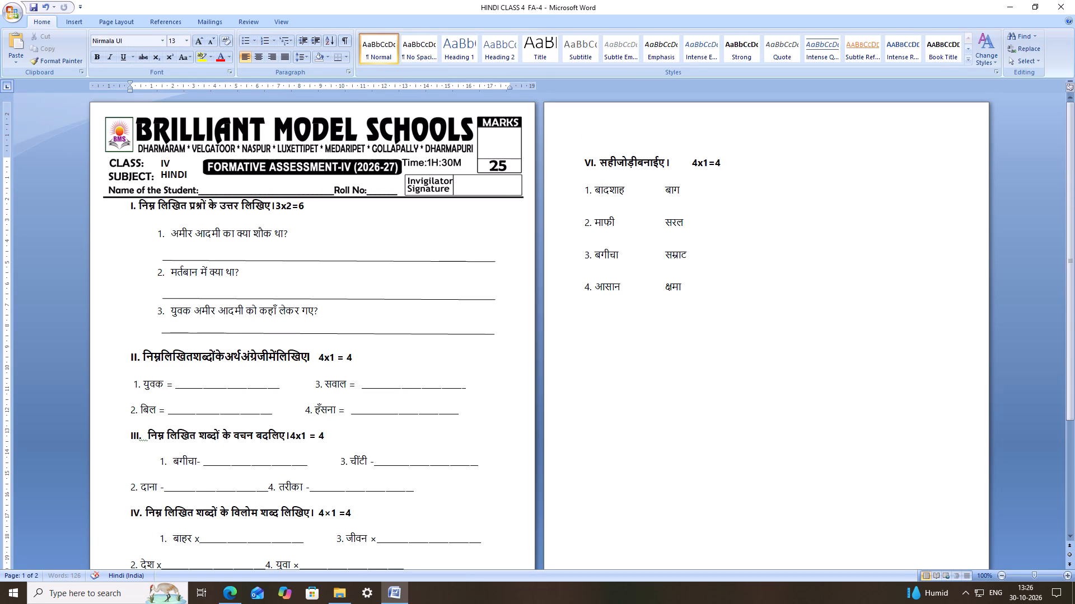
key("space")
key("space")
left_click(140, 357)
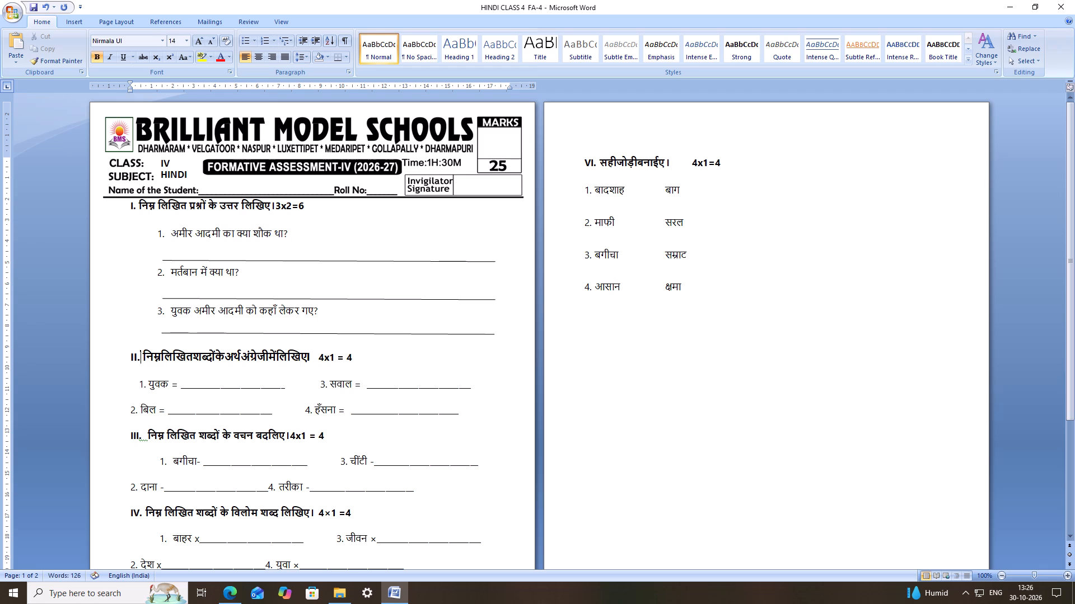
Remove the automatic number and indent from section I's first question, undoing the excess deletions into the heading above.
left_click(157, 232)
key("BackSpace")
key("BackSpace")
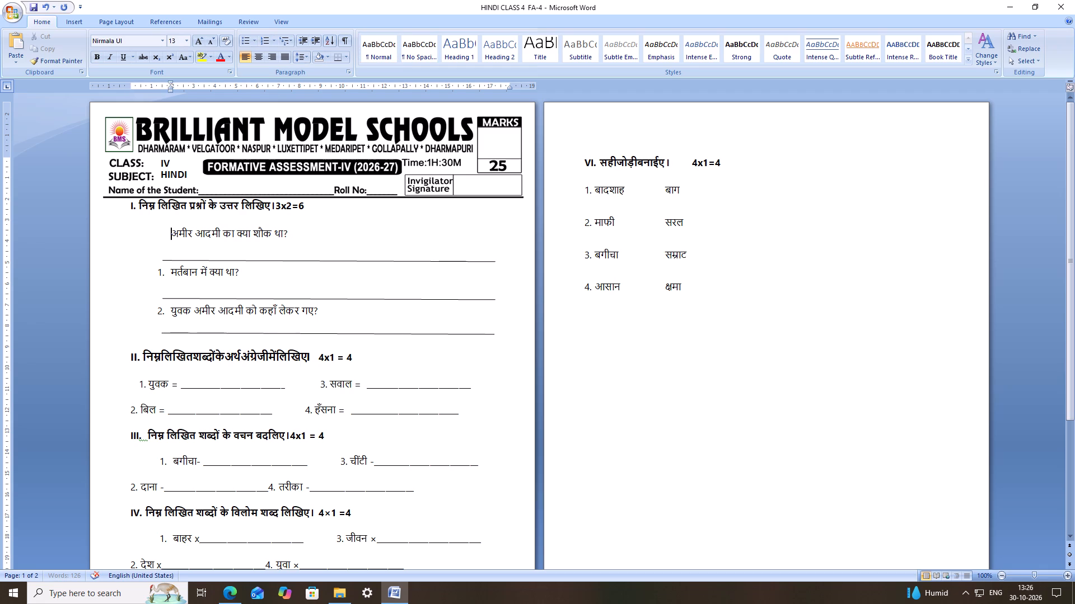
key("BackSpace")
key("BackSpace")
key("BackSpace")
key("BackSpace")
key("BackSpace")
key("BackSpace")
key("BackSpace")
key("BackSpace")
key("BackSpace")
key("BackSpace")
key("BackSpace")
key("BackSpace")
key("BackSpace")
key("BackSpace")
key("BackSpace")
key("BackSpace")
key("BackSpace")
key("BackSpace")
key("BackSpace")
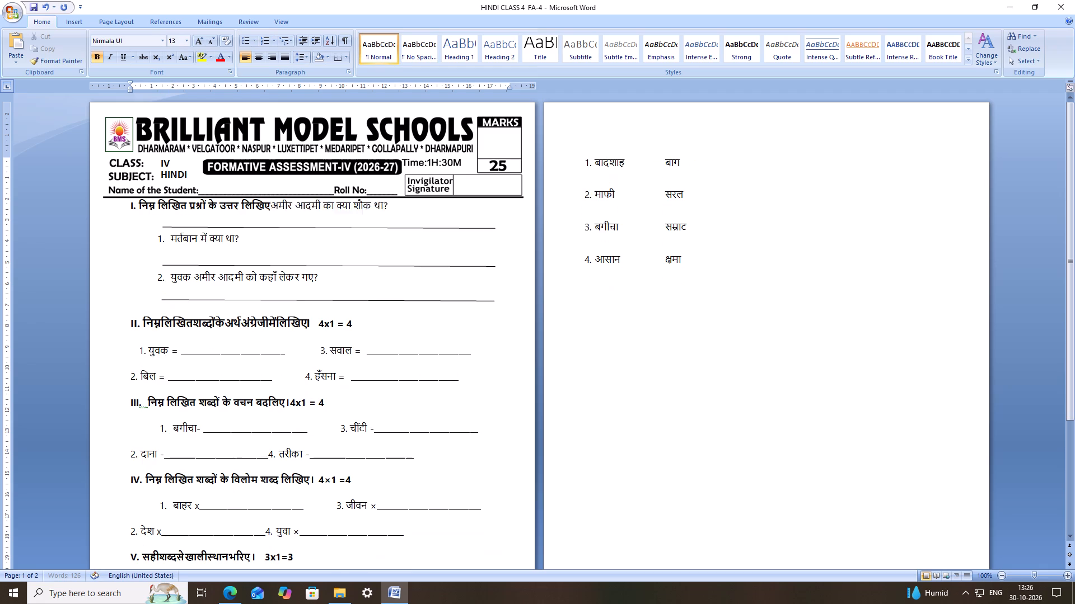
key("ctrl+z")
key("ctrl+z")
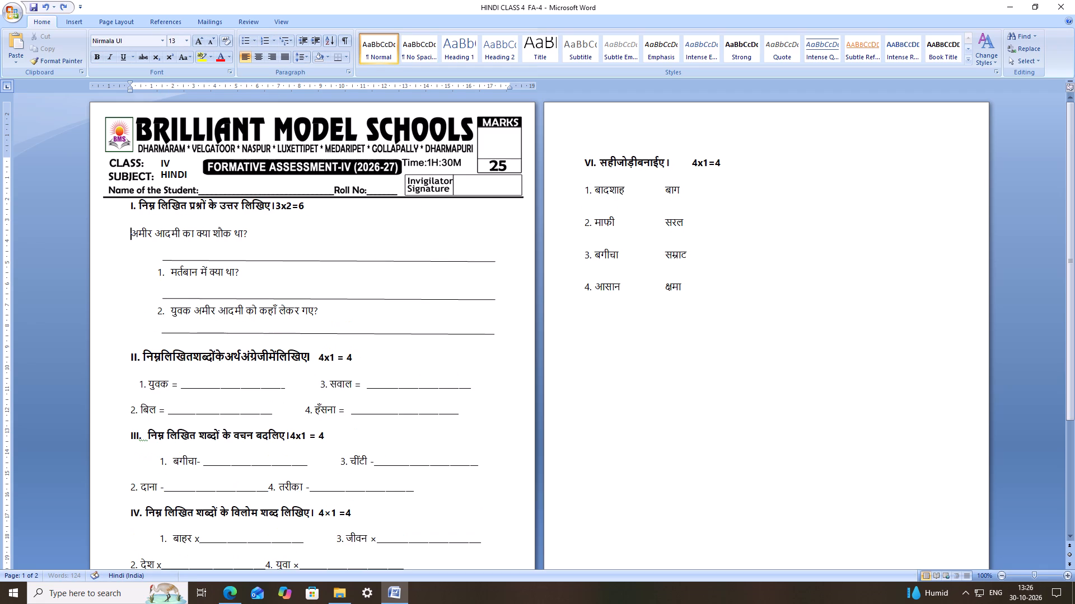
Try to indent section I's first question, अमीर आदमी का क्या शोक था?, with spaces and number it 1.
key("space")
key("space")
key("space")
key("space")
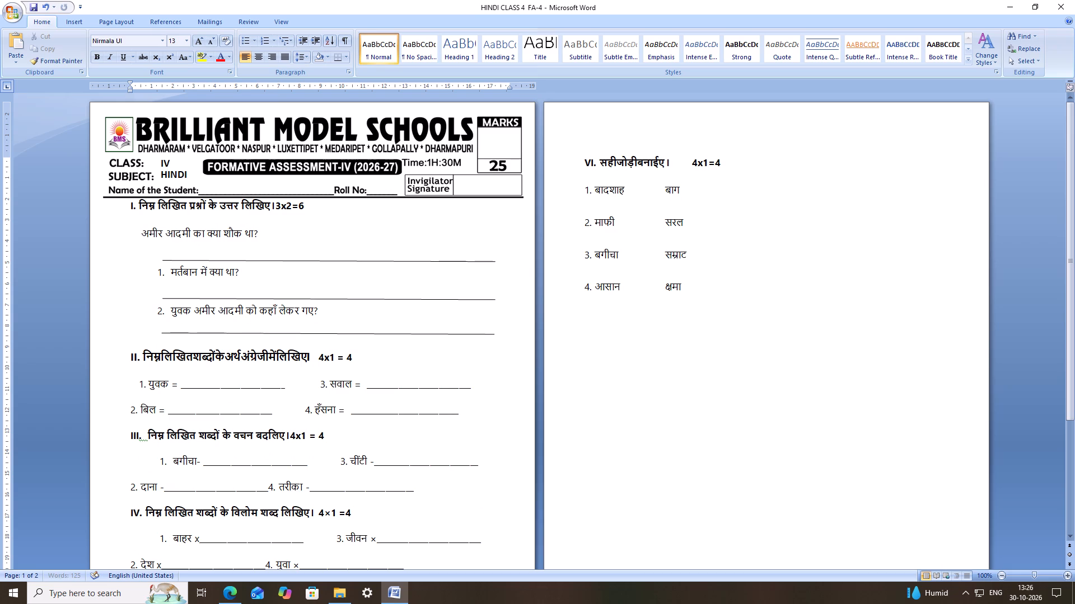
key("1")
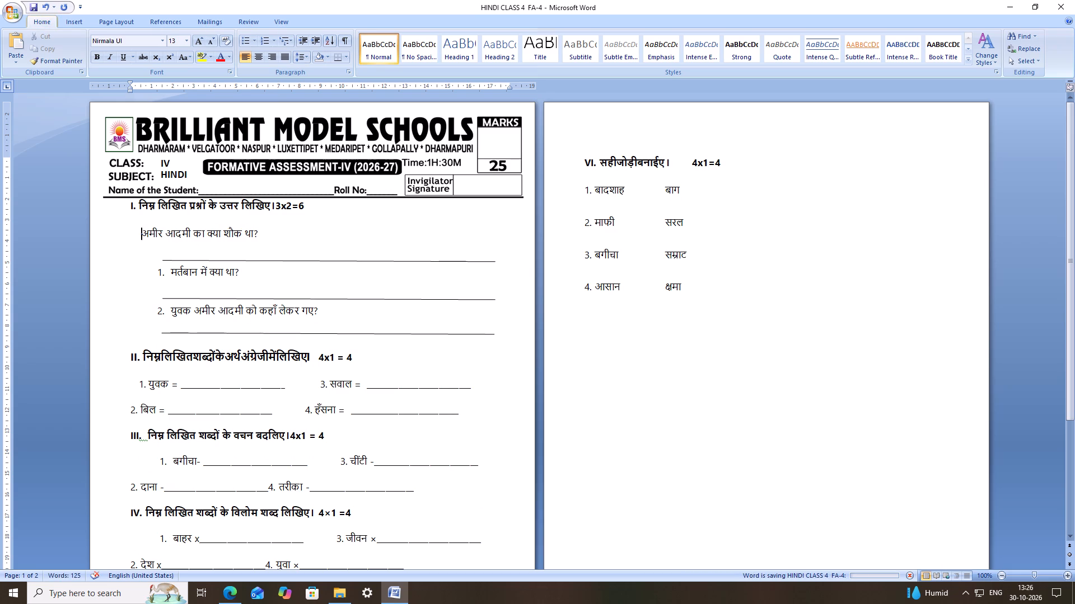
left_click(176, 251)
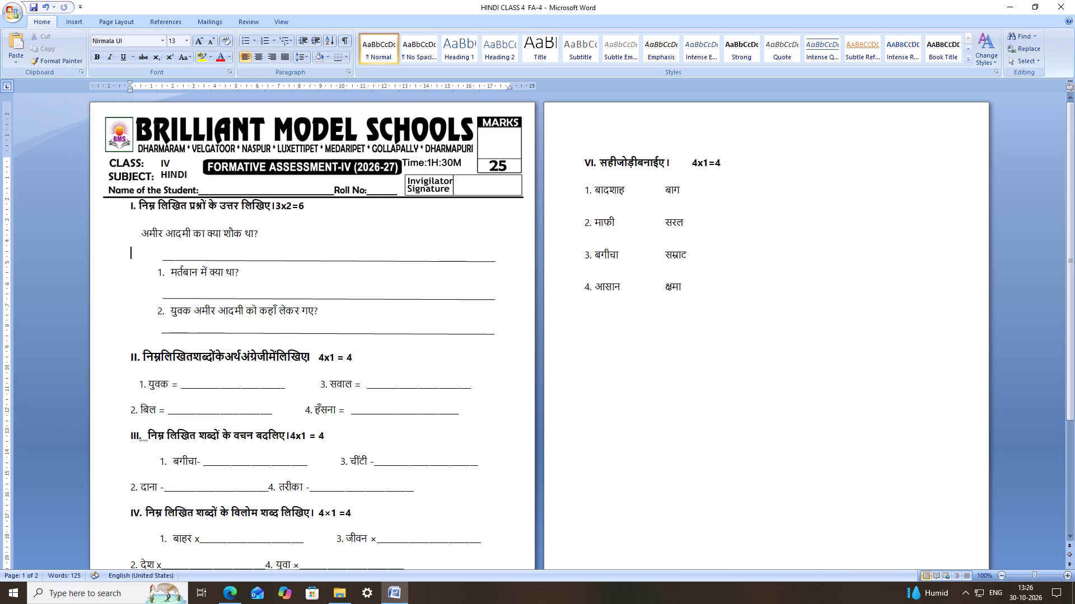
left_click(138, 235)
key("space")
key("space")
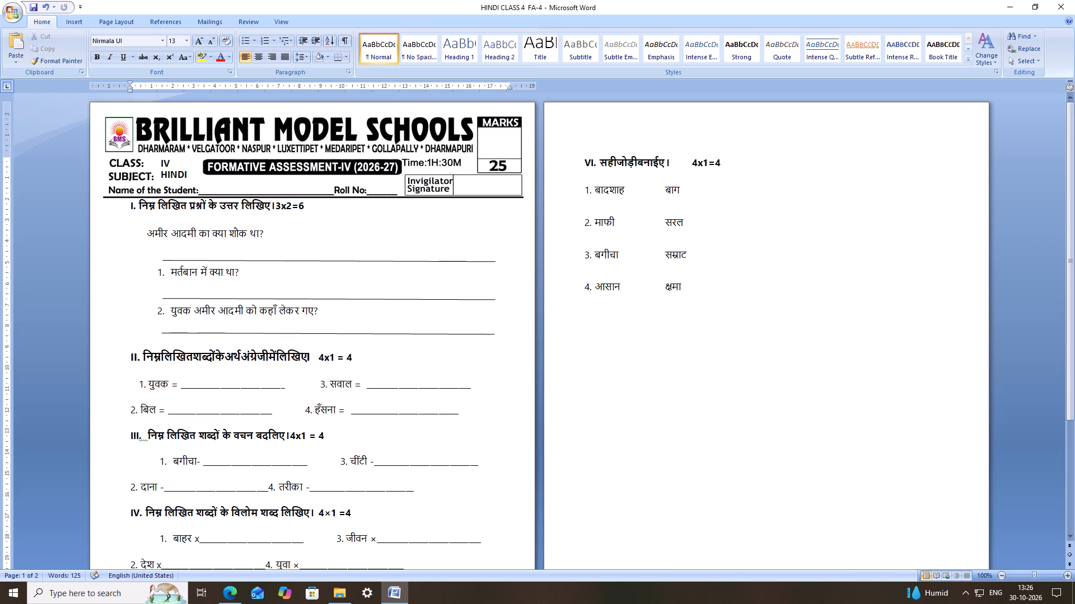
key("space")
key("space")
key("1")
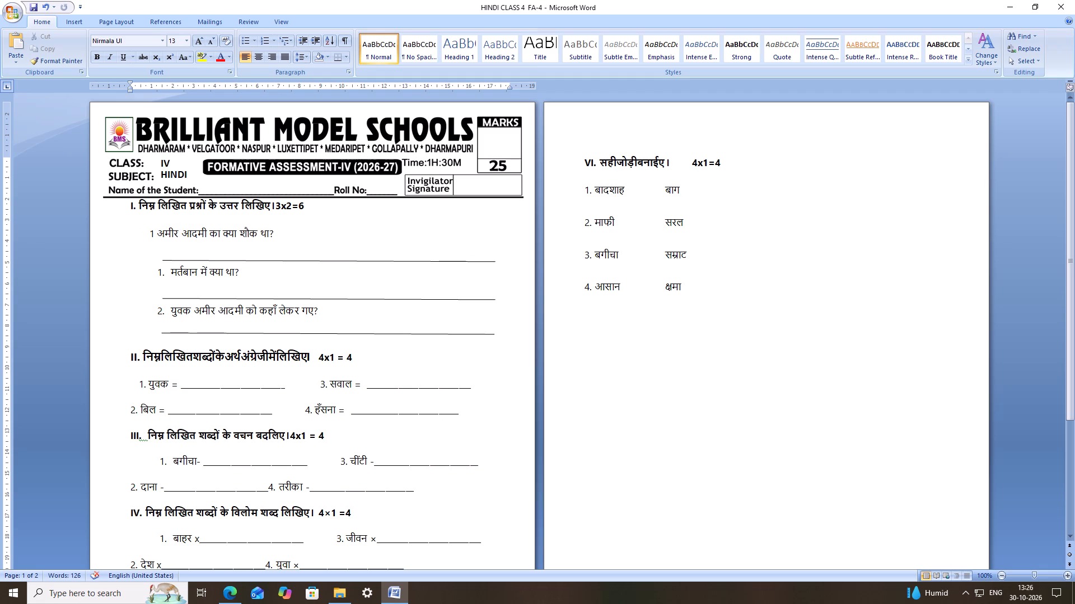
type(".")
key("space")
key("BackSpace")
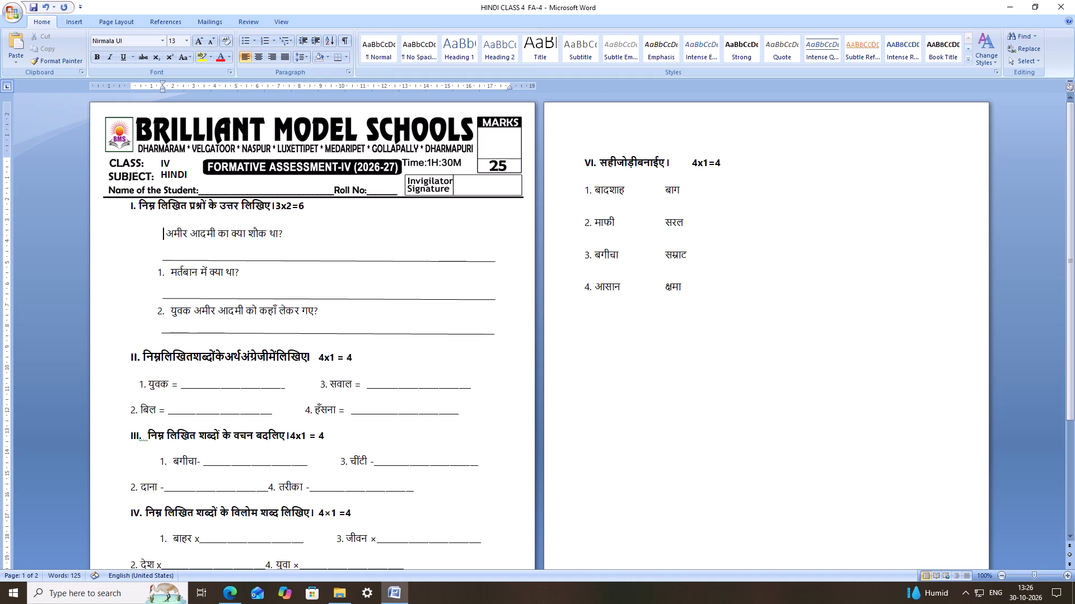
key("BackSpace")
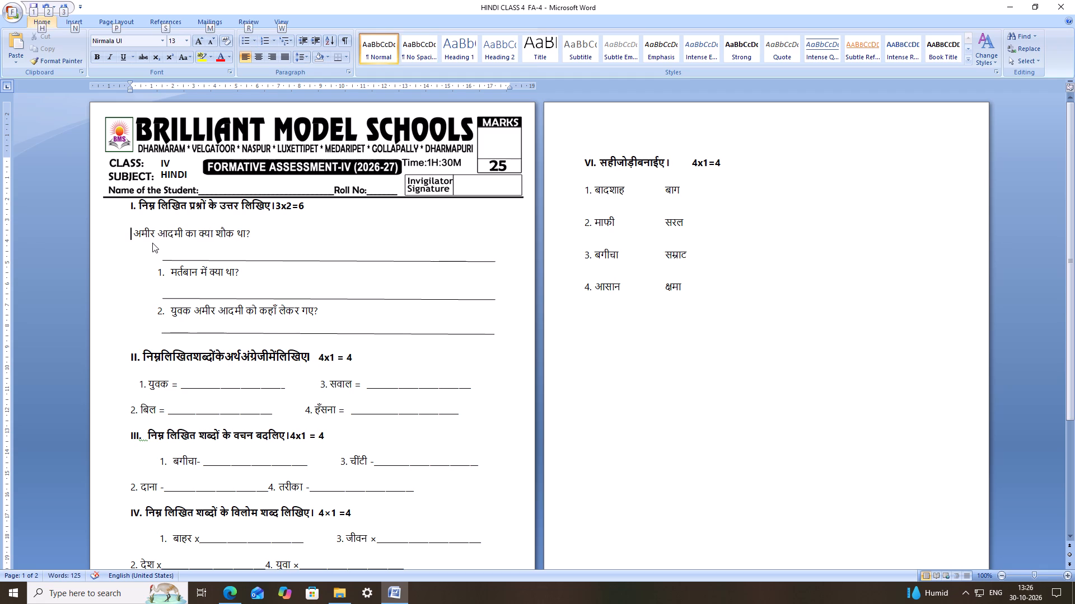
Indent section I's first question with seven more spaces and number it 1. as plain text.
key("space")
key("space")
key("space")
key("space")
key("space")
key("space")
key("space")
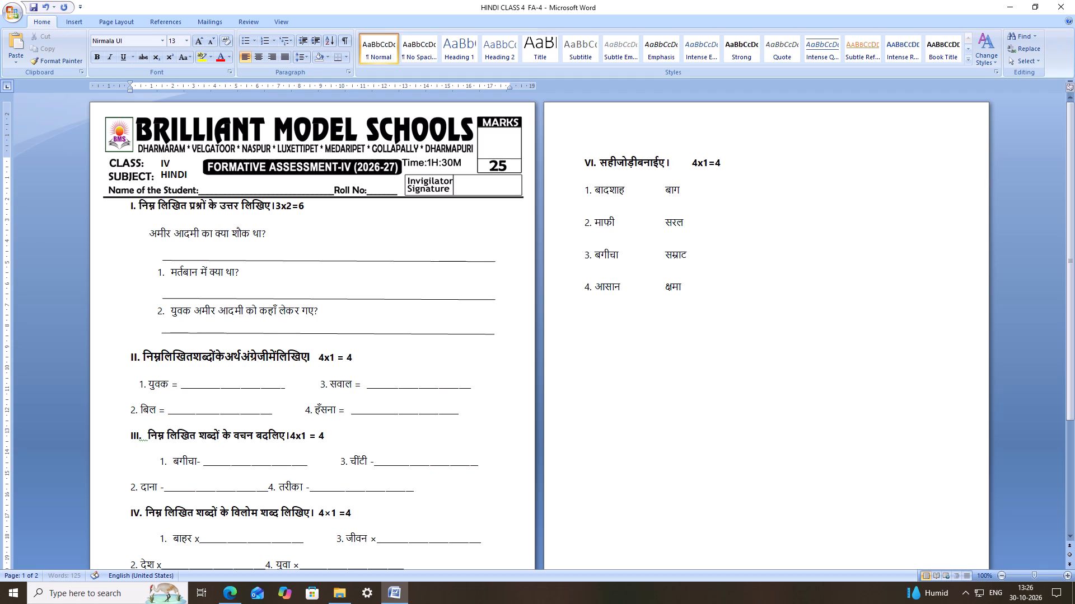
key("space")
key("BackSpace")
type("1.")
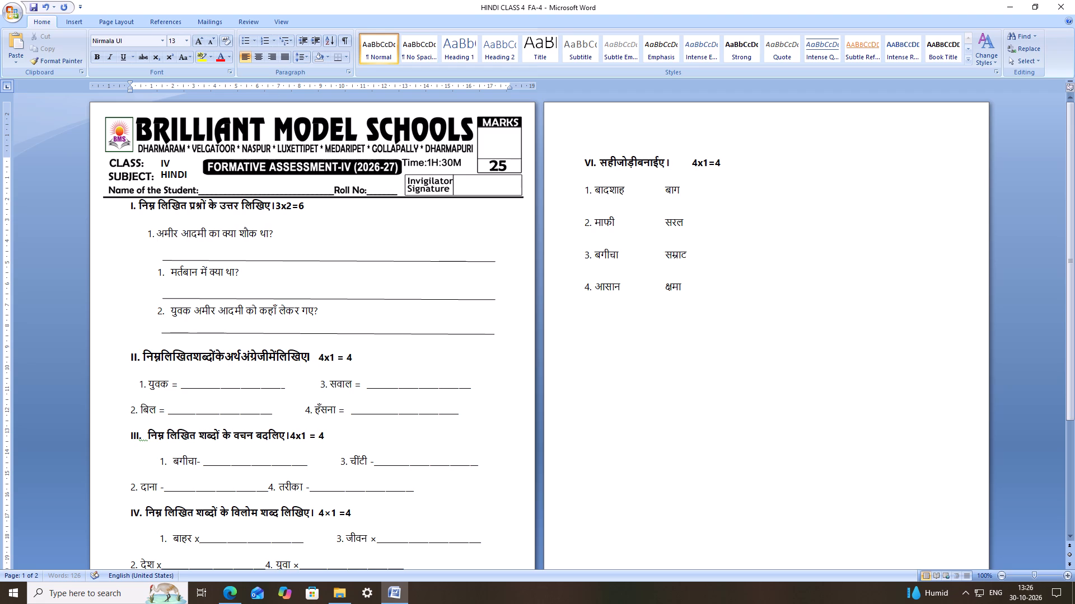
Replace the automatic number and indent of the question मर्तबान में क्या था? with seven spaces and the number 2.
left_click(168, 276)
key("BackSpace")
key("BackSpace")
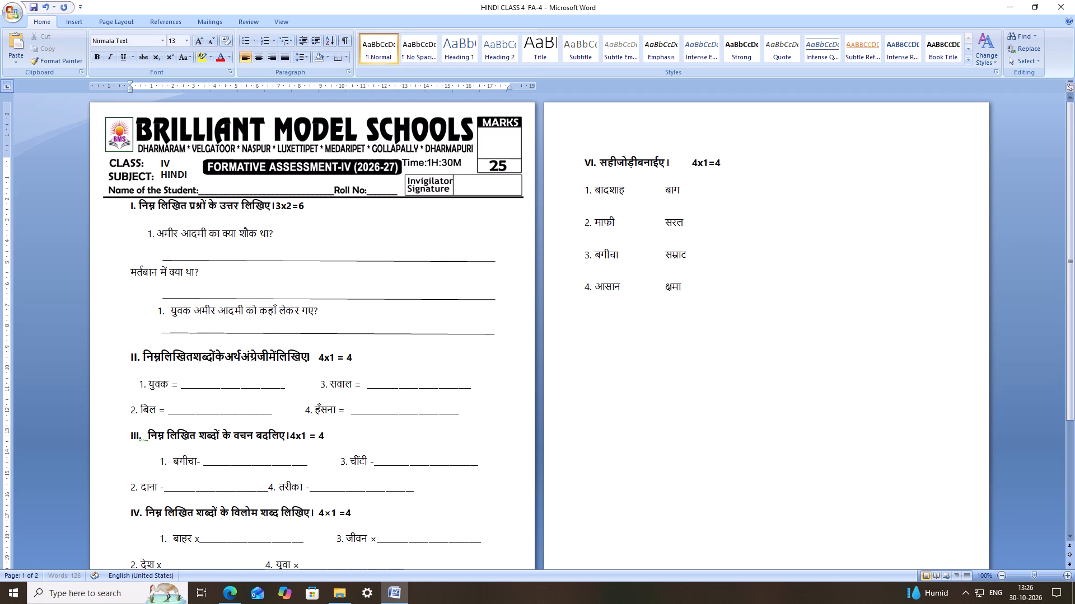
key("space")
key("space")
key("space")
key("space")
key("space")
key("space")
key("space")
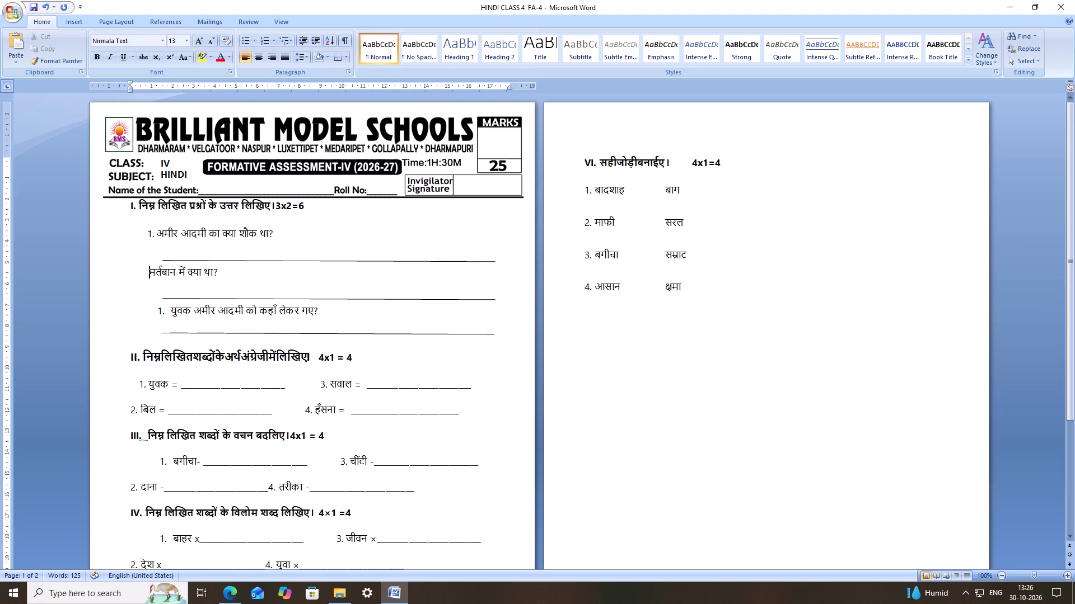
type("2.")
key("space")
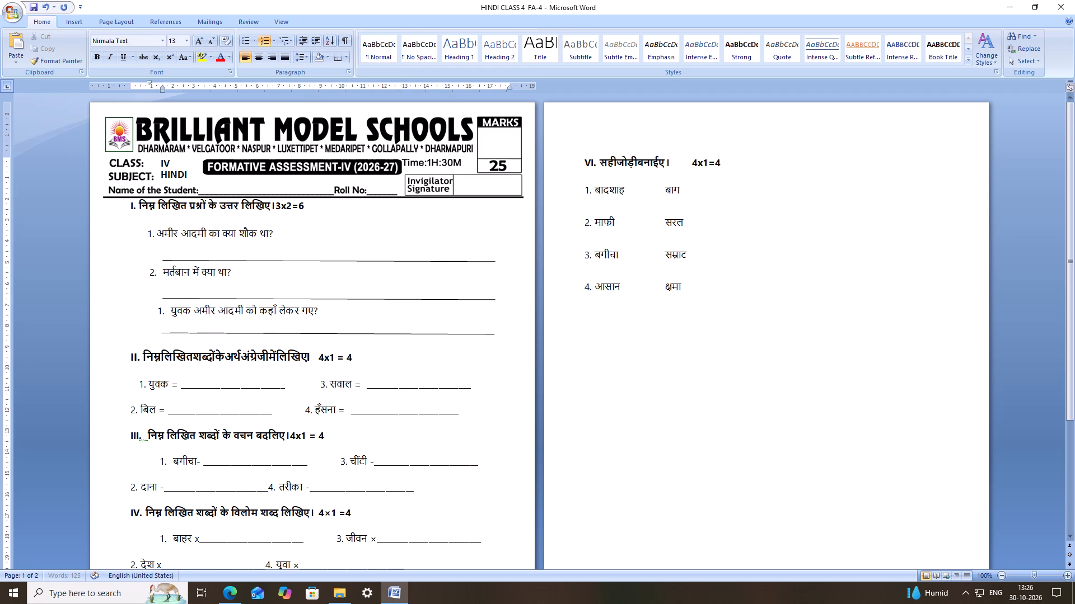
Replace the automatic number and indent of section I's last question, starting युवक अमीर, with eight spaces and the number 3.
left_click(161, 308)
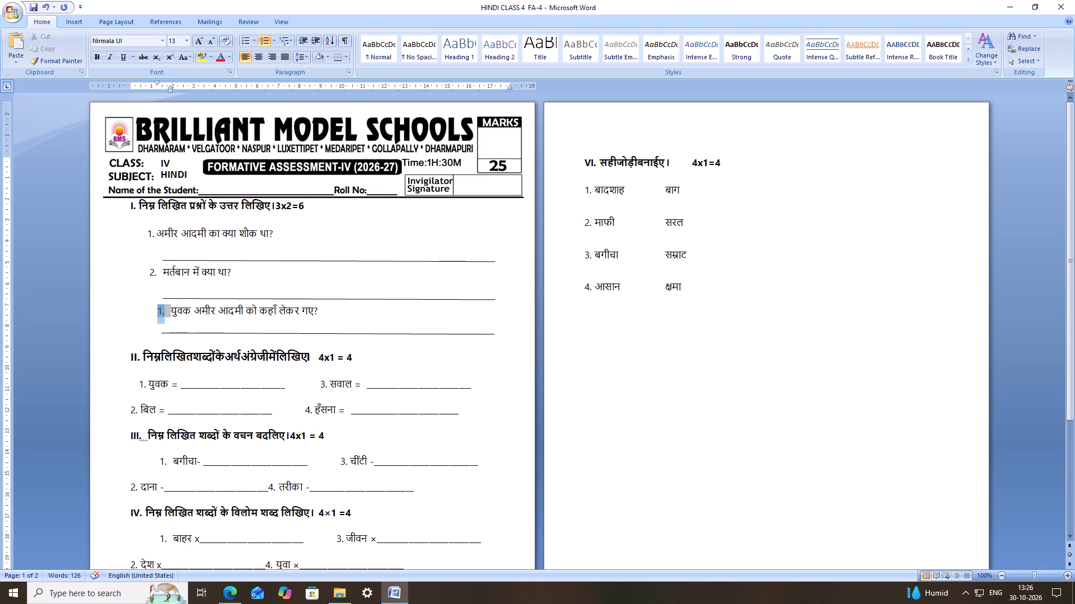
key("BackSpace")
key("BackSpace")
key("space")
key("space")
key("space")
key("space")
key("space")
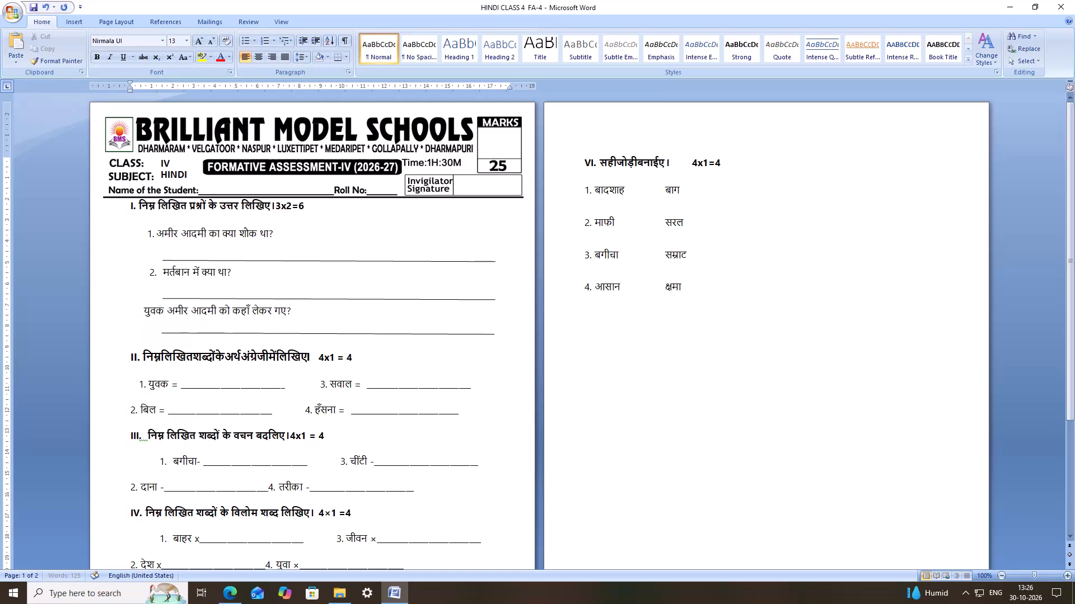
key("space")
key("space")
key("space")
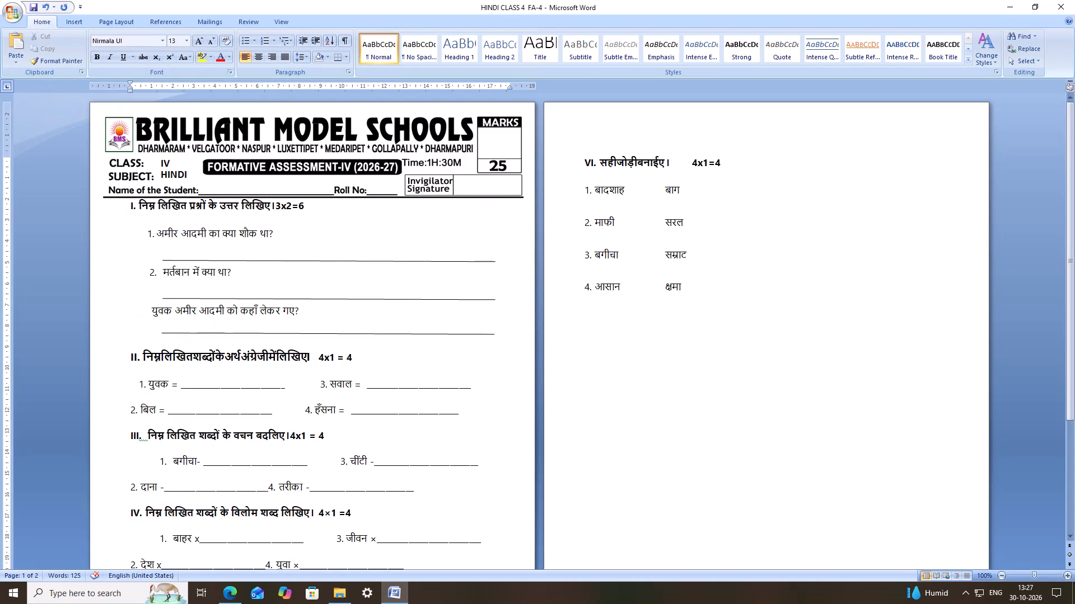
key("3")
key("BackSpace")
key("period")
key("space")
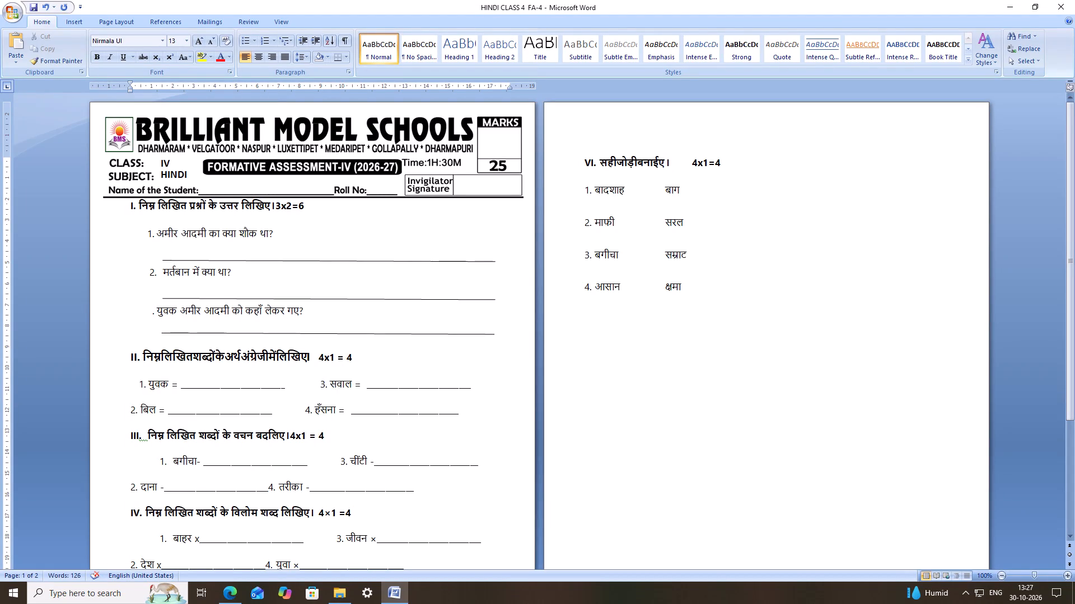
key("Left")
key("Left")
key("3")
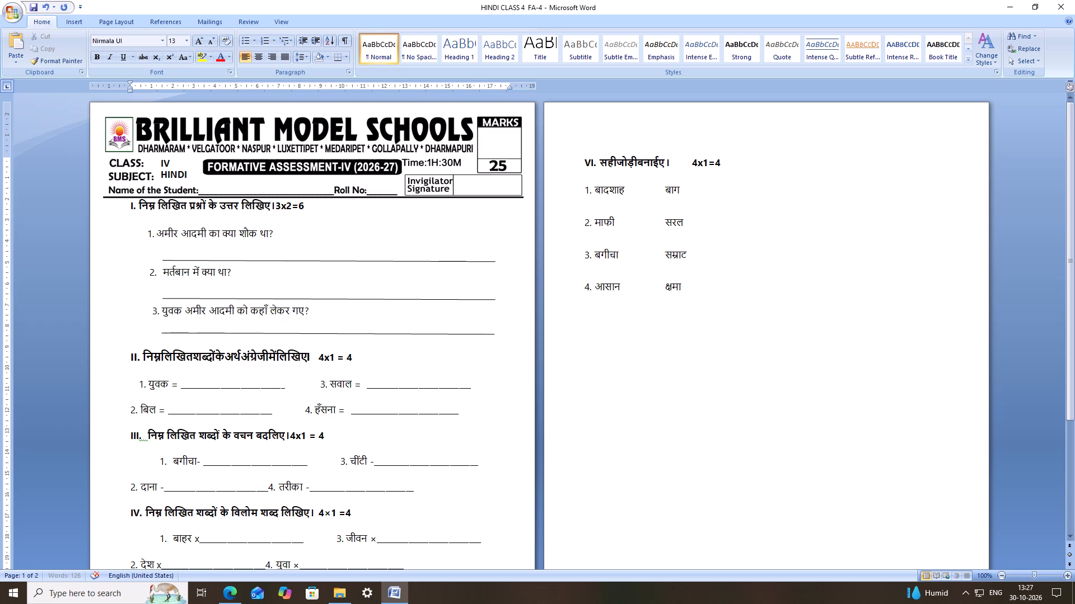
Shift section I's three answer lines left to start roughly beneath the question numbers, and save the document.
left_click(193, 262)
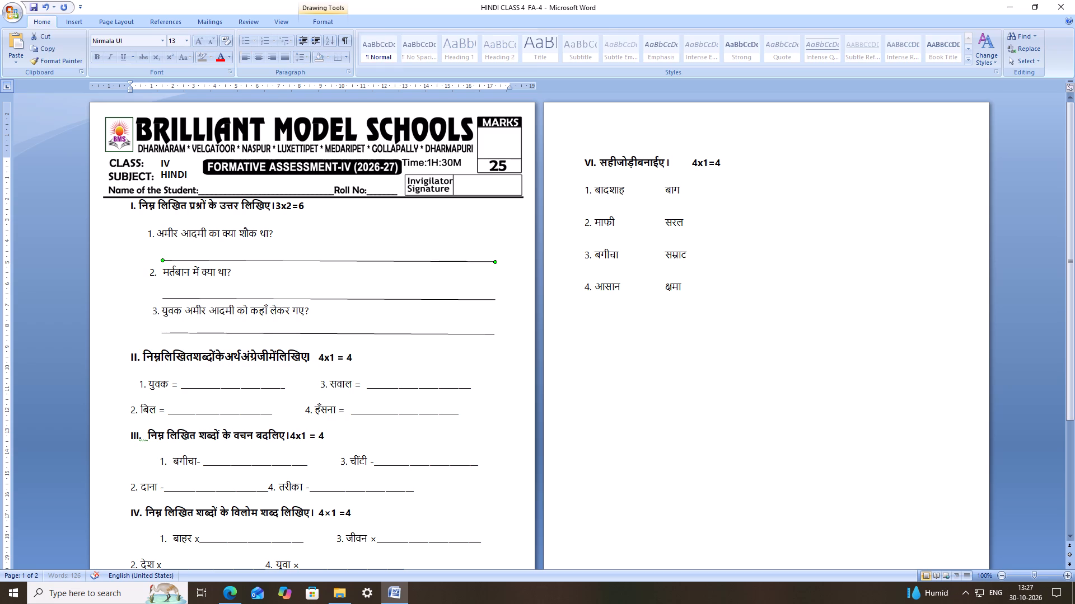
left_click_drag(192, 259, 178, 261)
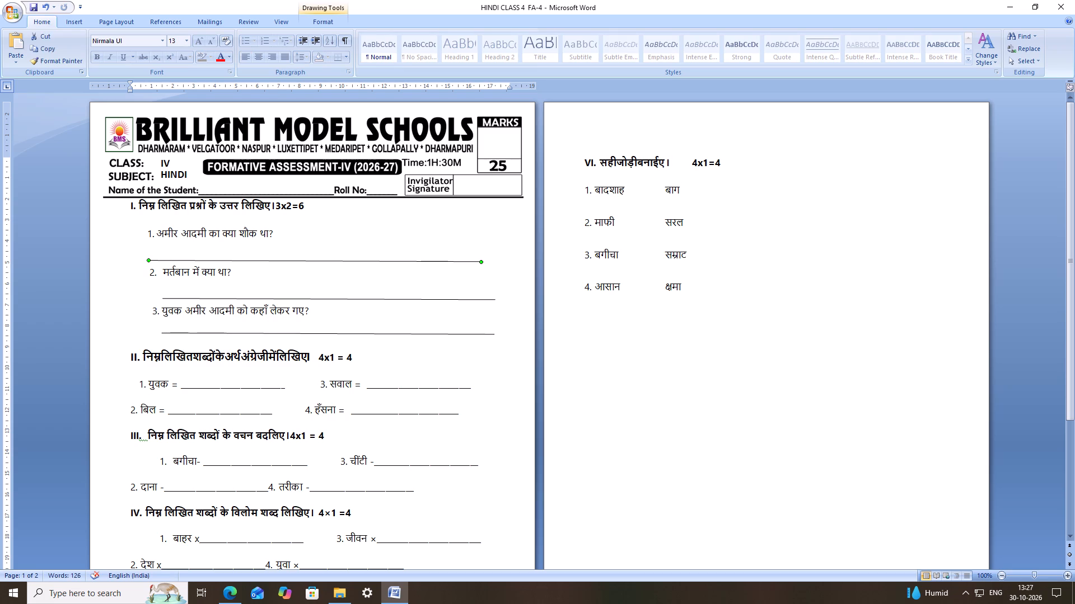
left_click_drag(198, 298, 180, 300)
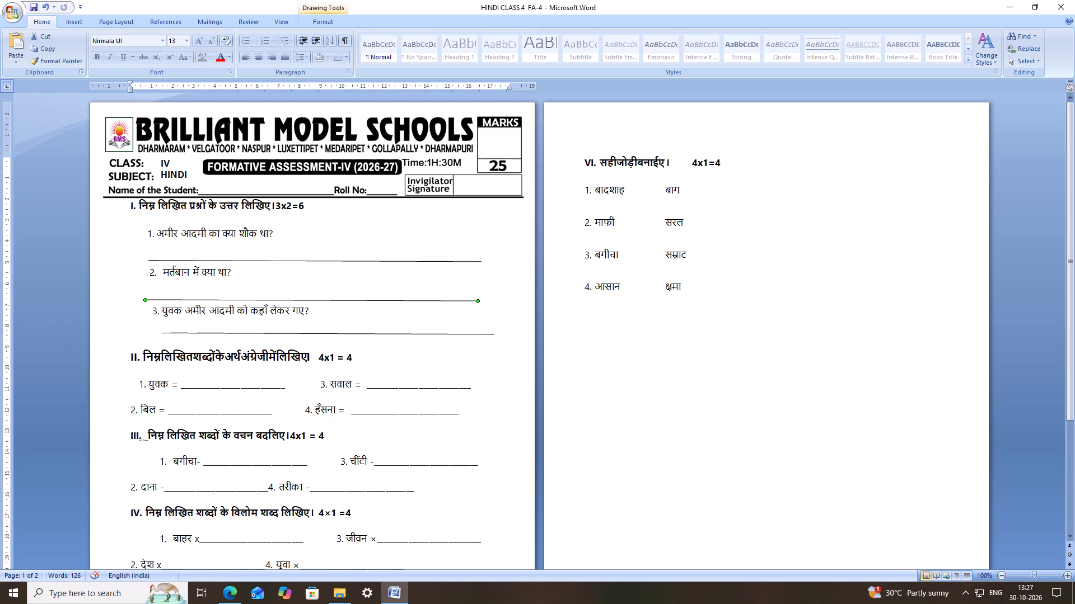
left_click_drag(209, 333, 196, 336)
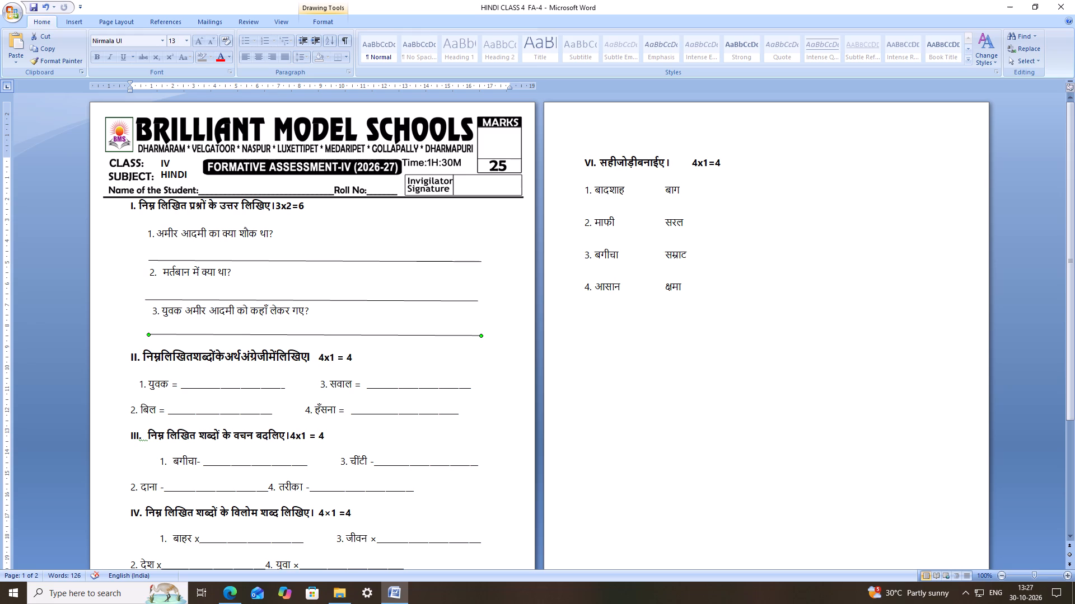
left_click(475, 272)
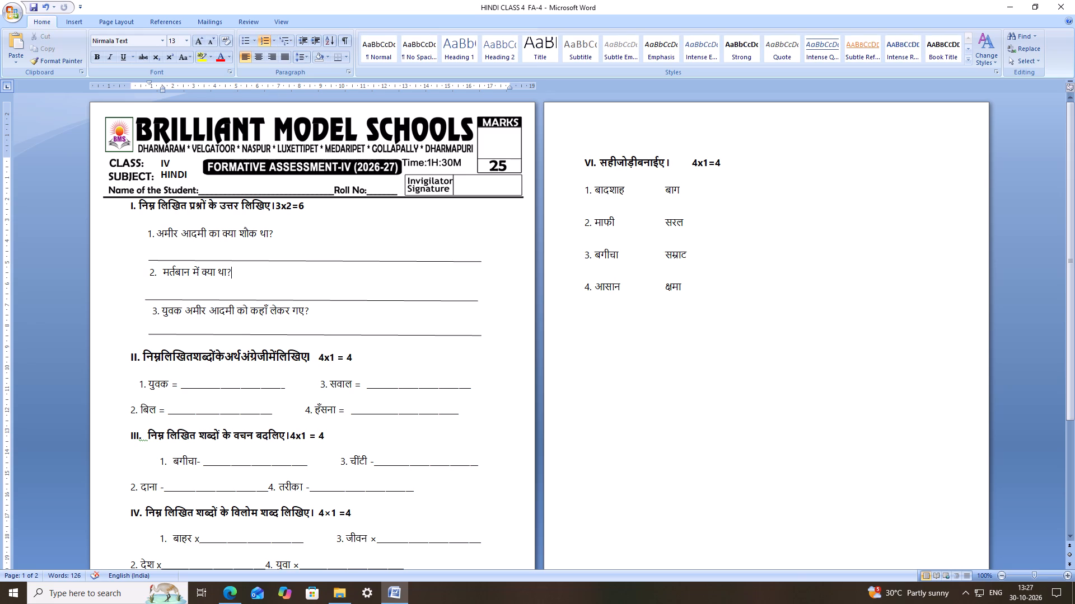
key("ctrl+s")
key("ctrl+s")
key("ctrl+s")
Add one unnumbered blank line of writing space beneath each of section I's three questions.
left_click(487, 258)
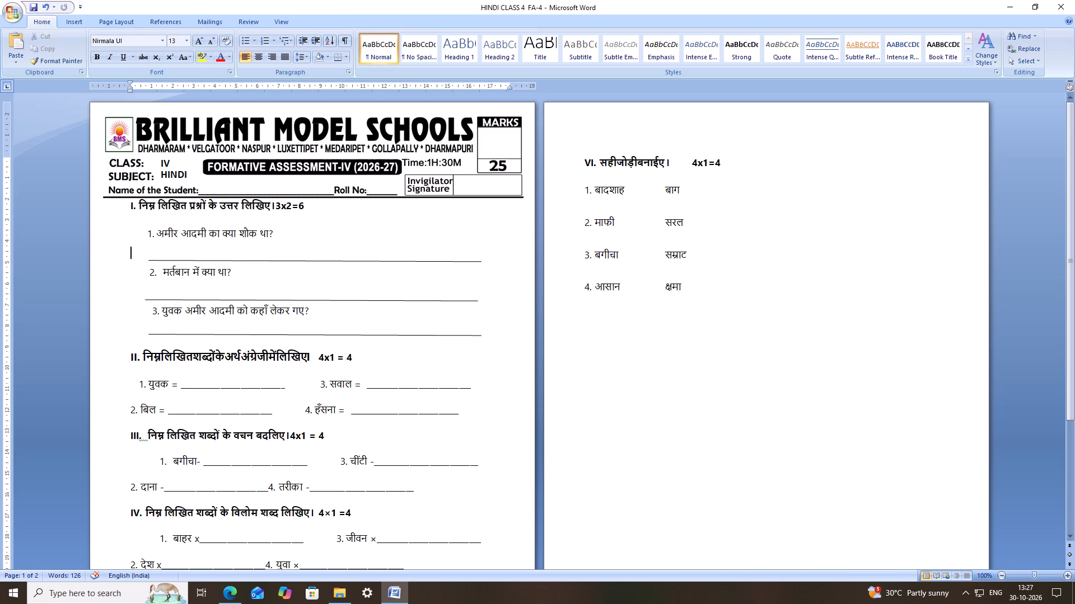
key("Return")
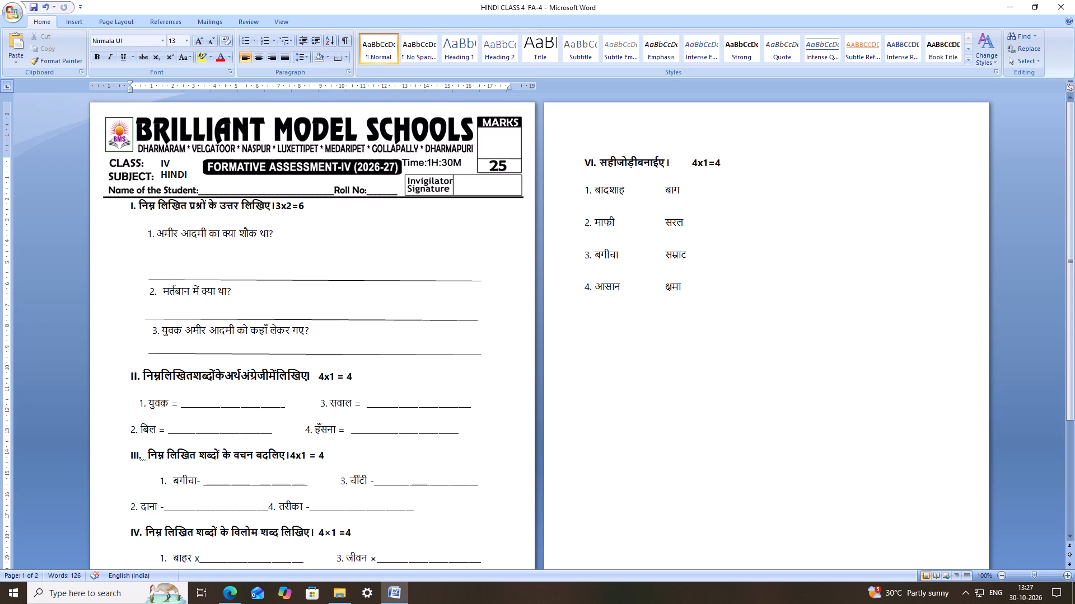
left_click(322, 303)
key("Return")
left_click(341, 348)
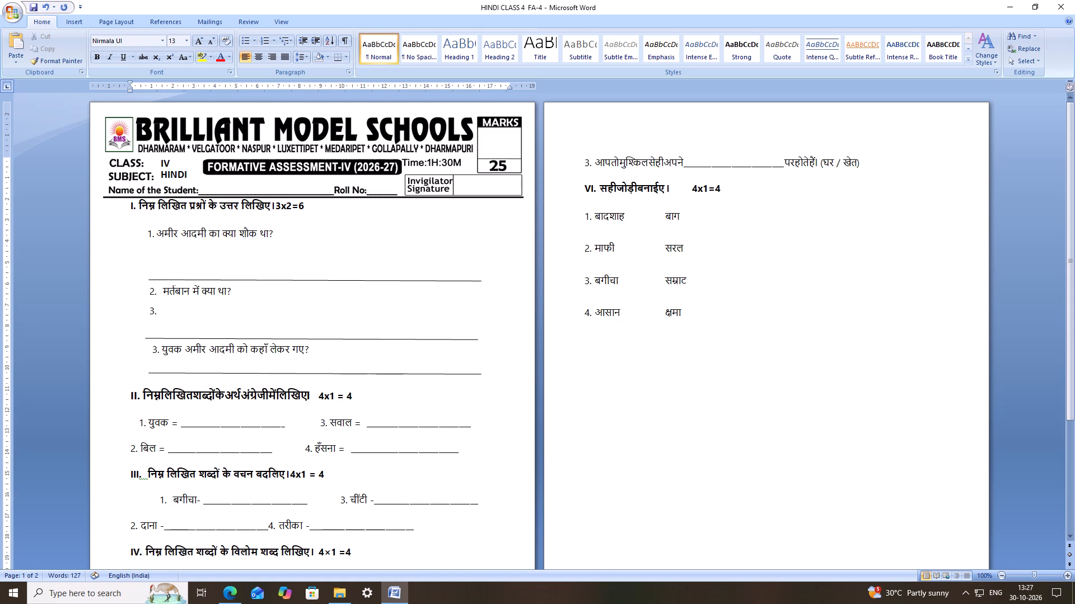
left_click(273, 310)
key("ctrl+z")
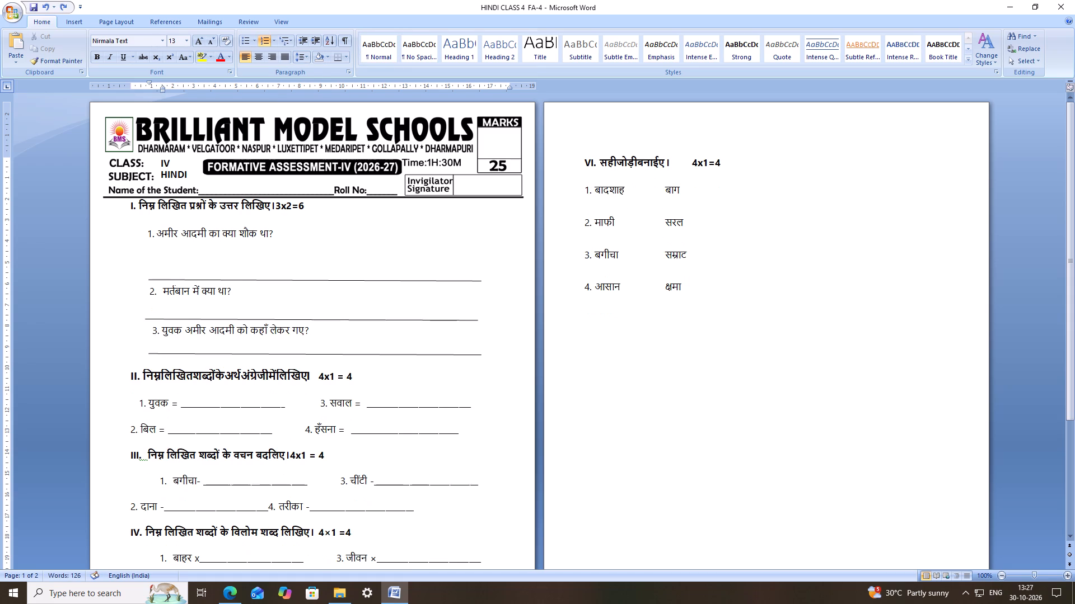
key("Return")
key("BackSpace")
left_click(333, 350)
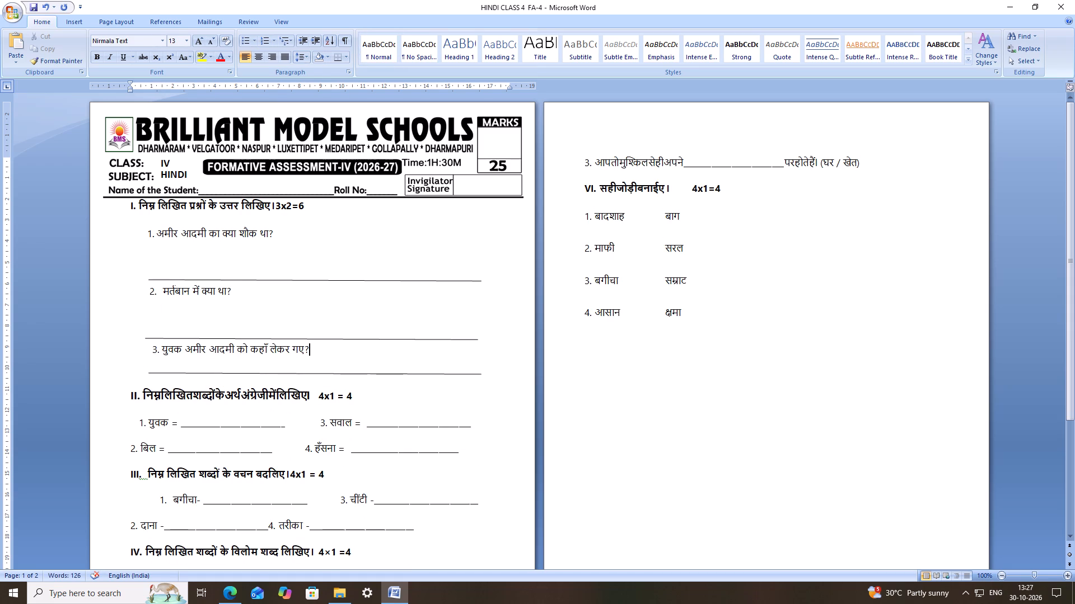
key("Return")
key("BackSpace")
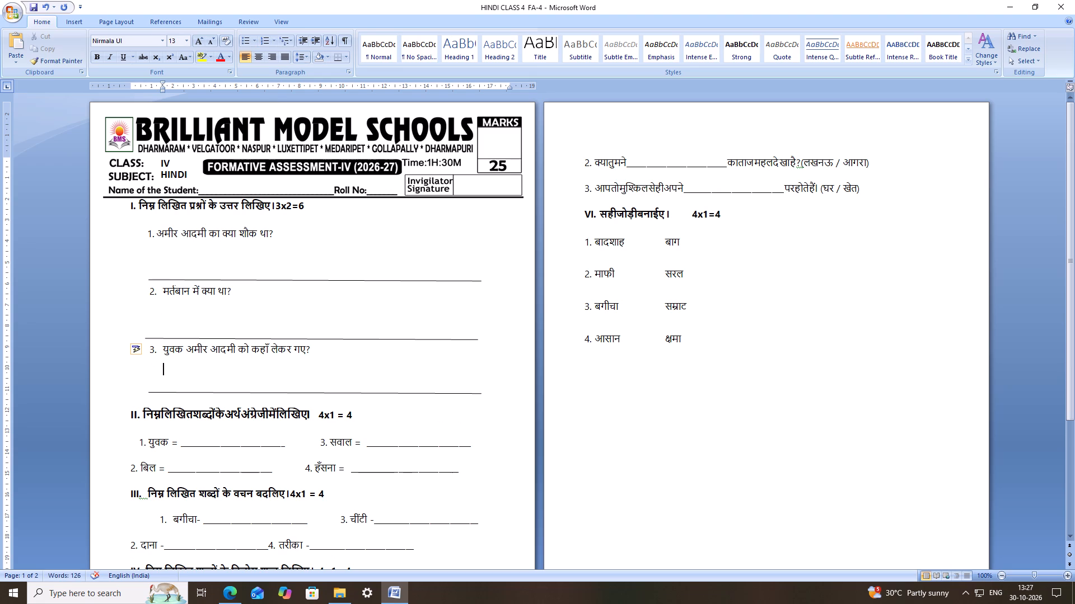
Duplicate the first question's answer line and align the copy above it, directly below the question.
left_click(264, 280)
key("ctrl+c")
key("ctrl+v")
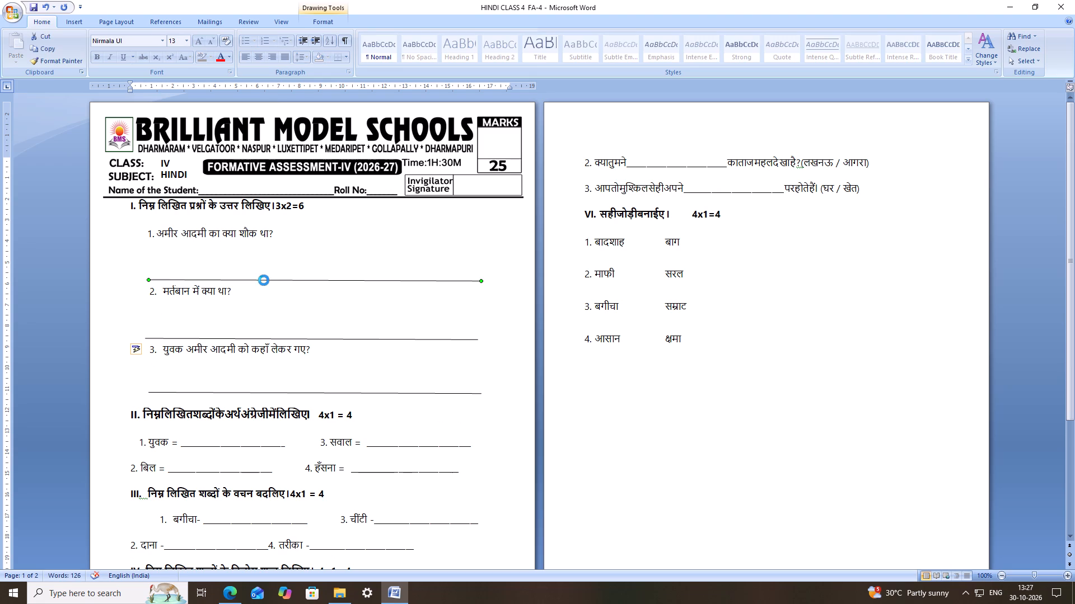
left_click_drag(273, 288, 261, 260)
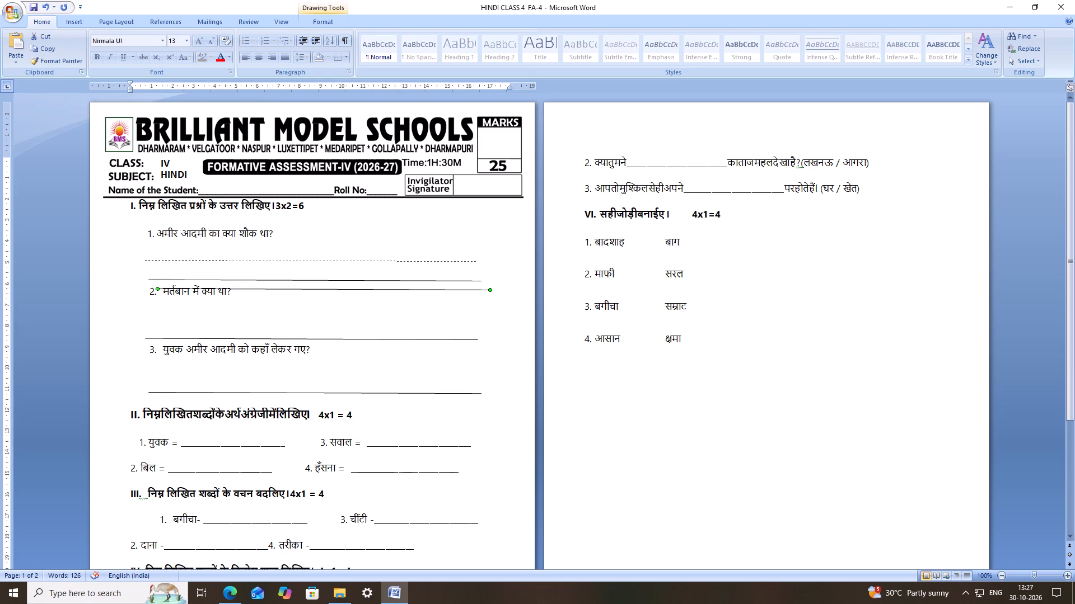
left_click_drag(261, 260, 264, 259)
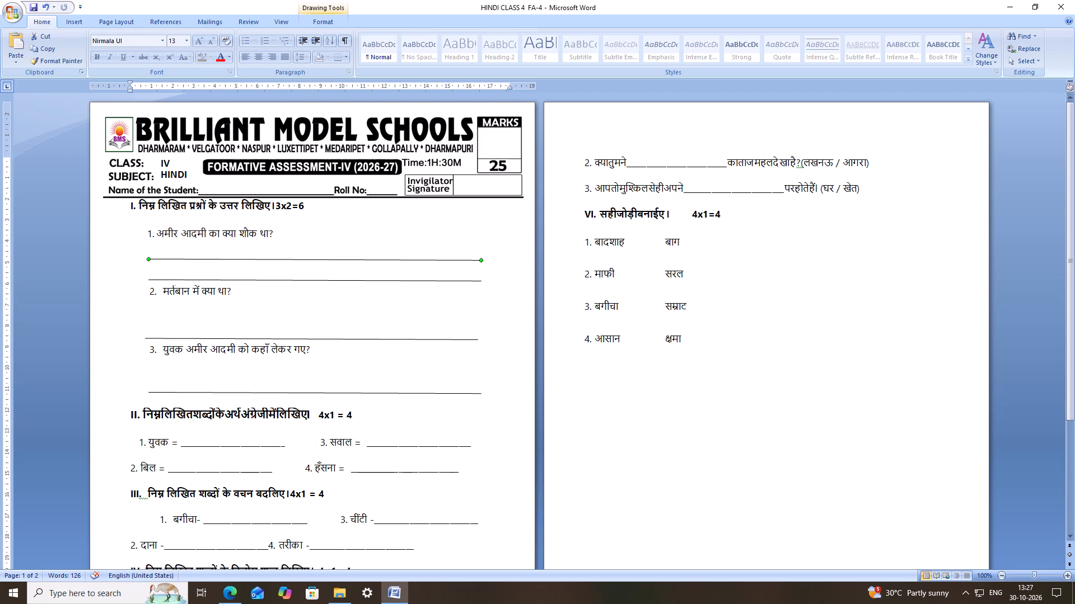
Duplicate the first question's upper answer line and place the copy directly below section I's second question, starting level with its lower line.
key("ctrl+c")
key("ctrl+v")
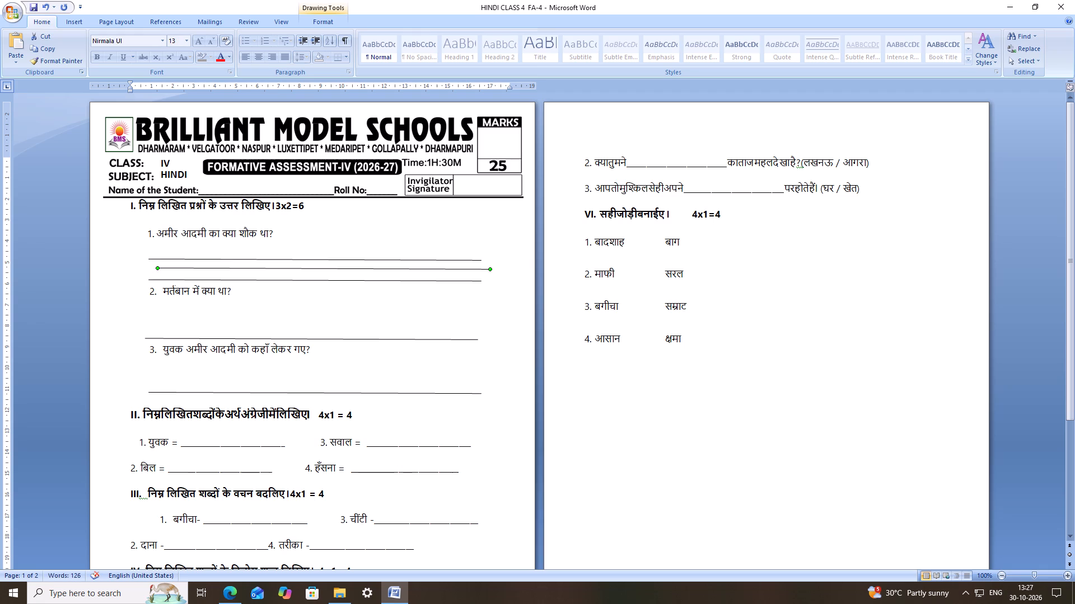
left_click_drag(264, 268, 252, 309)
left_click_drag(252, 309, 251, 315)
Duplicate that answer line again, place the copy directly below section I's third question, and save the document.
key("ctrl+c")
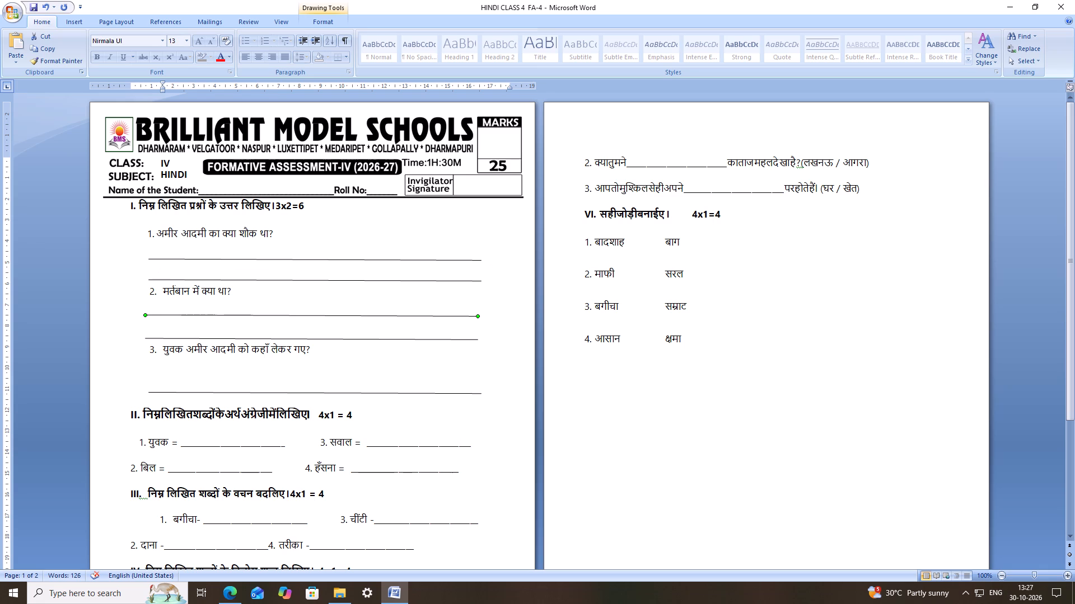
key("ctrl+v")
left_click_drag(251, 324, 256, 350)
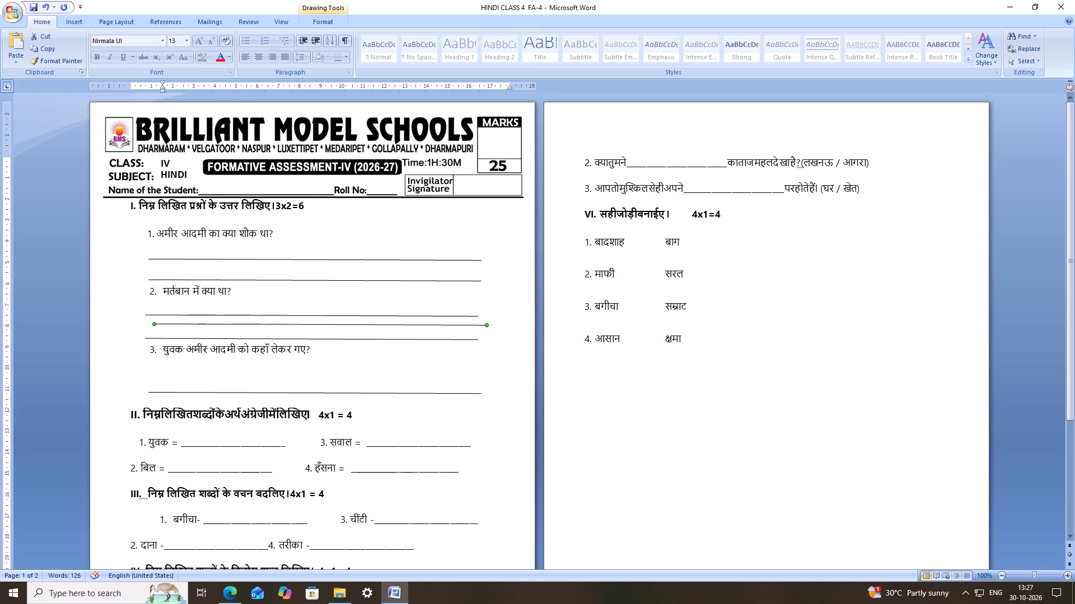
left_click_drag(256, 350, 244, 369)
left_click_drag(244, 369, 245, 371)
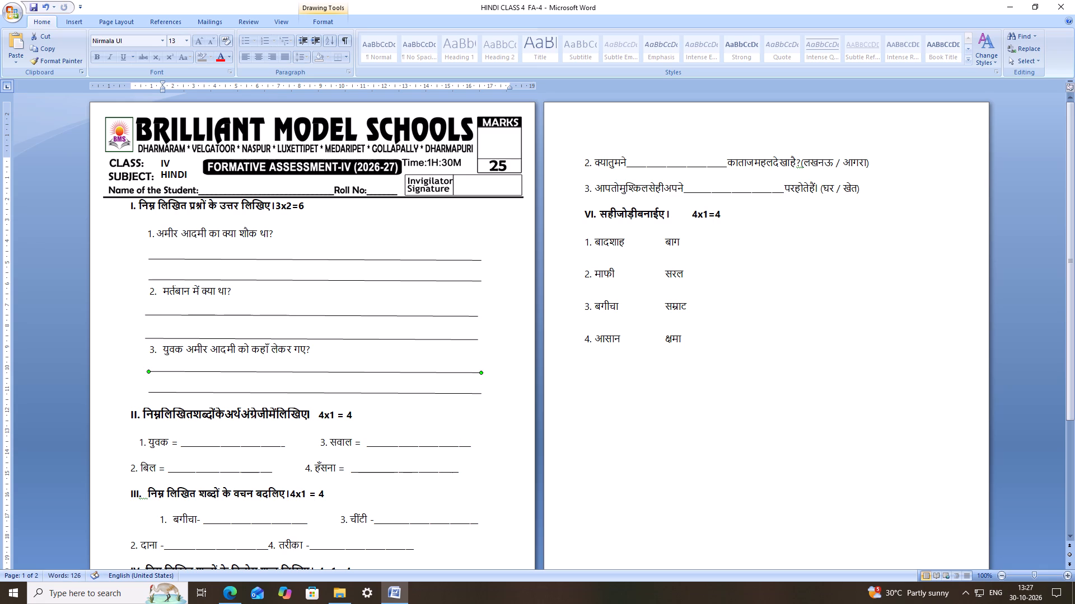
key("ctrl+s")
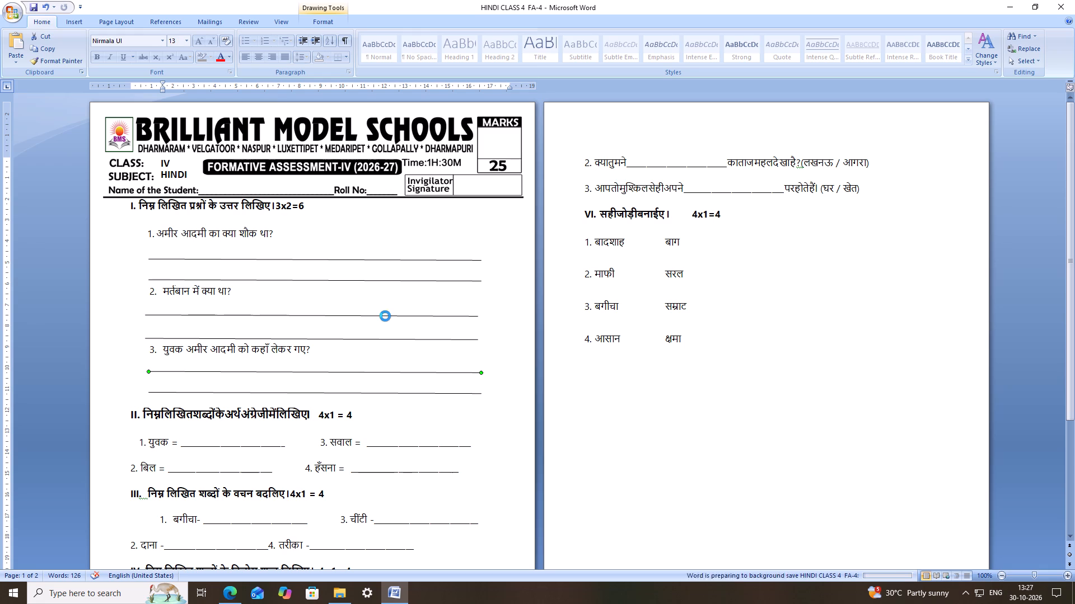
key("ctrl+s")
key("ctrl+s")
left_click(404, 295)
Separate the run-together words of section II's heading with single spaces so it reads निम्न लिखित शब्दों के अर्थ अंग्रेजी में लिखिए ।.
scroll(462, 296, "down", 3)
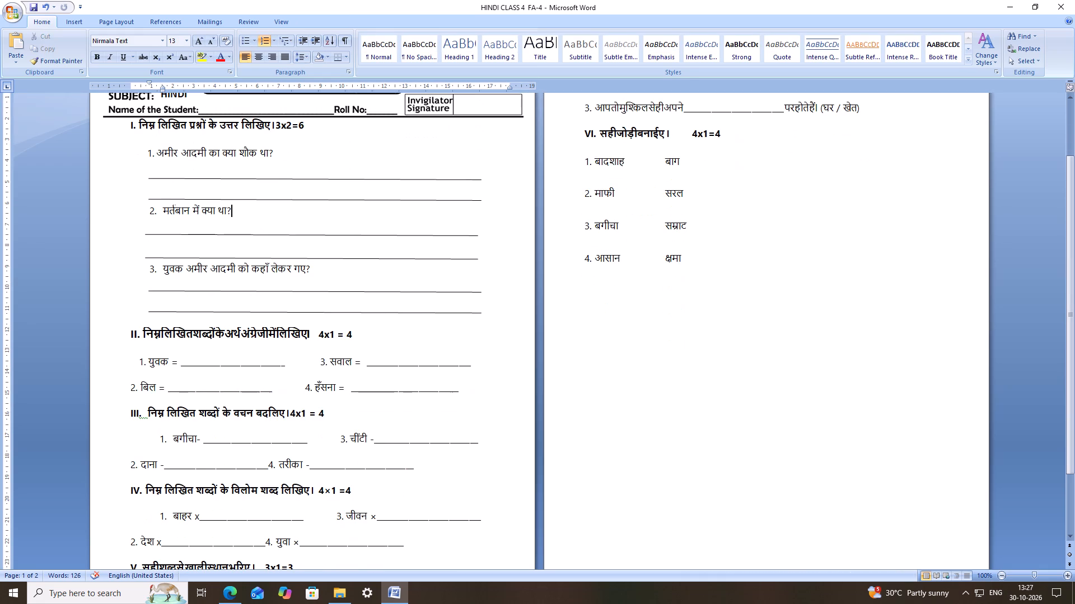
left_click(164, 334)
key("space")
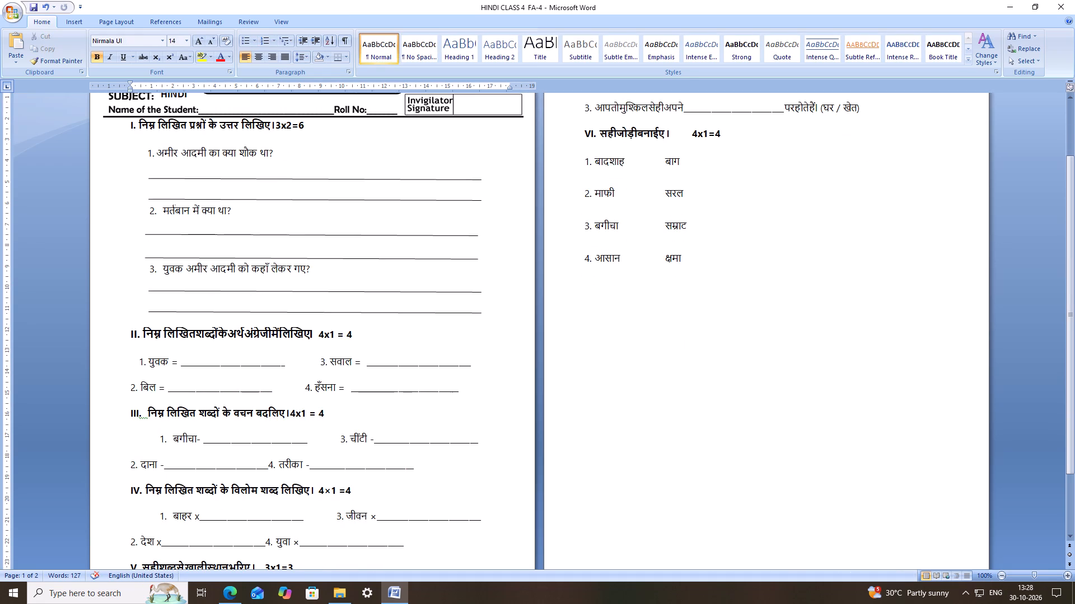
left_click(190, 334)
left_click(196, 336)
key("space")
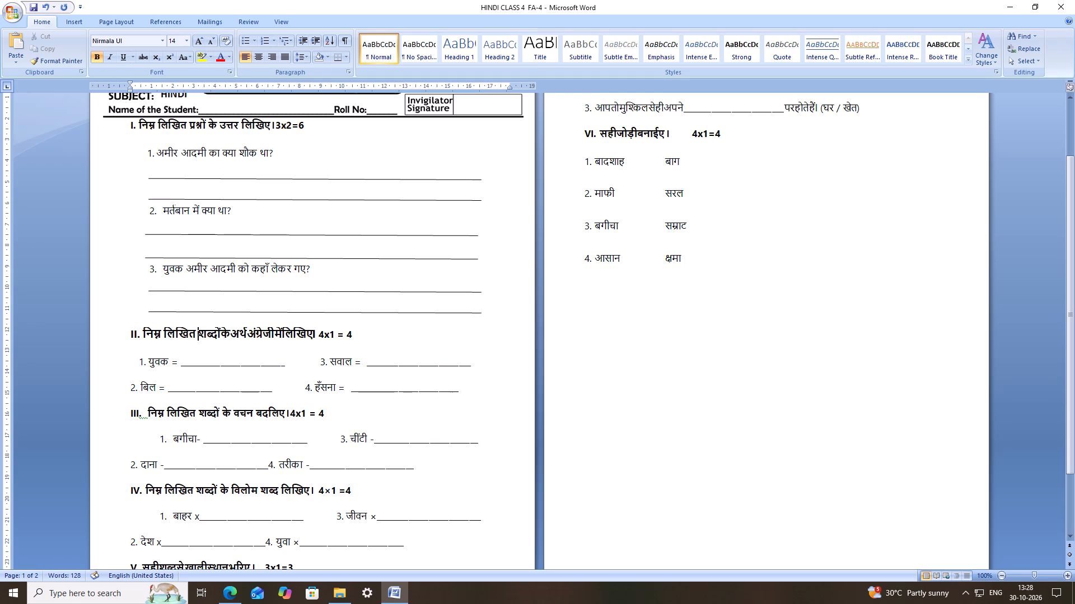
left_click(219, 336)
key("space")
left_click(233, 333)
key("space")
left_click(256, 334)
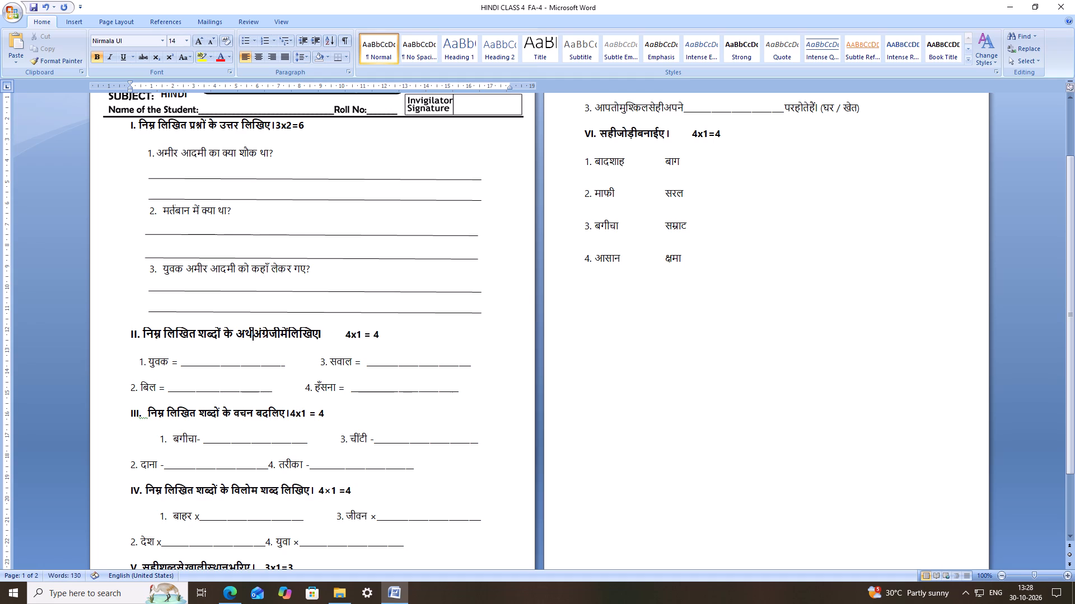
key("space")
left_click(283, 334)
key("space")
left_click(295, 334)
key("space")
left_click(326, 333)
key("space")
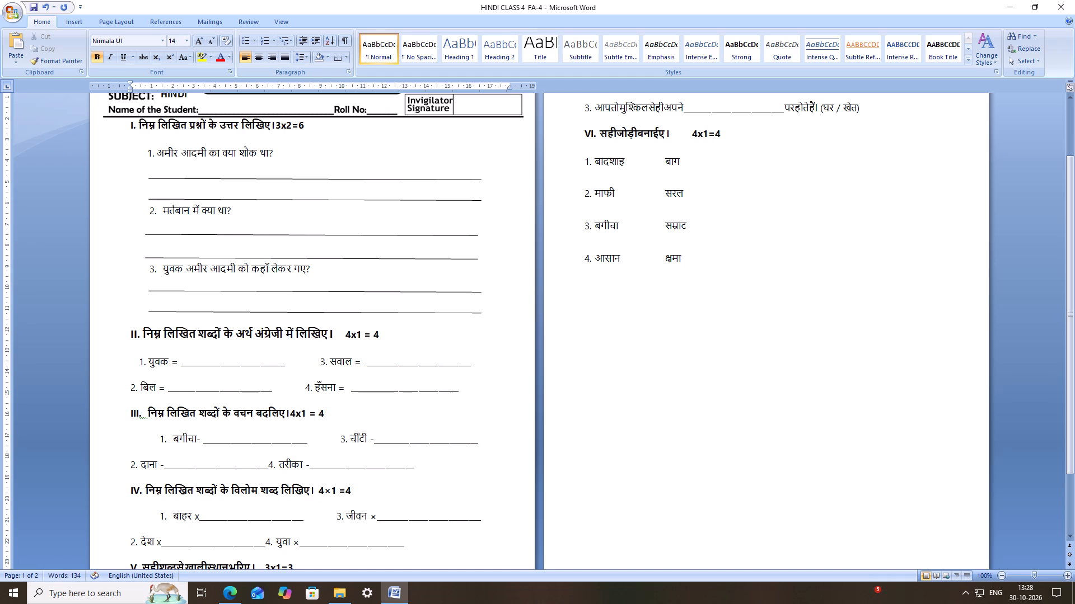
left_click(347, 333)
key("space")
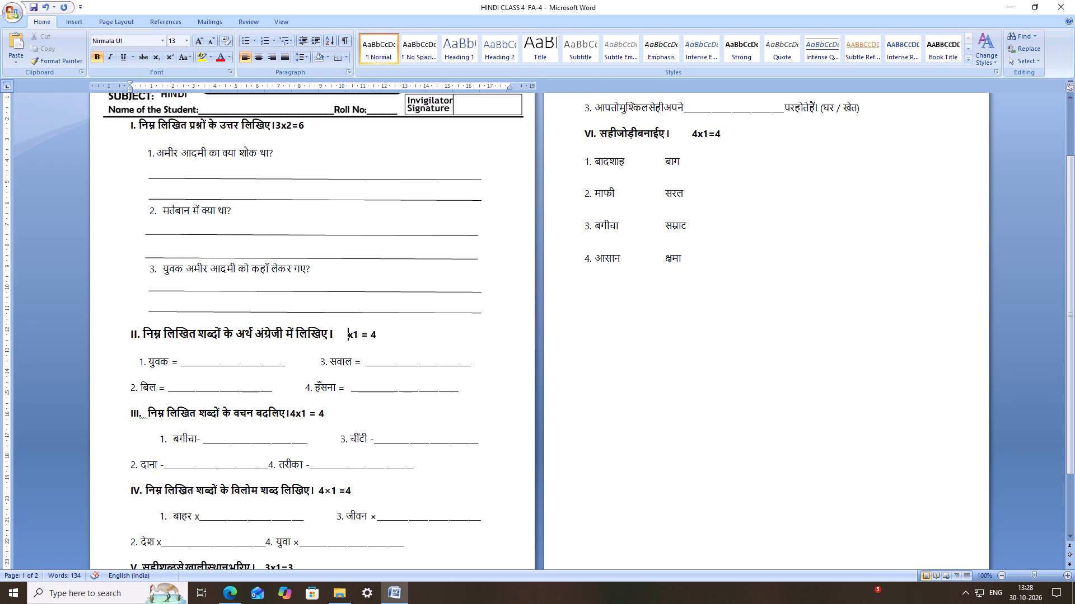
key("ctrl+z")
Shift section II's marks, 4x1 = 4, towards the page's right margin by inserting 24 spaces before them.
left_click(343, 334)
key("space")
key("space")
key("space")
key("space")
key("space")
key("space")
key("space")
key("space")
key("space")
key("space")
key("space")
key("space")
key("space")
key("space")
key("space")
key("space")
key("space")
key("space")
key("space")
key("space")
key("space")
key("space")
key("space")
key("space")
Shift section I's marks, 3x2=6, towards the page's right margin by inserting 25 spaces after the heading text.
scroll(345, 336, "up", 4)
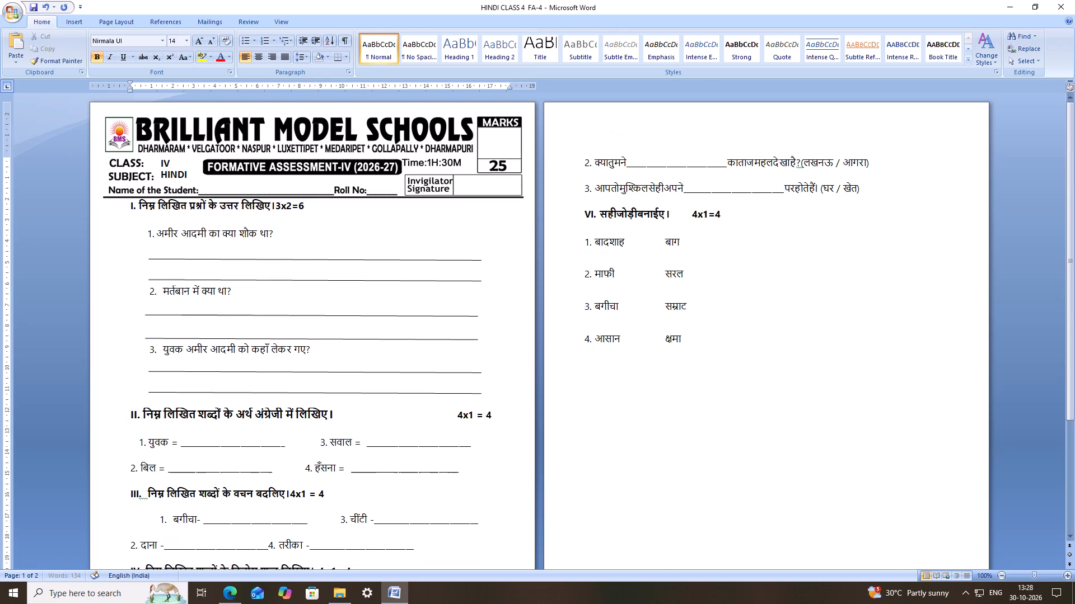
left_click(277, 207)
key("space")
key("space")
key("space")
key("space")
key("space")
key("space")
key("space")
key("space")
key("space")
key("space")
key("space")
key("space")
key("space")
key("space")
key("space")
key("space")
key("space")
key("space")
key("space")
key("space")
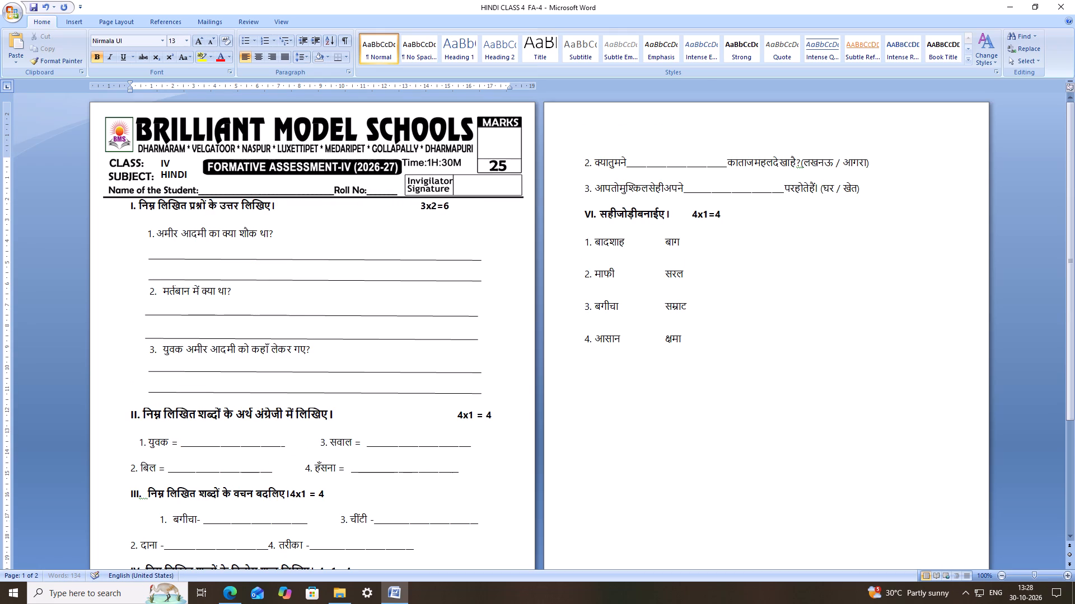
key("space")
key("space")
key("space")
key("space")
key("space")
Add four spaces before section II's marks to line them up beneath section I's marks.
left_click(454, 414)
key("space")
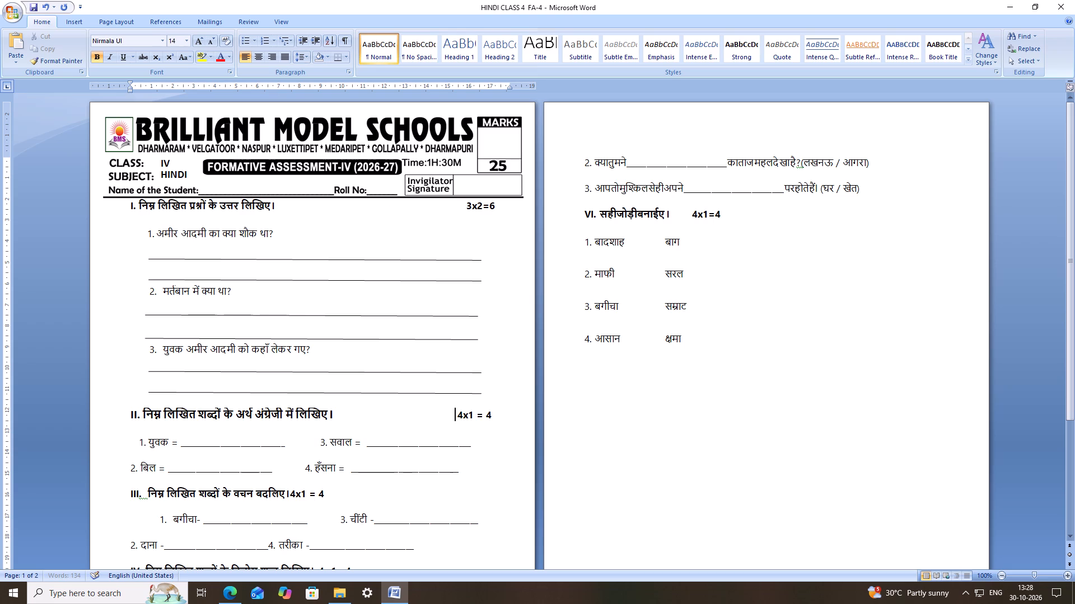
key("space")
key("space")
key("space")
Indent section II's two item rows with spaces so that numbers 1 and 2 start level with each other.
scroll(392, 398, "down", 3)
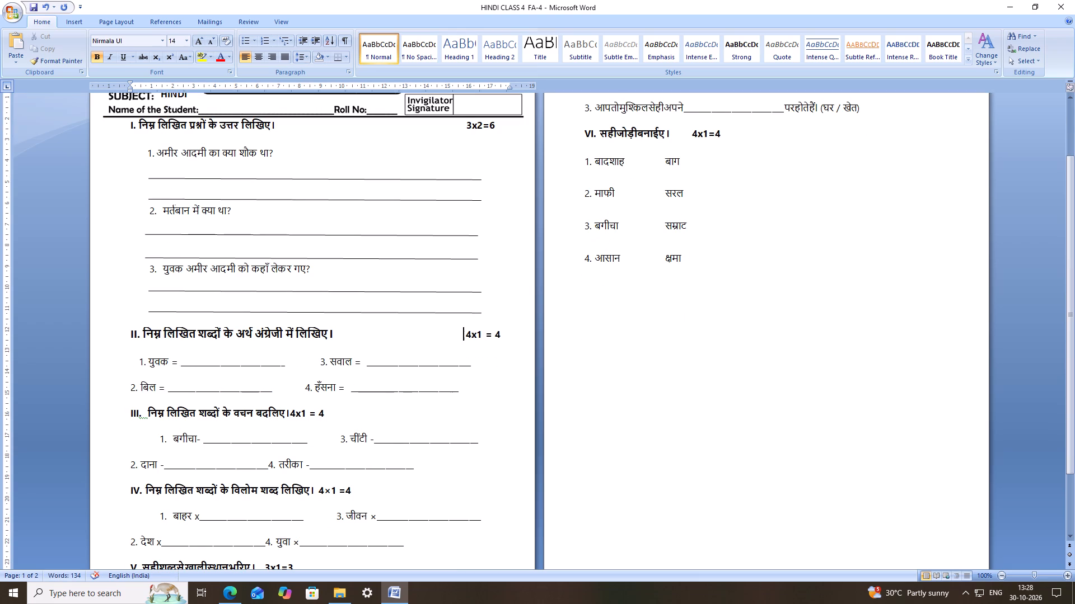
left_click(135, 362)
key("space")
left_click(129, 388)
key("space")
key("space")
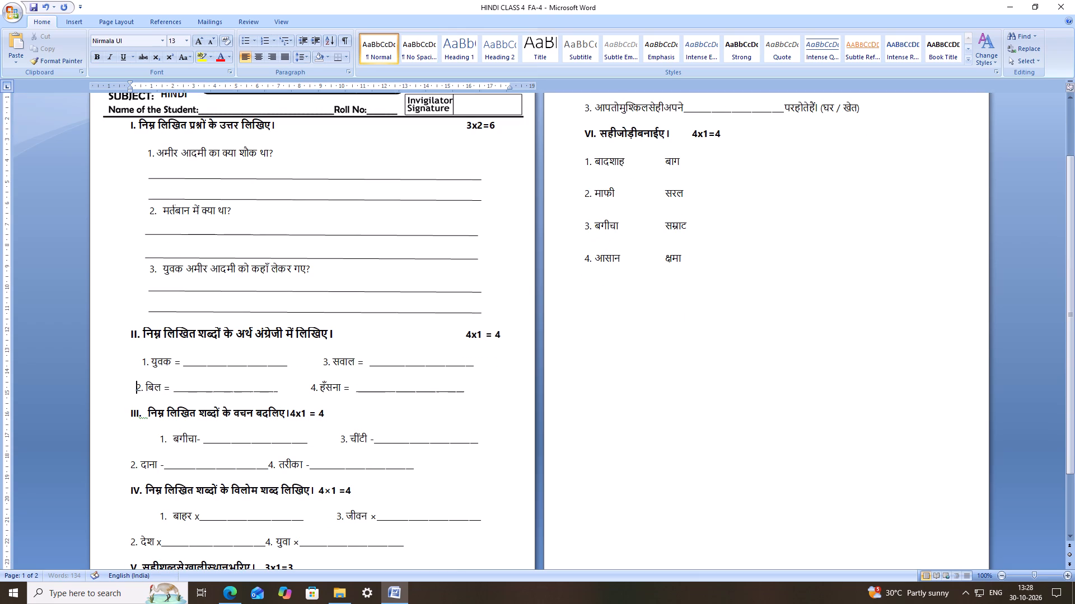
key("space")
key("space")
left_click(137, 363)
key("space")
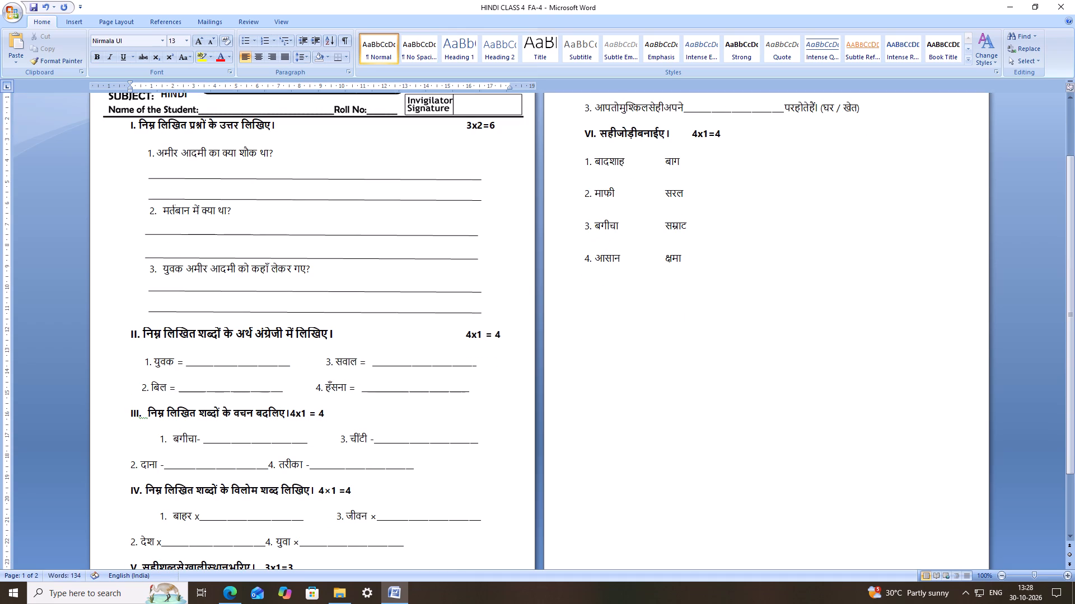
left_click(143, 391)
key("space")
Insert three extra spaces between the numeral II. and its heading text.
left_click(145, 339)
key("space")
key("space")
key("space")
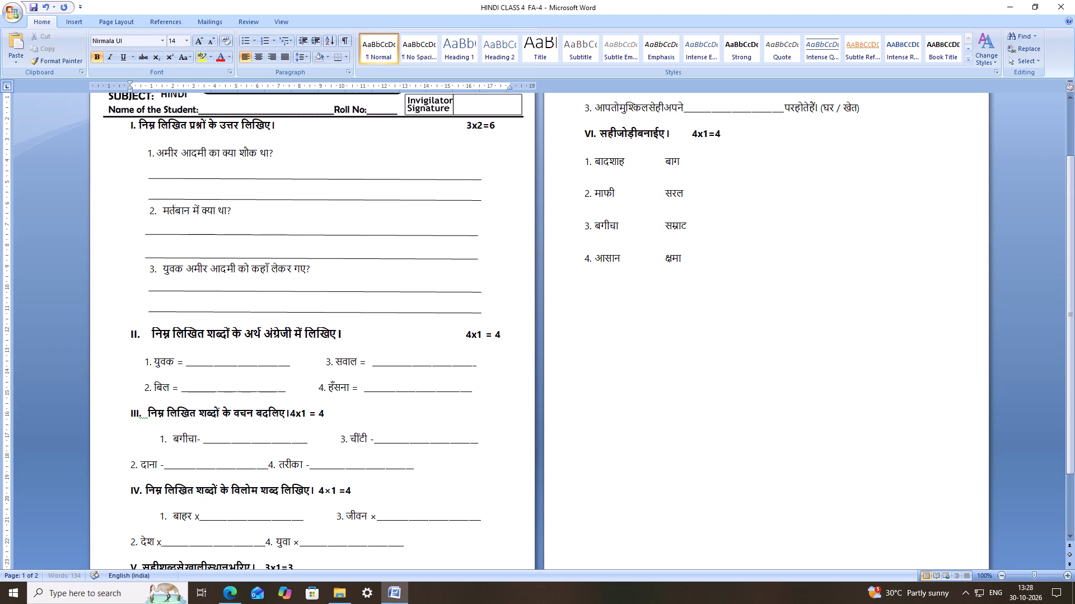
left_click(142, 364)
Indent section III's second row, 2. दाना, with 12 spaces so it starts roughly beneath item 1.
left_click(129, 468)
key("space")
key("space")
key("space")
key("space")
key("space")
key("space")
key("space")
key("space")
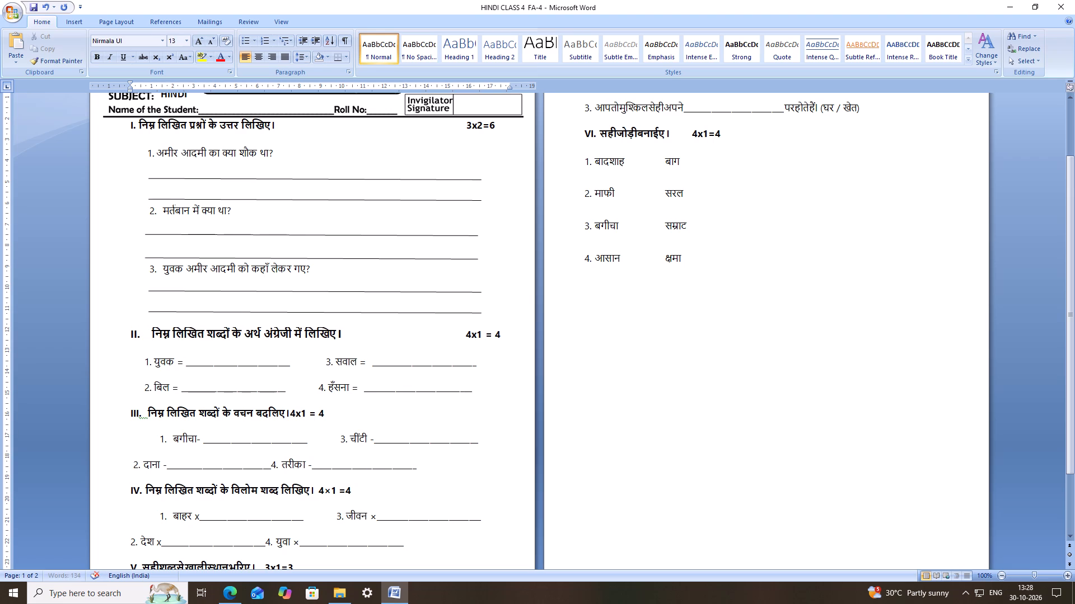
key("space")
key("space")
key("space")
key("space")
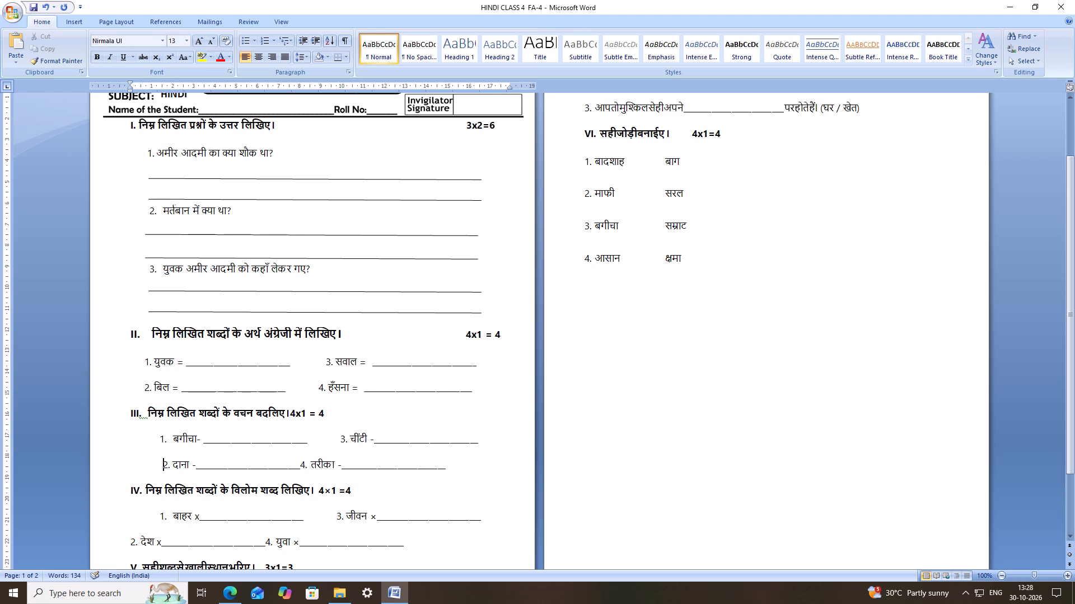
Insert 15 spaces before 4. तरीका in section III to align it beneath 3. चींटी.
left_click(302, 468)
key("space")
key("space")
key("space")
key("space")
key("space")
key("space")
key("space")
key("space")
key("space")
key("space")
key("space")
key("space")
key("space")
key("space")
key("space")
Indent section IV's second row, 2. देश, with 12 spaces so it starts roughly beneath item 1.
scroll(445, 390, "down", 5)
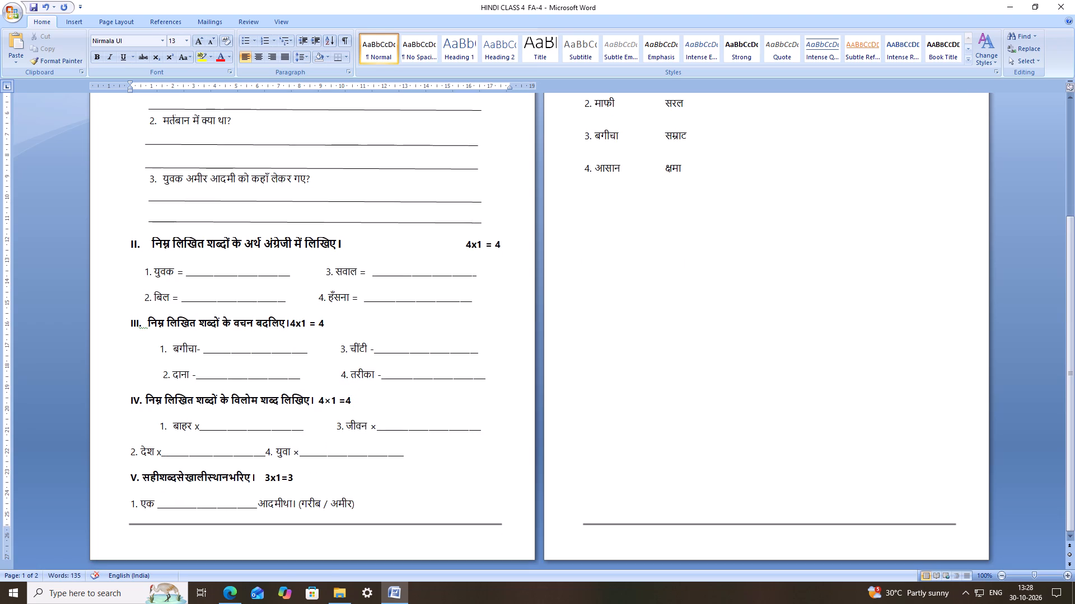
left_click(129, 451)
key("space")
key("space")
key("space")
key("space")
key("space")
key("space")
key("space")
key("space")
key("space")
key("space")
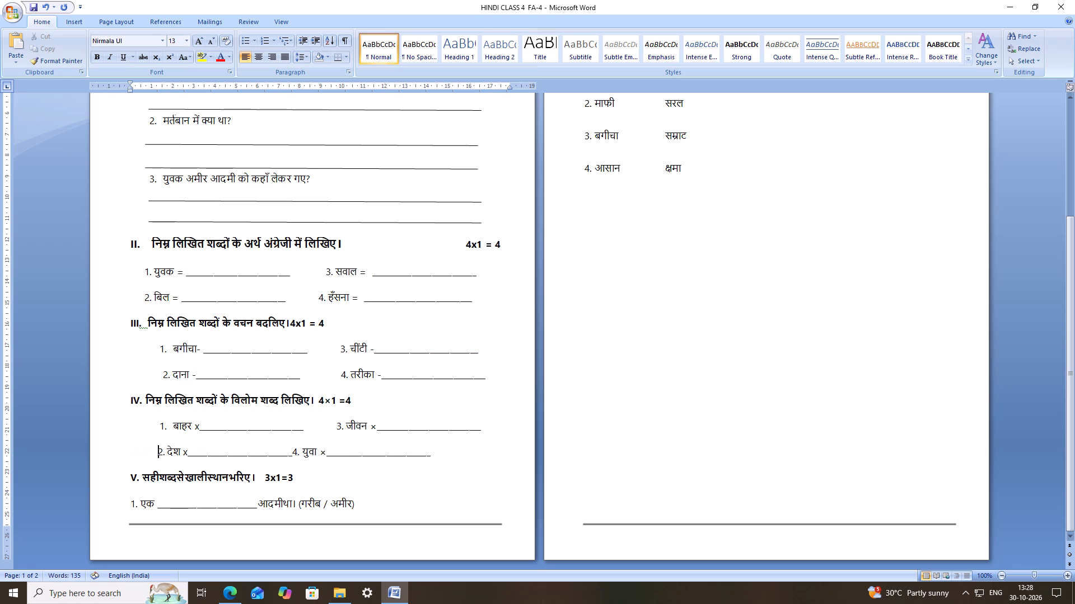
key("space")
key("space")
left_click(157, 433)
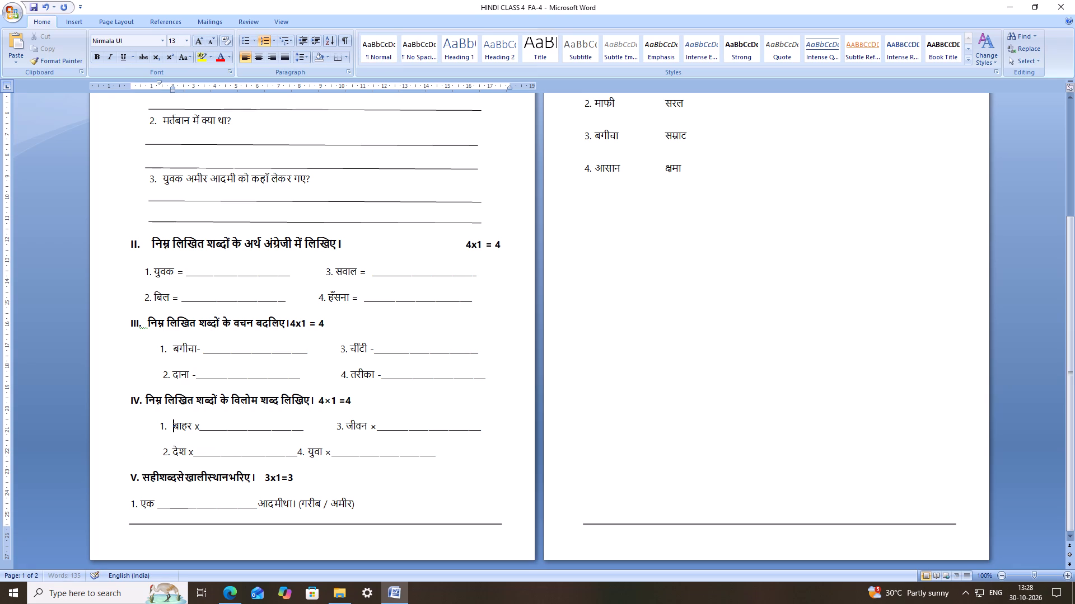
Insert 15 spaces before 4. युवा in section IV to align it beneath 3. जीवन.
left_click(298, 455)
key("space")
key("space")
key("space")
key("space")
key("space")
key("space")
key("space")
key("space")
key("space")
key("space")
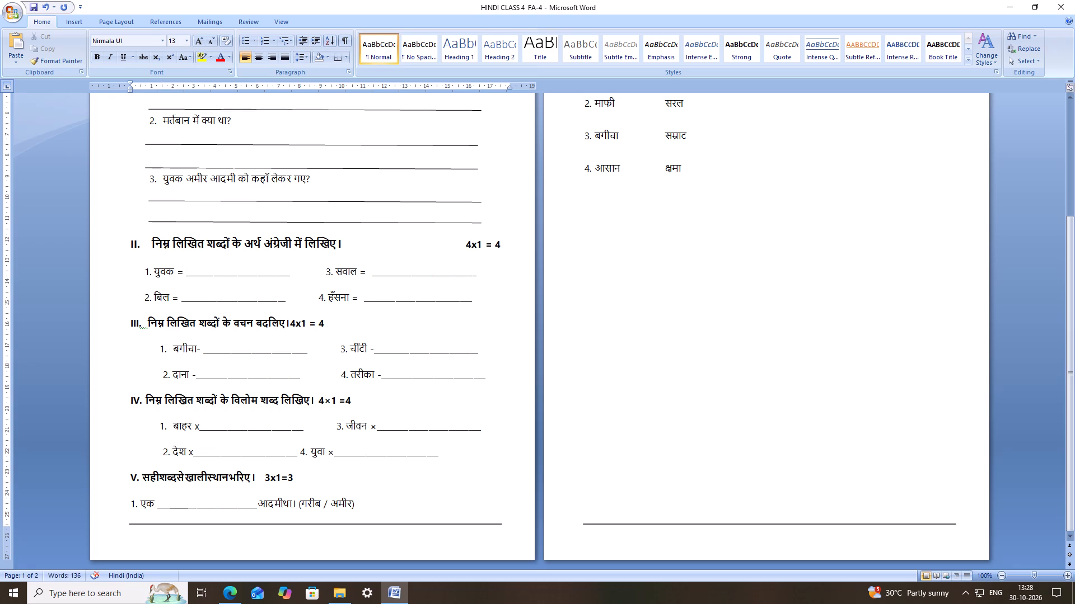
key("space")
key("space")
key("space")
key("space")
key("space")
key("equal")
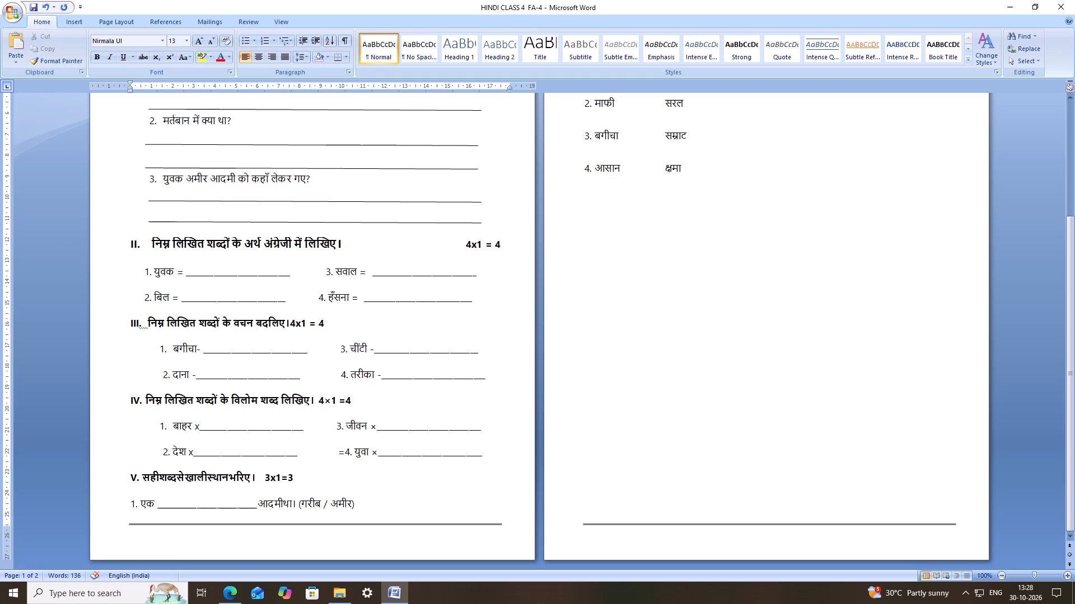
key("BackSpace")
key("BackSpace")
key("space")
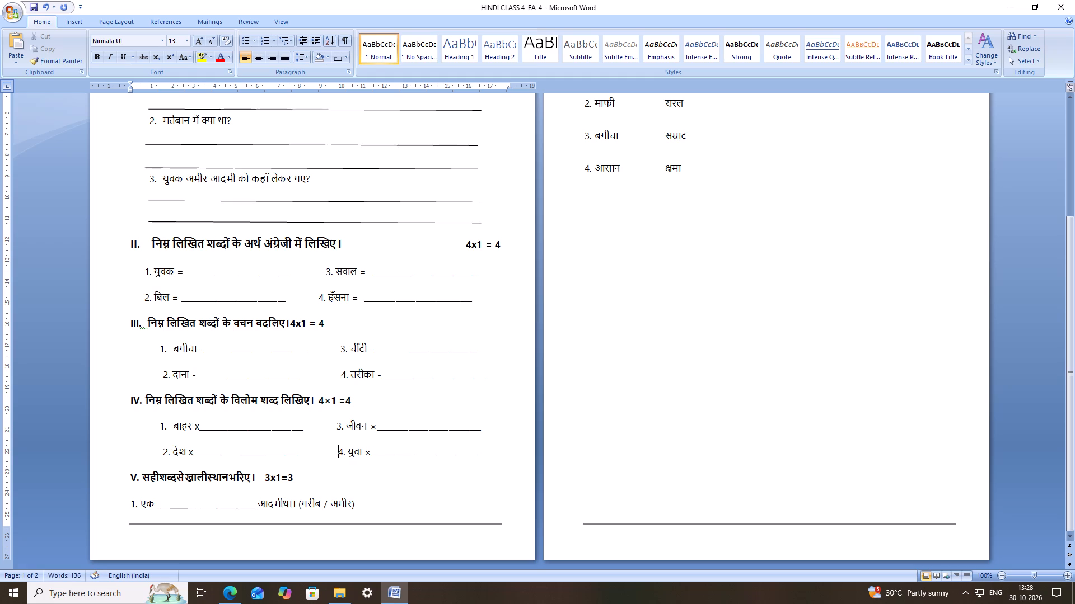
Indent section V's first item, 1. एक, with 11 spaces.
left_click(130, 502)
key("space")
key("space")
key("space")
key("space")
key("space")
key("space")
key("space")
key("space")
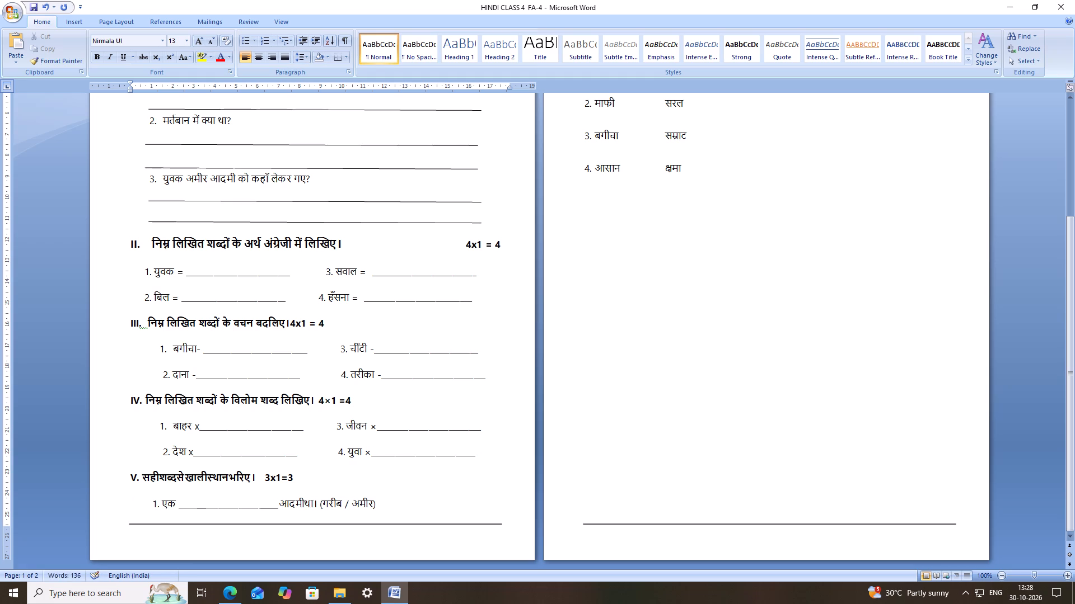
key("space")
key("space")
key("space")
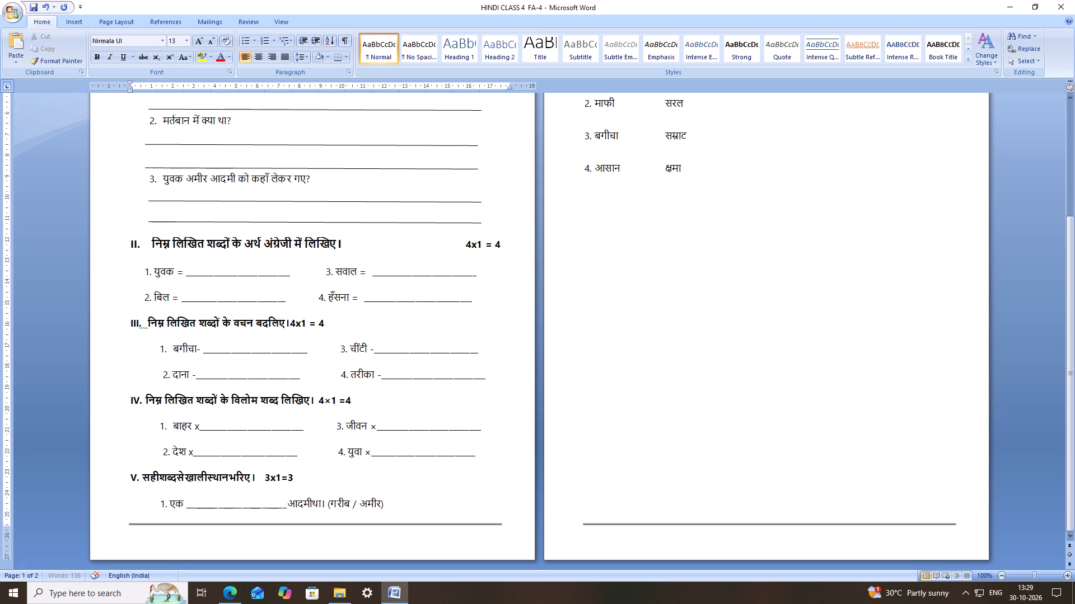
Widen the gap between numeral and heading text by three spaces for V. and four spaces each for IV. and III.
left_click(141, 477)
key("space")
key("space")
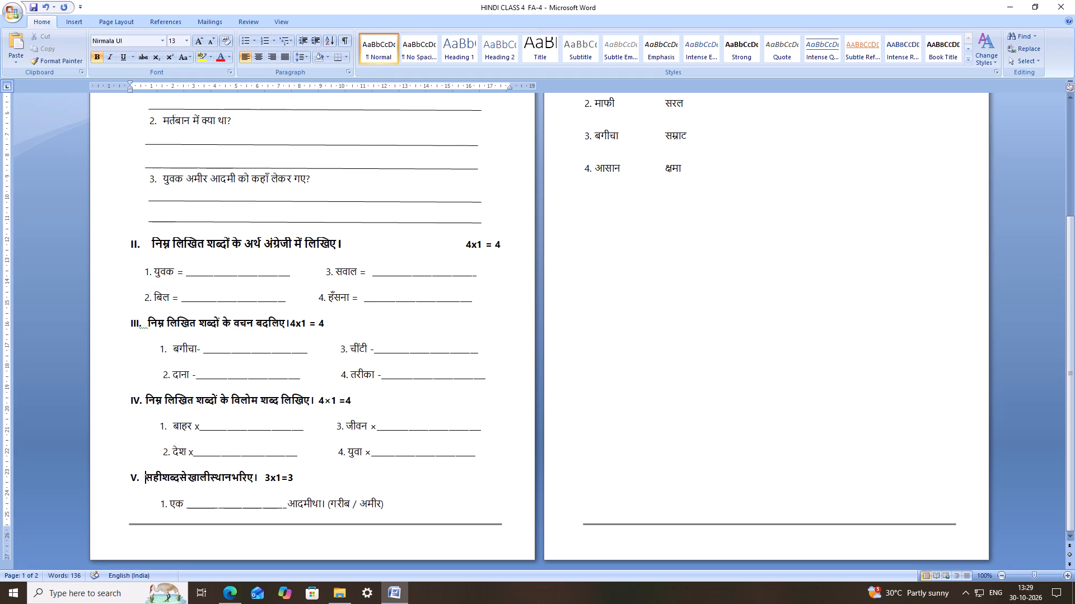
key("space")
left_click(144, 399)
key("space")
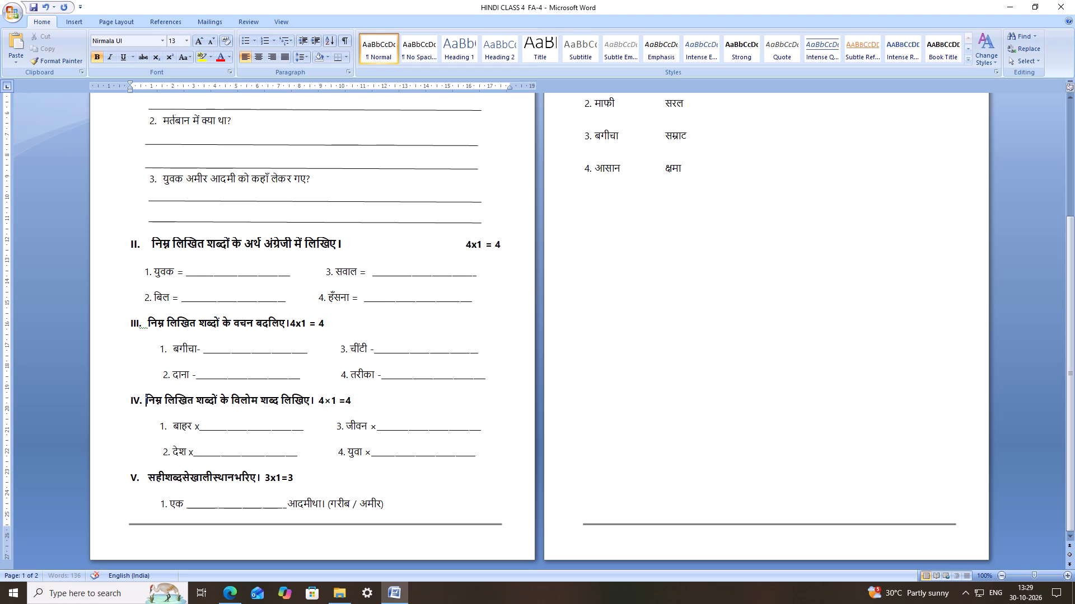
key("space")
key("space")
key("space")
left_click(146, 324)
key("space")
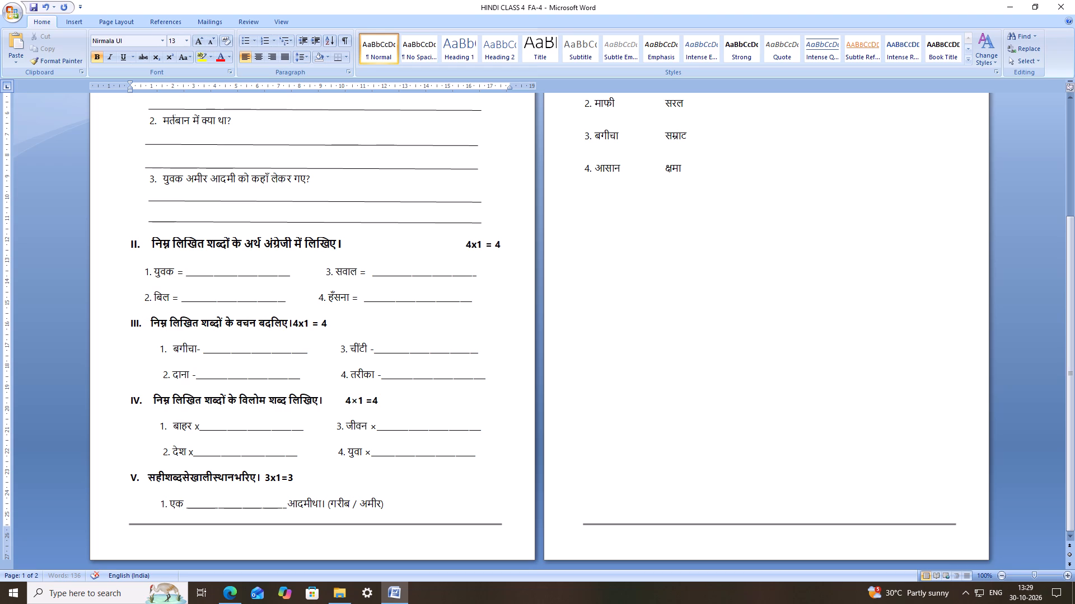
key("space")
key("space")
key("space")
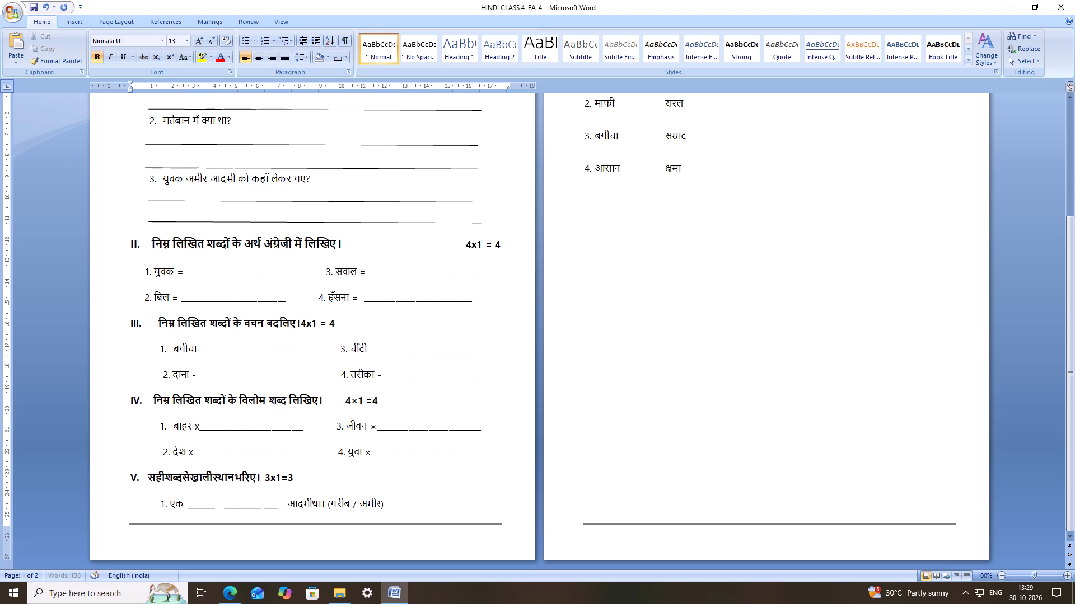
Add two more spaces after IV. and six more after V. so their heading texts line up roughly with section III's.
left_click(149, 402)
key("space")
key("space")
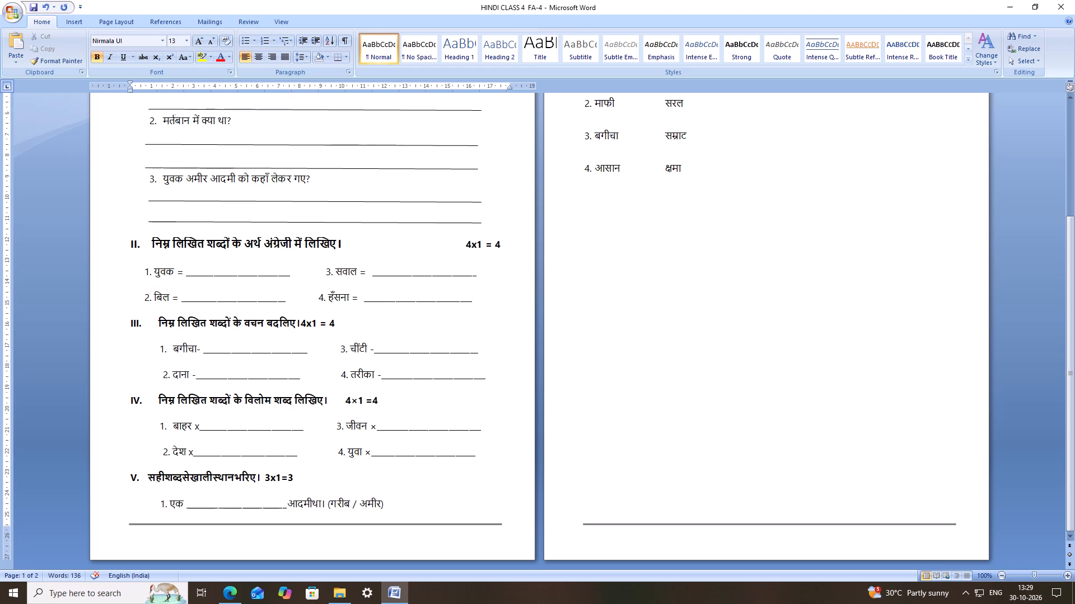
left_click(148, 472)
key("space")
key("space")
key("space")
key("space")
key("space")
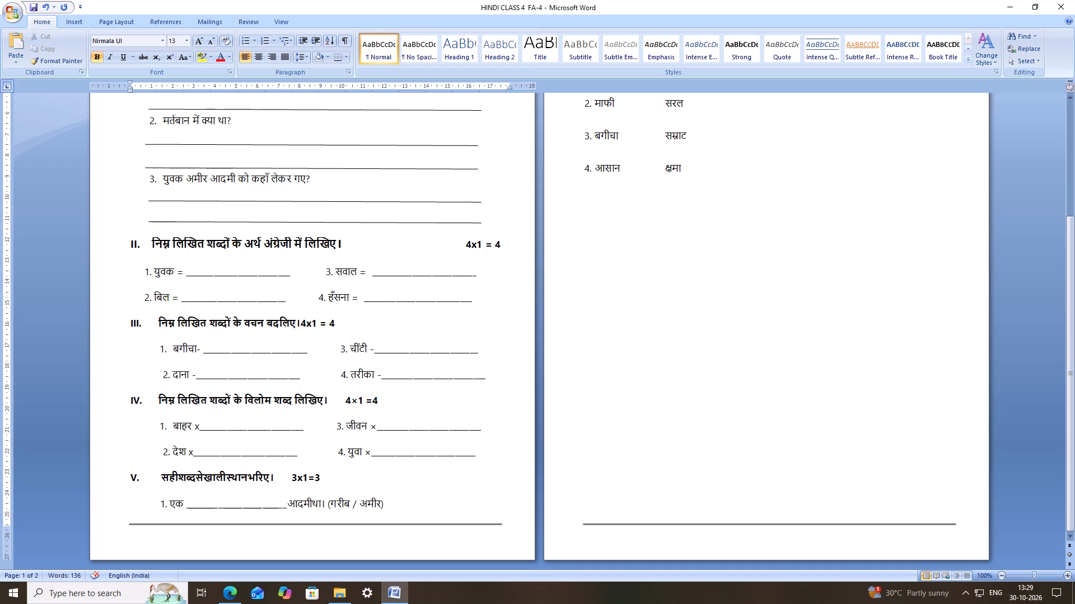
key("space")
Push section V onto the second page by inserting two line breaks before its heading.
scroll(332, 399, "up", 6)
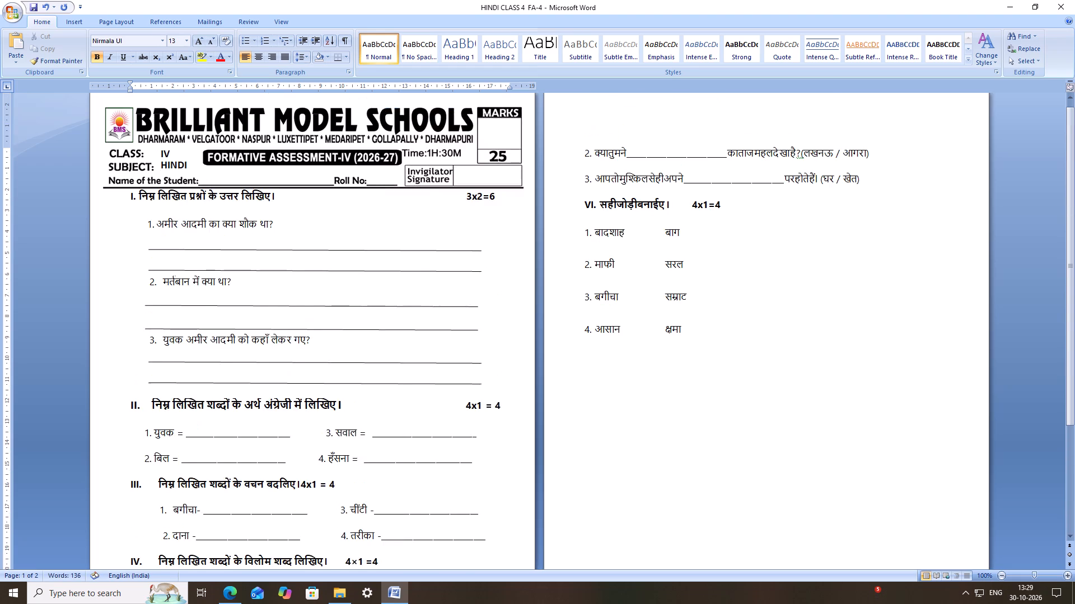
scroll(332, 399, "down", 3)
scroll(576, 360, "up", 5)
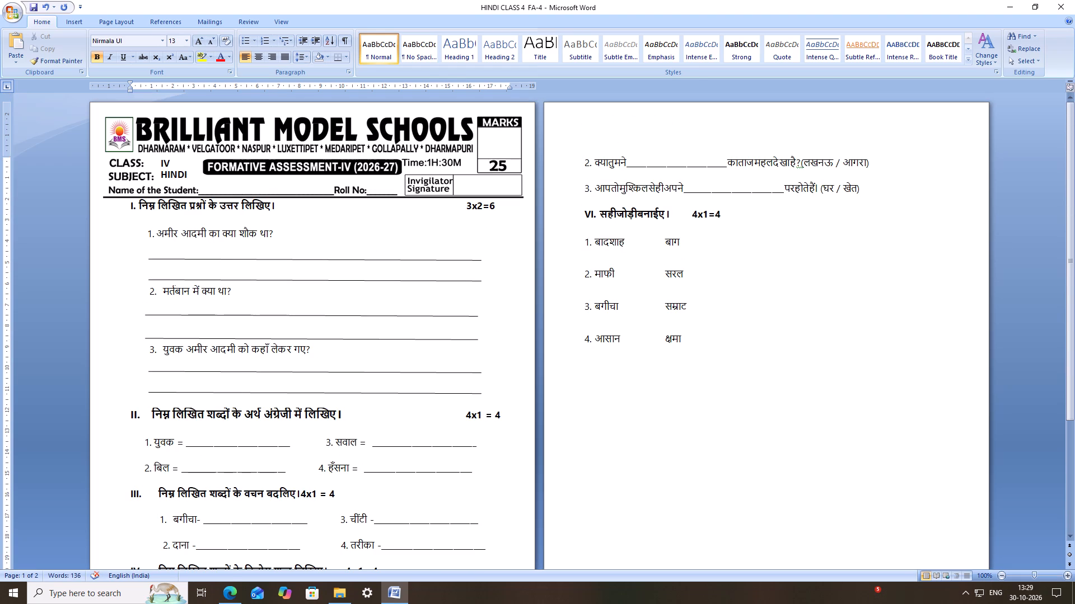
scroll(578, 234, "down", 6)
left_click(128, 487)
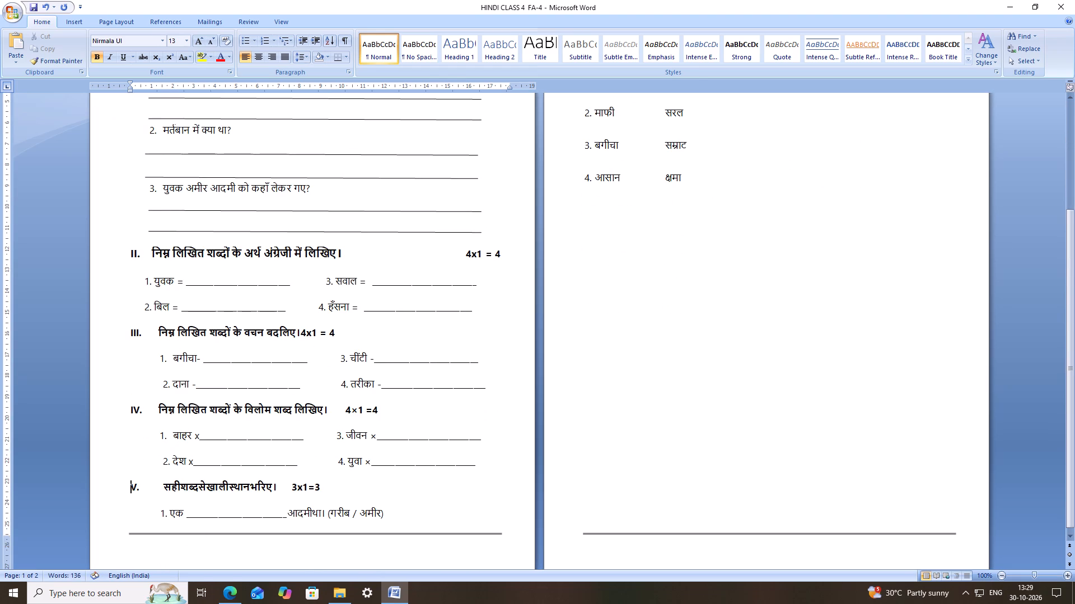
key("Return")
key("Return")
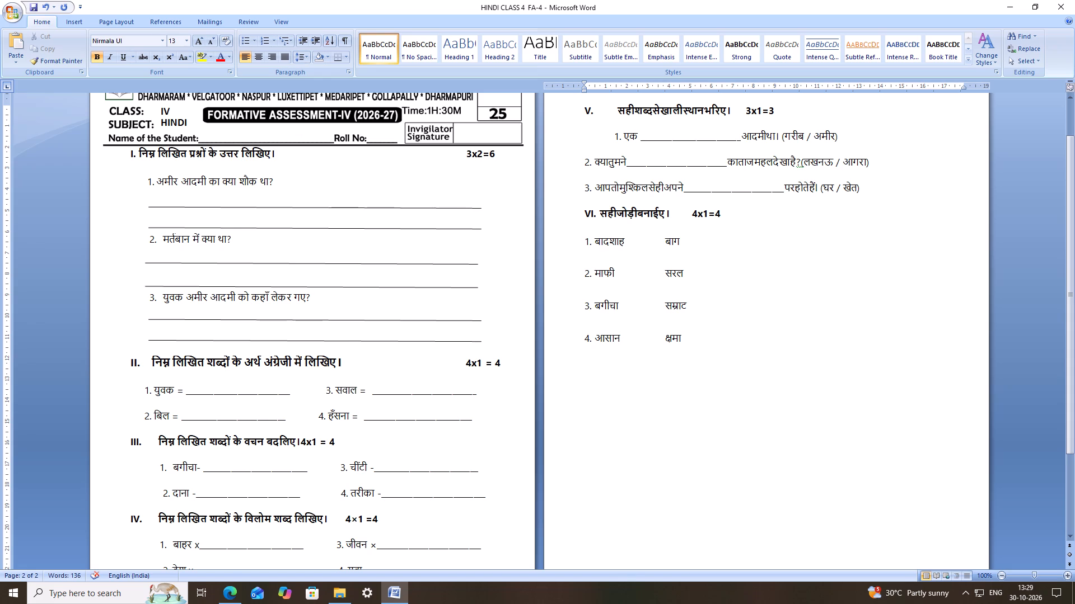
Indent section V's item 2, क्यातुमने, with 12 spaces to align it beneath item 1.
scroll(715, 477, "up", 4)
left_click(583, 214)
key("space")
key("space")
key("space")
key("space")
key("space")
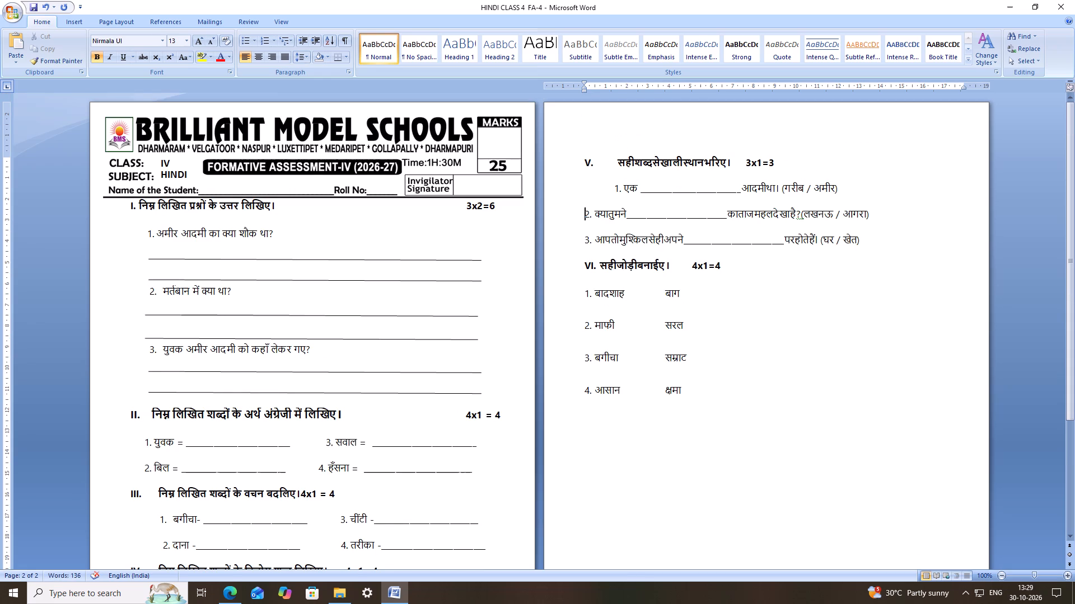
key("space")
key("space")
key("space")
key("space")
key("space")
key("space")
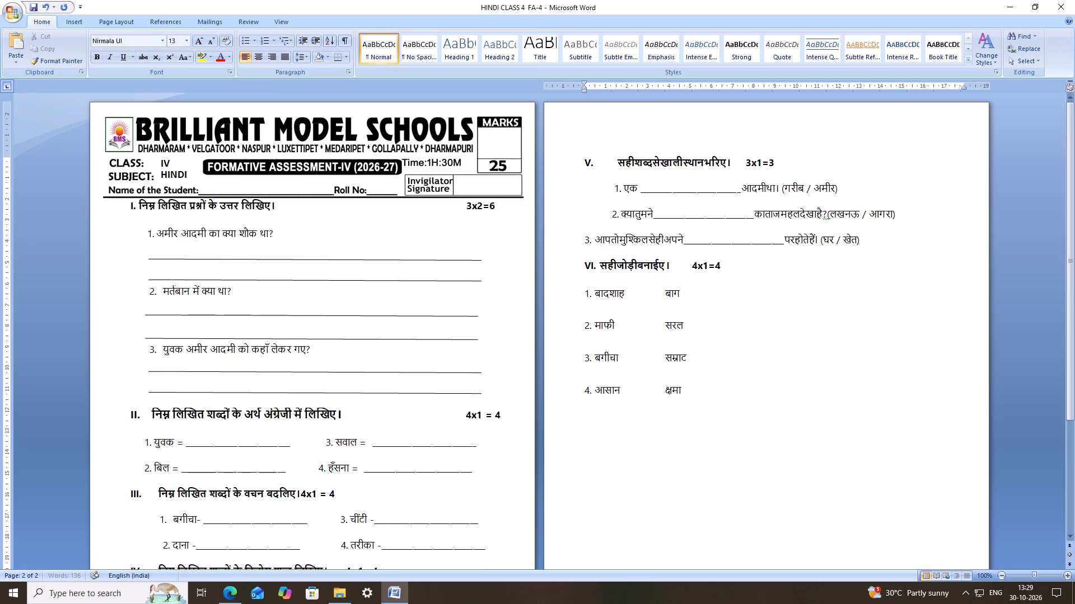
key("space")
Indent section V's item 3, आपतोमुश्किलसेहीअपने, with 11 spaces to align it beneath item 2.
left_click(585, 240)
key("space")
key("space")
key("space")
key("space")
key("space")
key("space")
key("space")
key("space")
key("space")
key("space")
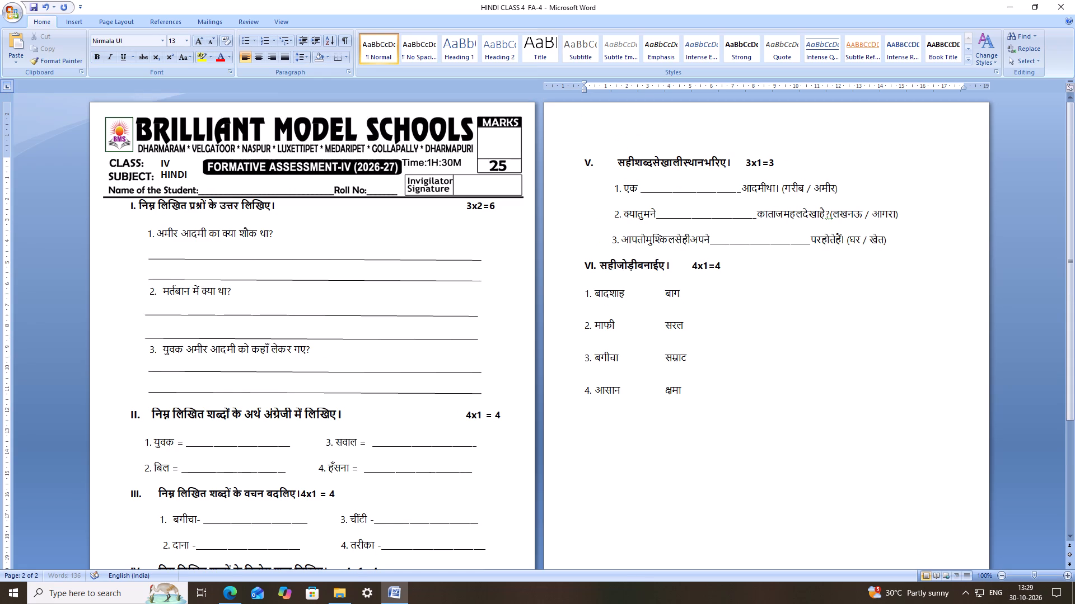
key("space")
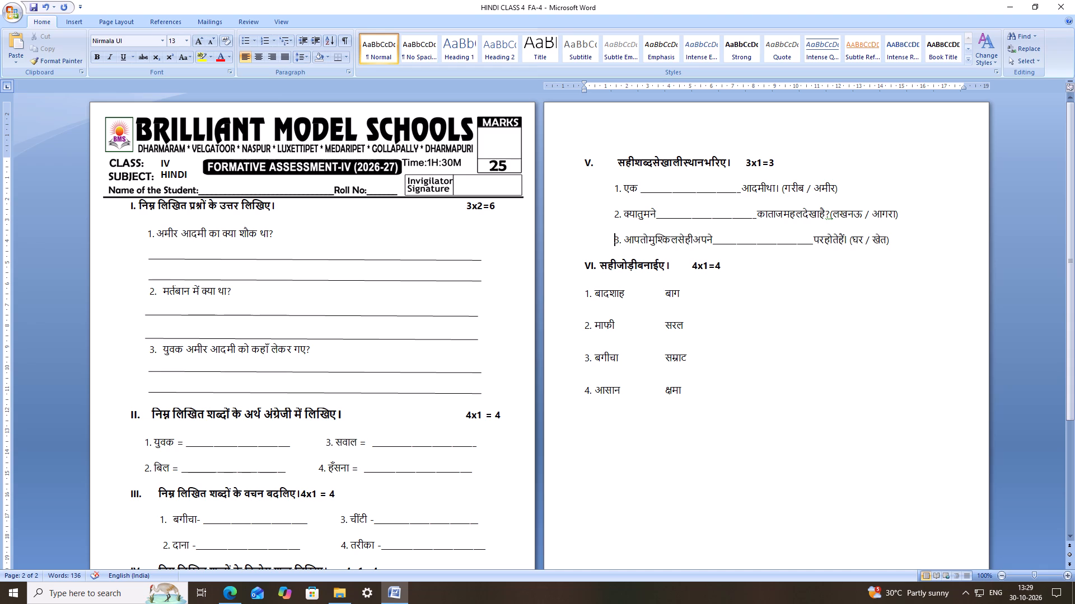
Indent the first row of section VI's matching list, 1. बादशाह, with 13 spaces.
left_click(587, 295)
key("space")
key("space")
key("space")
key("space")
key("space")
key("space")
key("space")
key("space")
key("space")
key("space")
key("space")
key("space")
key("space")
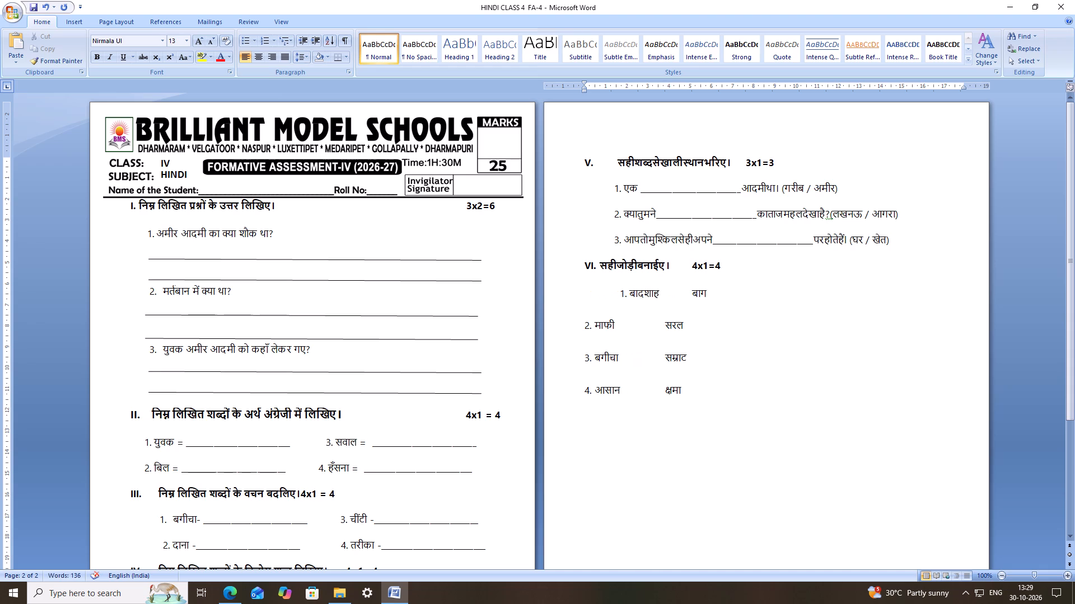
Indent section VI's second matching row, 2. माफी, with 14 spaces so it starts roughly beneath item 1.
left_click(585, 327)
key("space")
key("space")
key("space")
key("space")
key("space")
key("space")
key("space")
key("space")
key("space")
key("space")
key("space")
key("space")
key("space")
key("space")
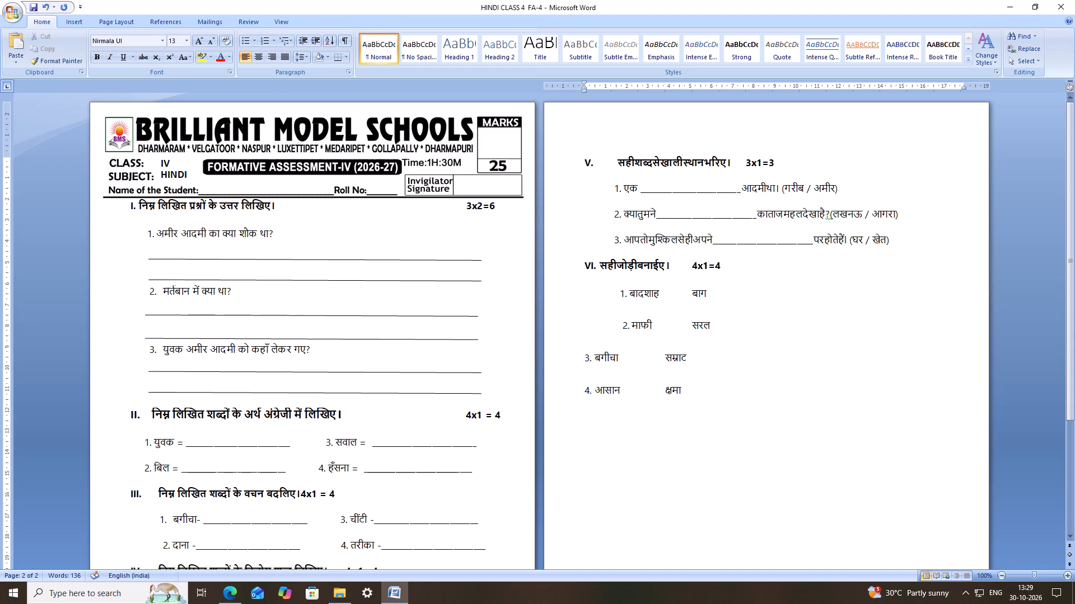
Indent section VI's third matching row, 3. बगीचा, with 15 spaces so it starts roughly beneath item 2.
left_click(585, 359)
key("space")
key("space")
key("space")
key("space")
key("space")
key("space")
key("space")
key("space")
key("space")
key("space")
key("space")
key("space")
key("space")
key("space")
key("space")
key("space")
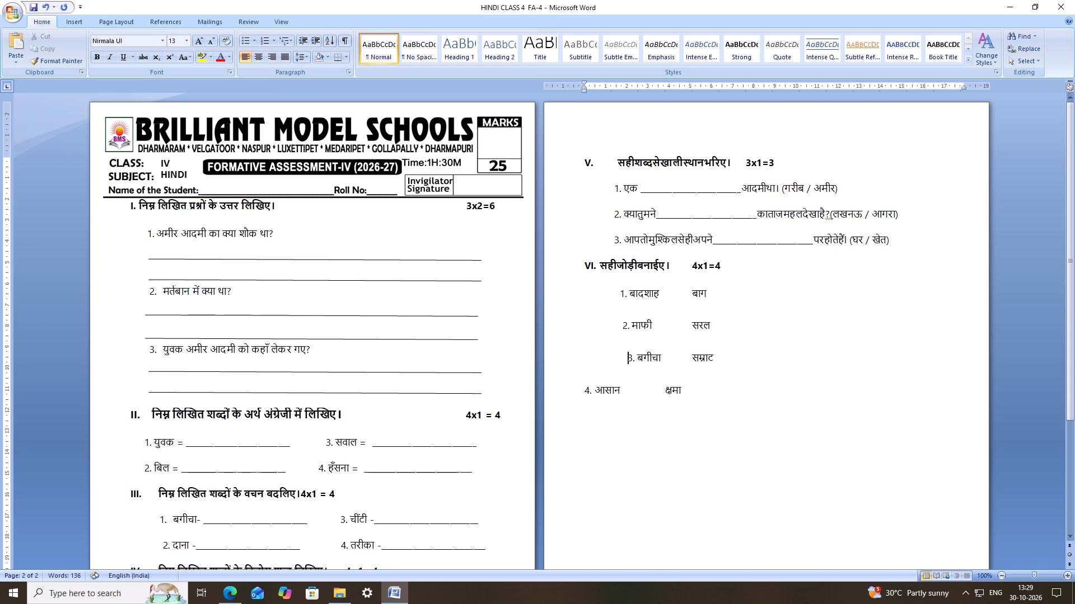
key("BackSpace")
Indent section VI's fourth matching row, 4. आसान, with 15 spaces to bring it roughly beneath item 3.
left_click(582, 393)
key("space")
key("space")
key("space")
key("space")
key("space")
key("space")
key("space")
key("space")
key("space")
key("space")
key("space")
key("space")
key("space")
key("space")
key("space")
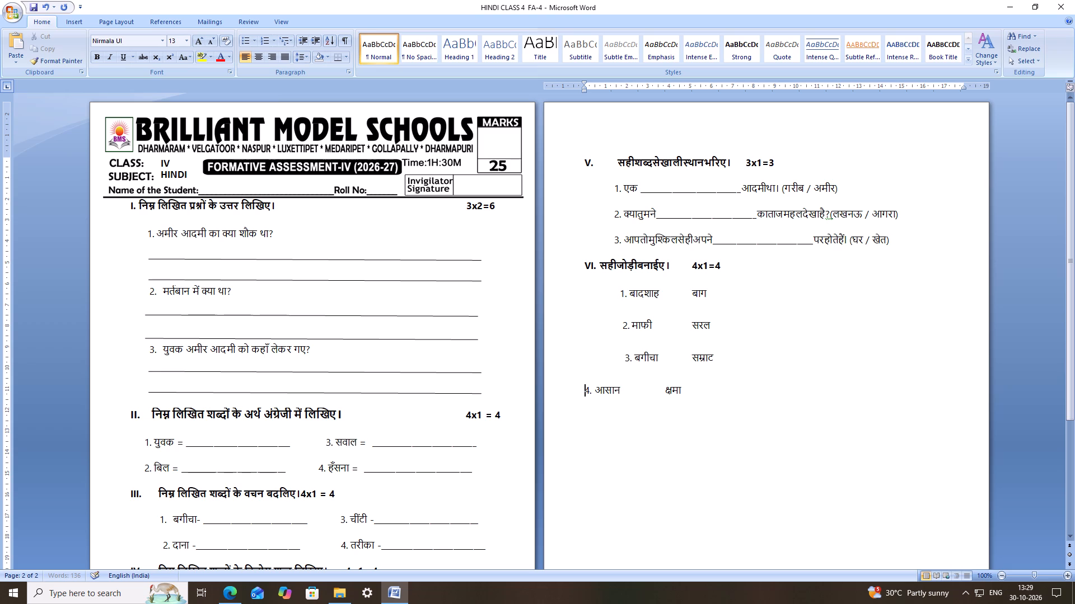
Push section VI's 4x1=4 marks to the far end of its heading line with spaces.
left_click(681, 262)
key("space")
key("space")
key("space")
key("space")
key("space")
key("space")
key("space")
key("space")
key("space")
key("space")
key("space")
key("space")
key("space")
key("space")
key("space")
key("space")
key("space")
key("space")
key("space")
key("space")
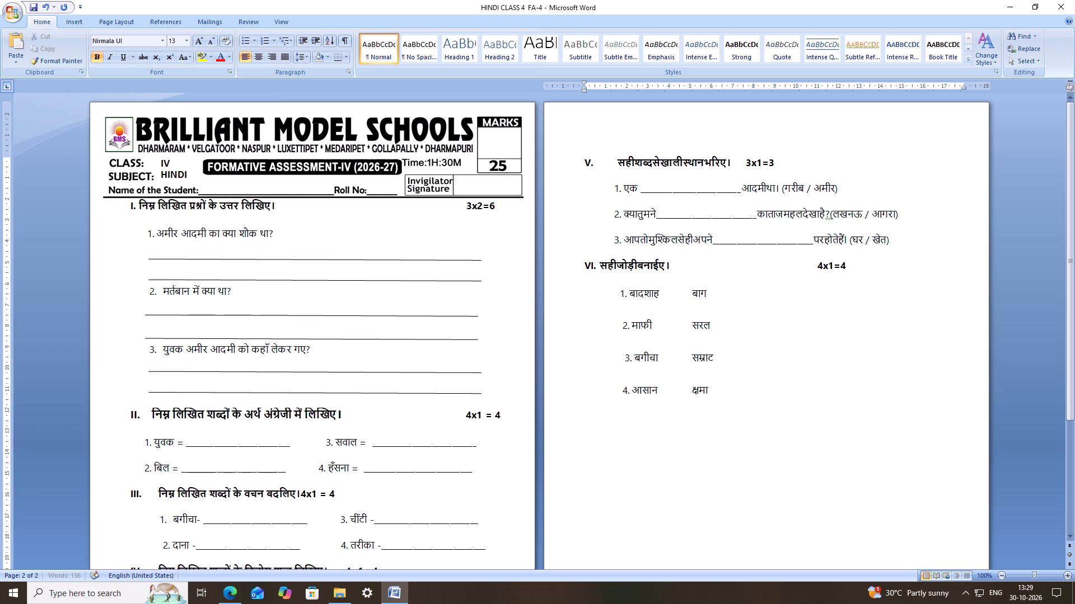
Push section V's 3x1=3 marks toward the far end of its heading line with spaces, roughly above section VI's marks.
left_click(750, 161)
left_click(745, 166)
key("space")
key("space")
key("space")
key("space")
key("space")
key("space")
key("space")
key("space")
key("space")
key("space")
key("space")
key("space")
key("space")
key("space")
key("space")
key("space")
key("space")
key("space")
key("space")
key("space")
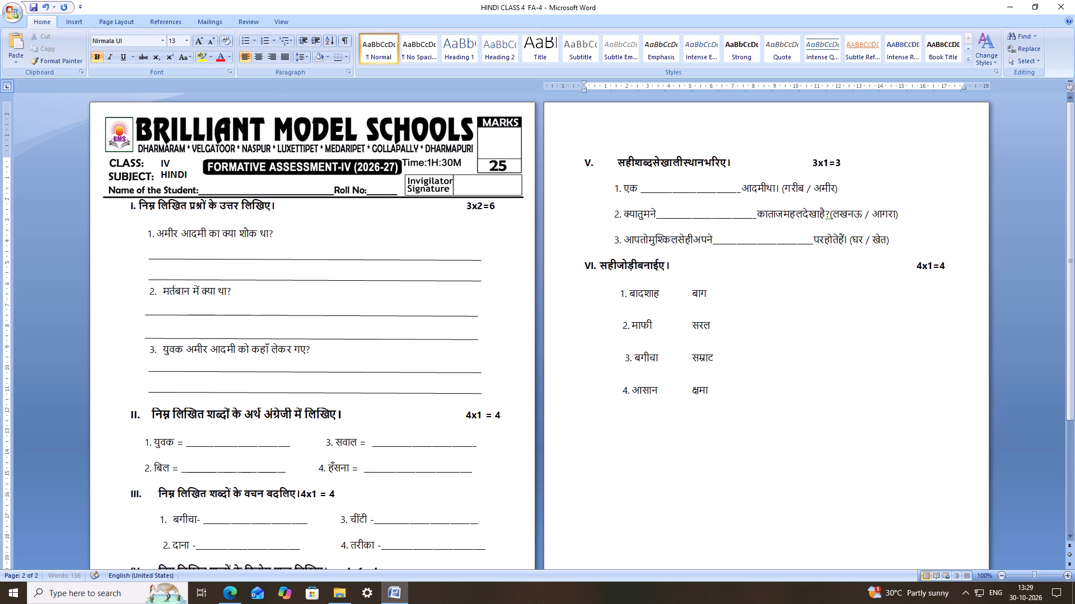
key("space")
key("space")
Save the Class 4 Hindi paper.
key("ctrl+s")
key("ctrl+s")
key("ctrl+s")
left_click(808, 285)
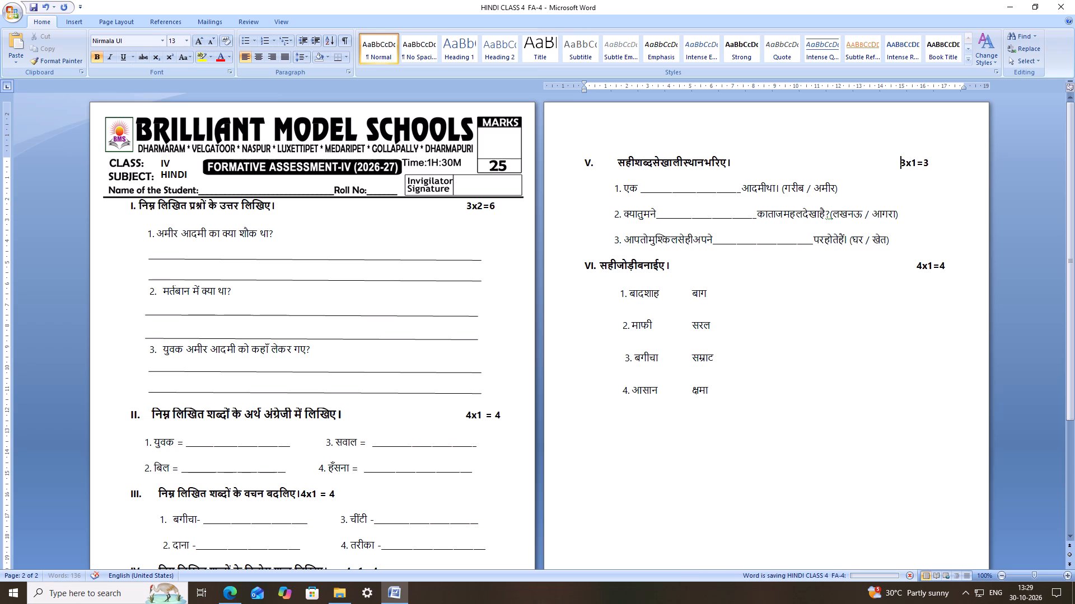
Widen the gap before बाग in section VI's first matching row with 14 spaces.
left_click(683, 292)
key("space")
key("space")
key("space")
key("space")
key("space")
key("space")
key("space")
key("space")
key("space")
key("space")
key("space")
key("space")
key("space")
key("space")
Widen the gap before सरल in section VI's second matching row with 13 spaces so it sits beneath बाग.
left_click(683, 323)
key("space")
key("space")
key("space")
key("space")
key("space")
key("space")
key("space")
key("space")
key("space")
key("space")
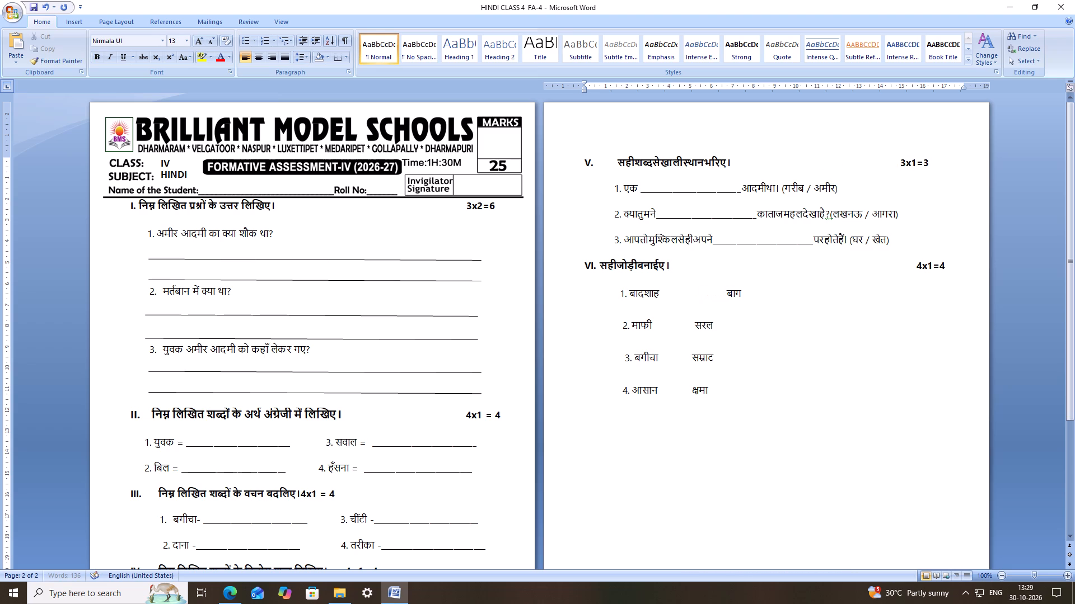
key("space")
key("space")
key("space")
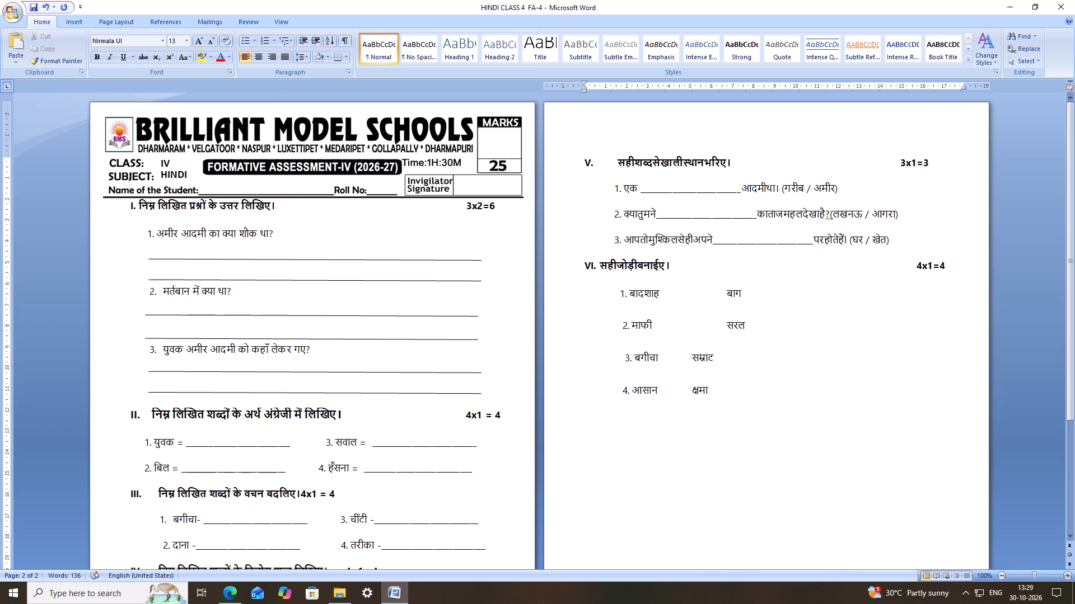
Widen the gap before सम्राट in section VI's third matching row with 13 spaces so it sits beneath सरल.
left_click(684, 361)
key("space")
key("space")
key("space")
key("space")
key("space")
key("space")
key("space")
key("space")
key("space")
key("space")
key("space")
key("space")
key("space")
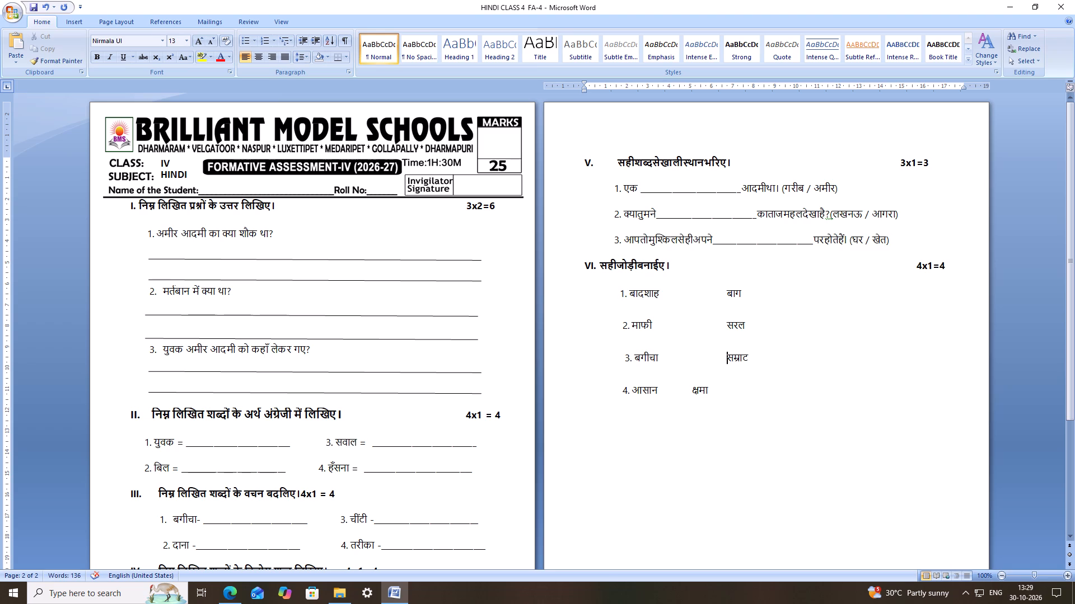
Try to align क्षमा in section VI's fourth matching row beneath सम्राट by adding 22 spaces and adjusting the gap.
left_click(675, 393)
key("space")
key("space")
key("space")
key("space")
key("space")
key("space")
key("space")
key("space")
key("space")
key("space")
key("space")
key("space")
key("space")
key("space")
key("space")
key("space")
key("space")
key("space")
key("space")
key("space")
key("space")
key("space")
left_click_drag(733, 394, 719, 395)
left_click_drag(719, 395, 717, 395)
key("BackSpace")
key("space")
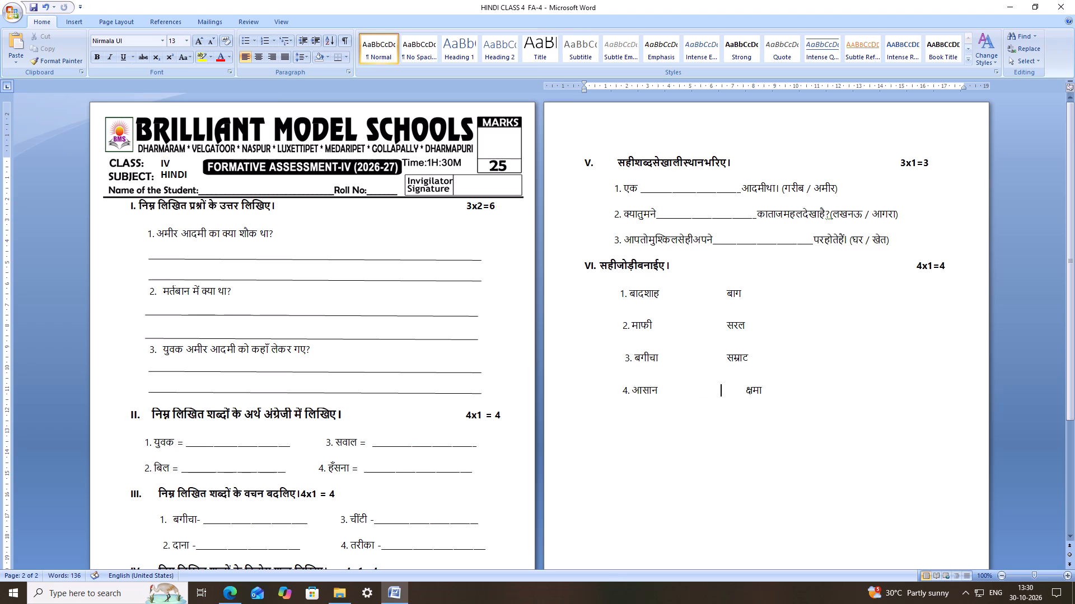
Delete the gap between 4. आसान and क्षमा in section VI and respace it so क्षमा sits roughly beneath सम्राट.
left_click_drag(730, 393, 669, 392)
key("BackSpace")
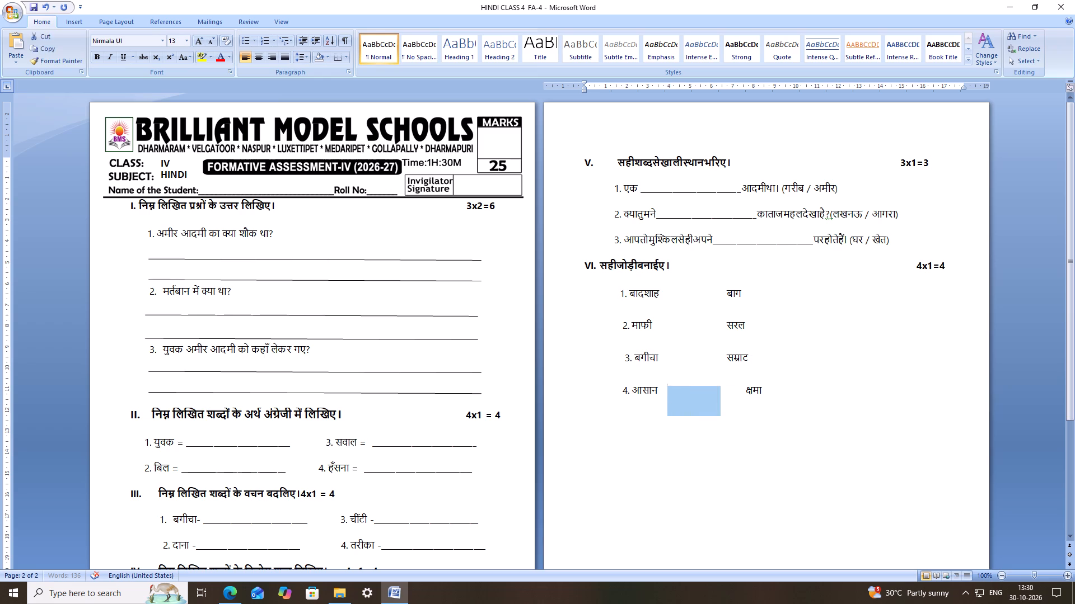
left_click(686, 388)
left_click_drag(688, 388, 674, 389)
key("BackSpace")
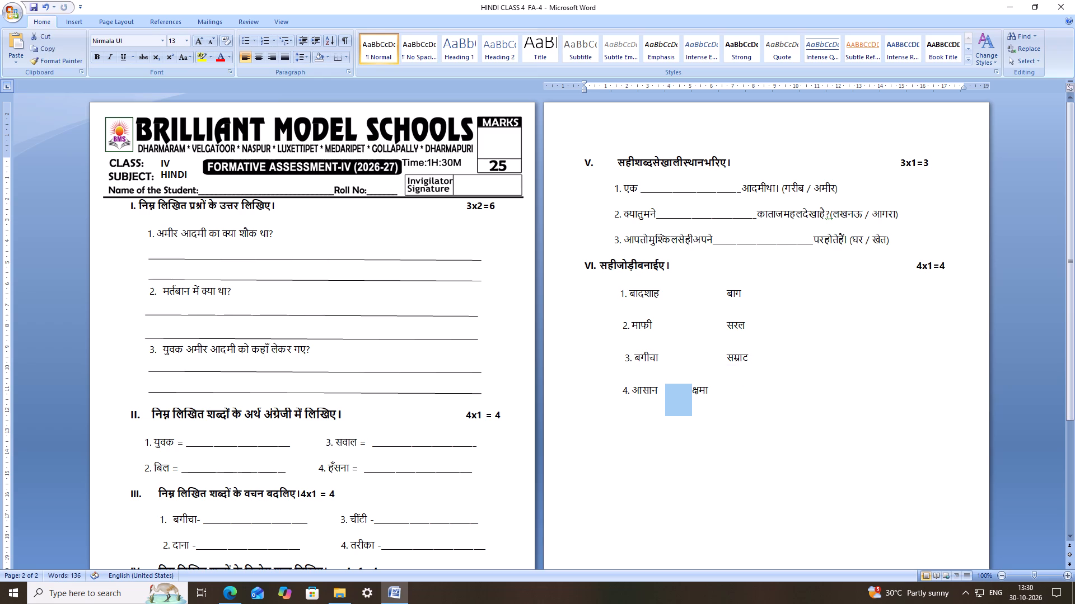
key("space")
key("space")
key("space")
key("space")
key("space")
key("space")
key("space")
key("space")
key("space")
key("space")
key("space")
key("space")
key("space")
key("space")
key("space")
key("space")
key("space")
key("space")
key("space")
key("space")
key("space")
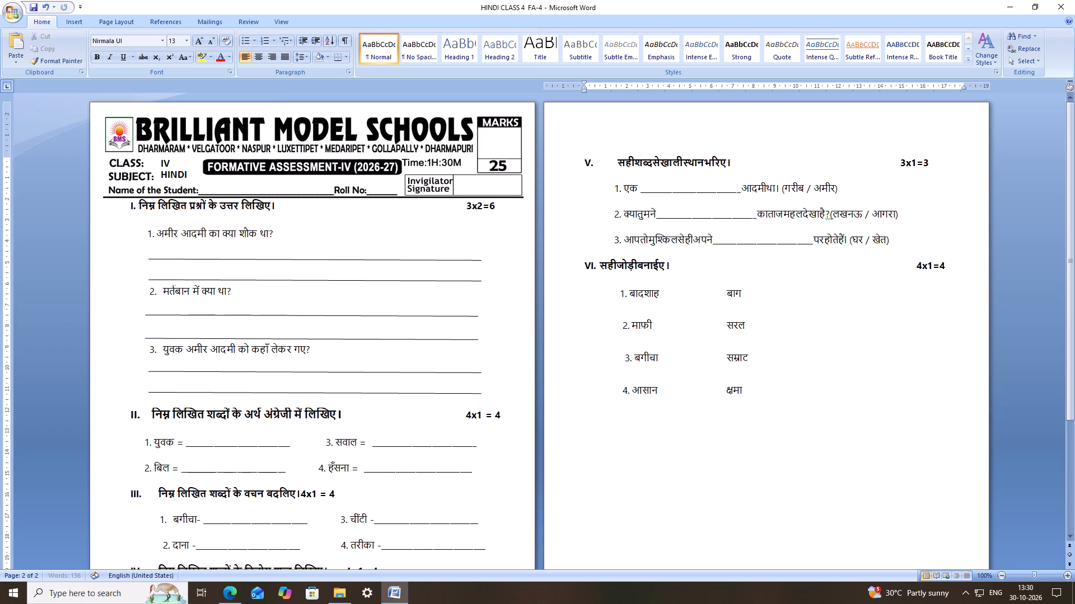
key("space")
Save the paper with section VI's realigned matching columns.
key("ctrl+s")
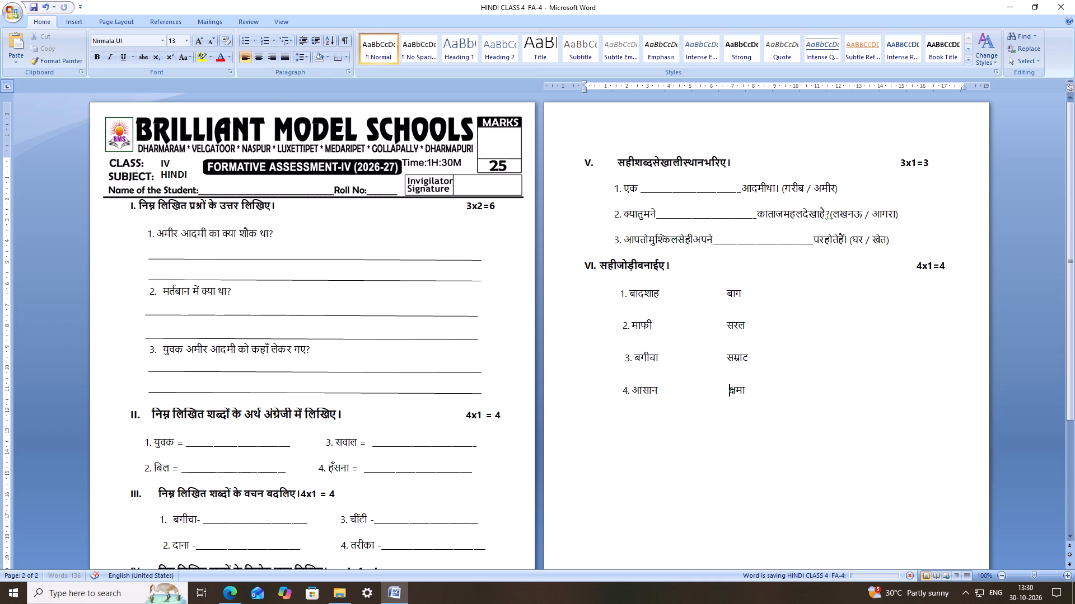
key("ctrl+s")
key("ctrl+s")
left_click(829, 360)
Insert spaces before section III's 4x1 = 4 marks to line them up roughly beneath section II's marks, and save the paper.
scroll(828, 367, "down", 4)
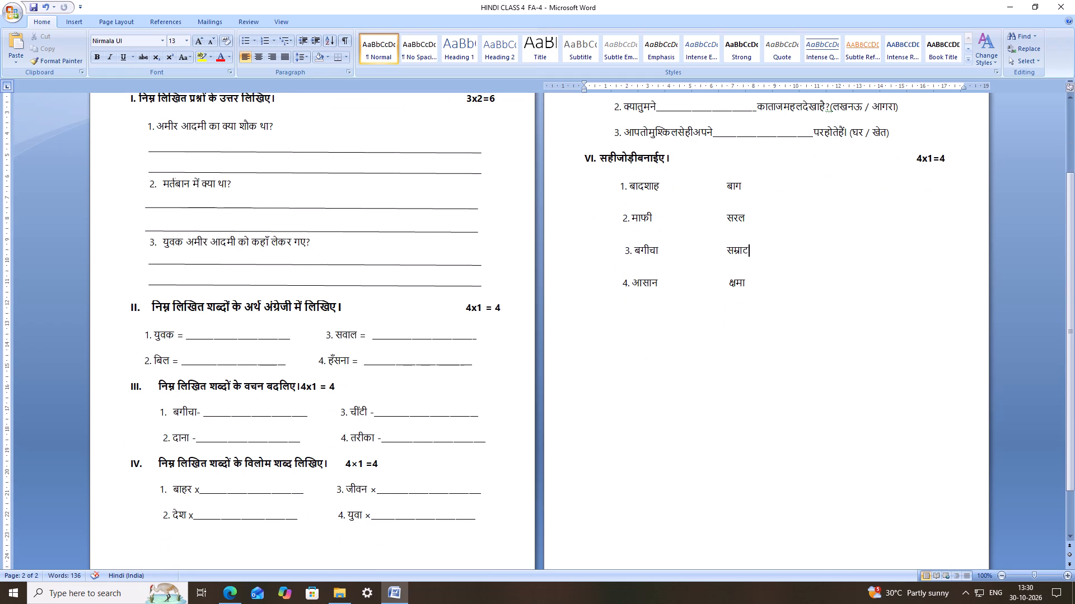
left_click(300, 386)
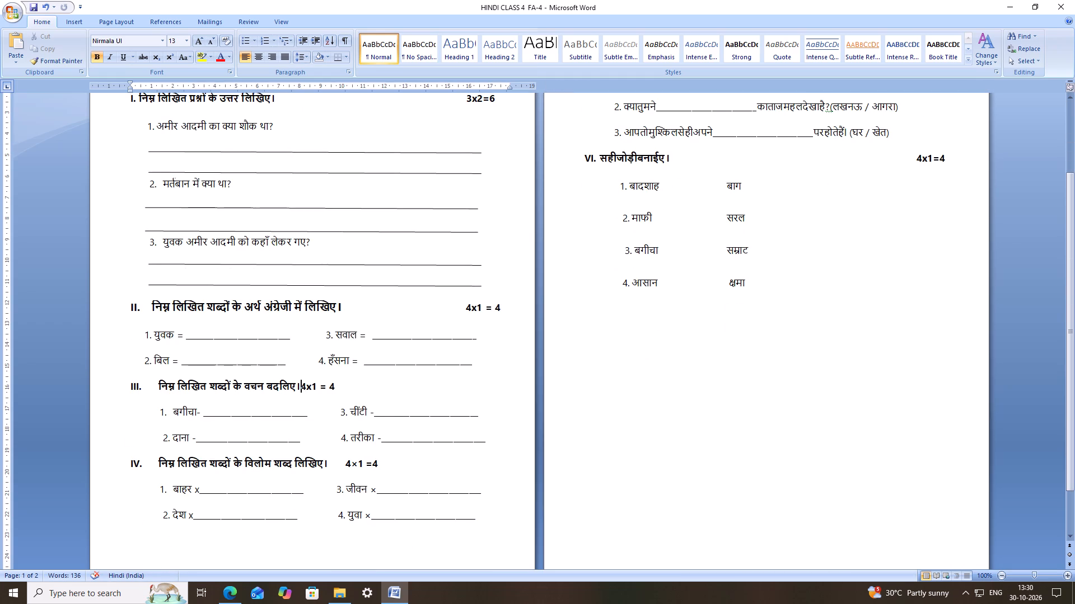
key("space")
key("space")
key("space")
key("space")
key("space")
key("space")
key("space")
key("space")
key("space")
key("space")
key("space")
key("space")
key("space")
key("space")
key("space")
key("space")
key("space")
key("space")
key("space")
key("space")
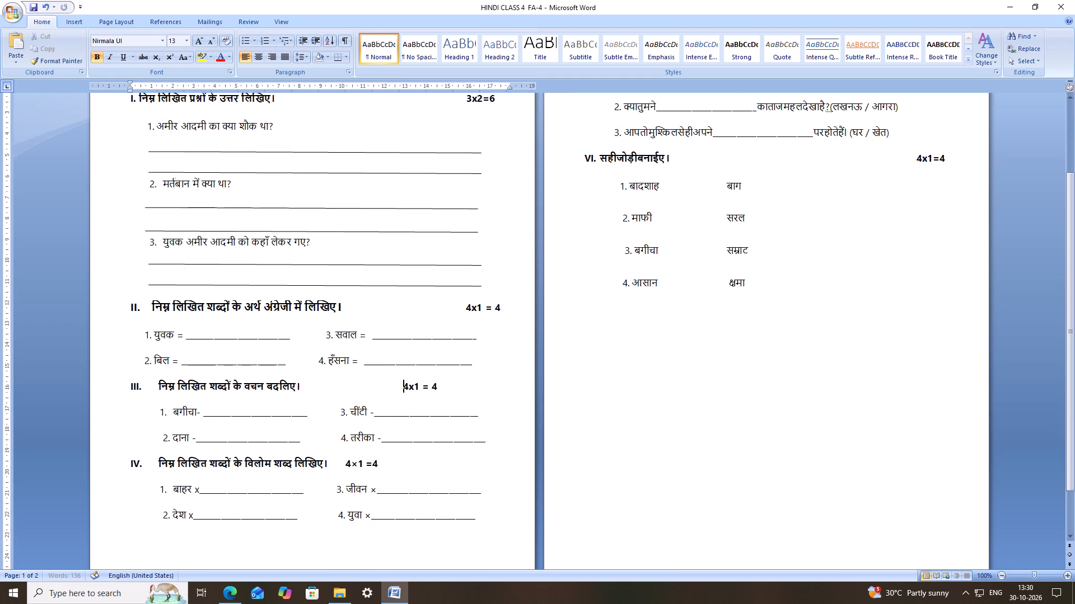
key("ctrl+s")
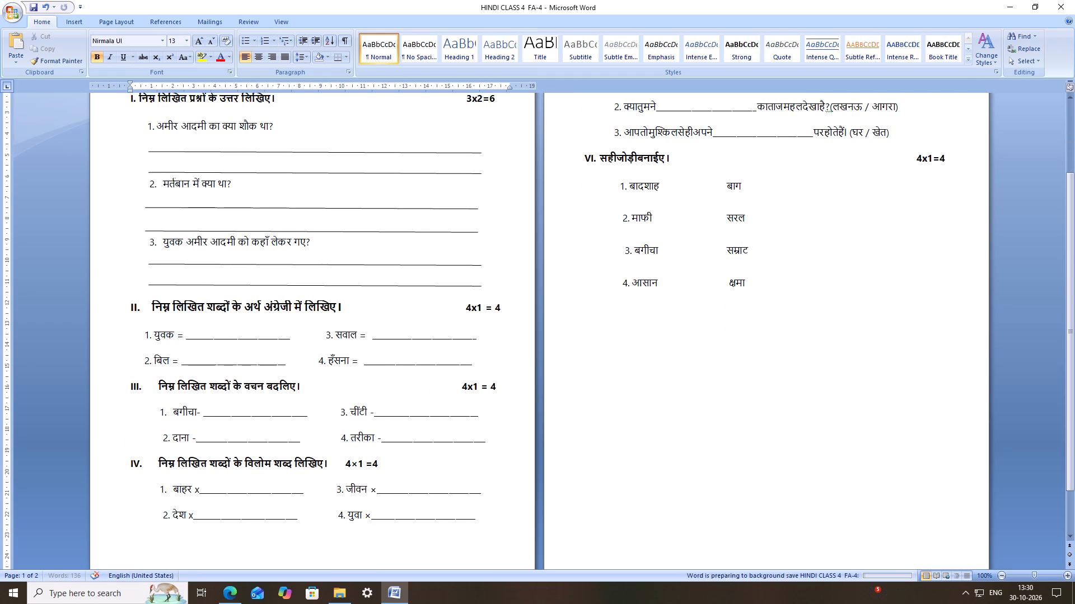
Insert spaces before section IV's 4×1 =4 marks so they sit beneath section III's marks, and save the paper.
left_click(340, 468)
key("space")
key("space")
key("space")
key("space")
key("space")
key("space")
key("space")
key("space")
key("space")
key("space")
key("space")
key("space")
key("space")
key("space")
key("space")
key("space")
key("space")
key("space")
key("space")
key("space")
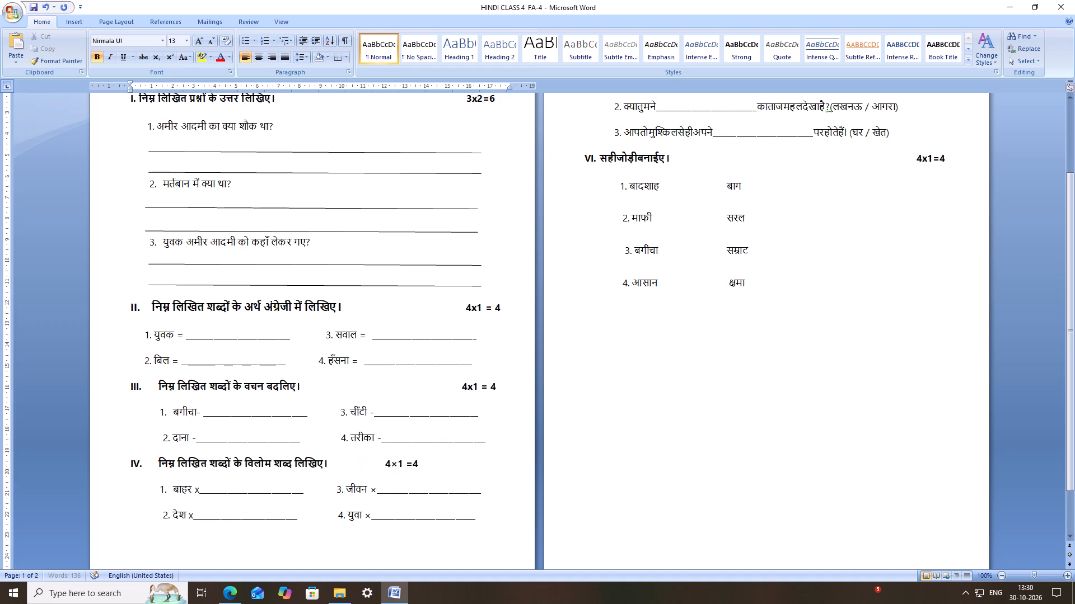
key("ctrl+s")
key("ctrl+s")
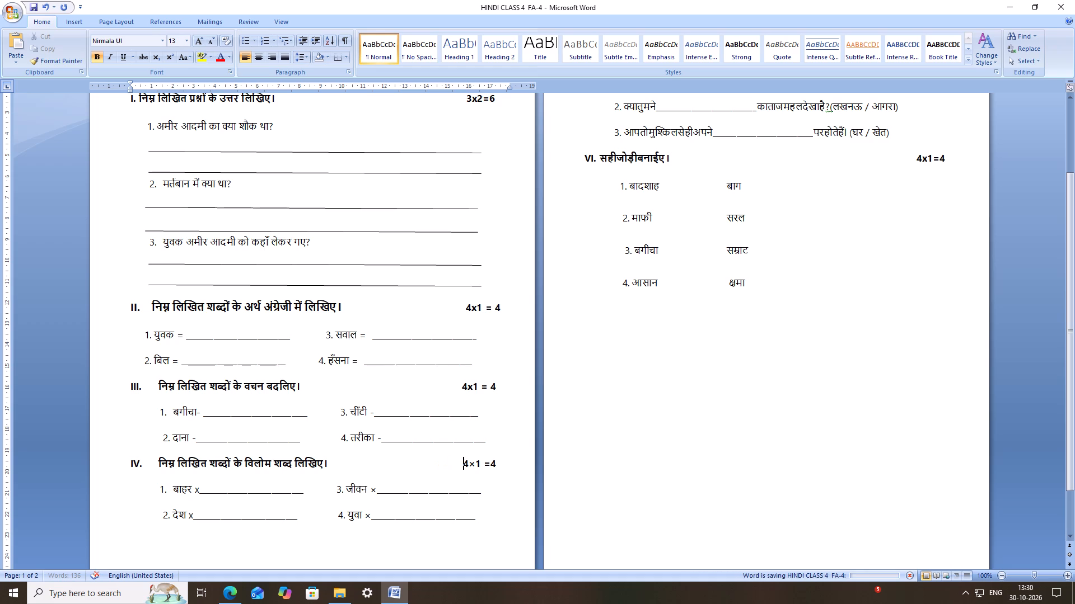
Adjust the gaps after the numerals V. and VI. so both section headings start at roughly the same indent.
scroll(785, 360, "up", 5)
scroll(796, 281, "up", 4)
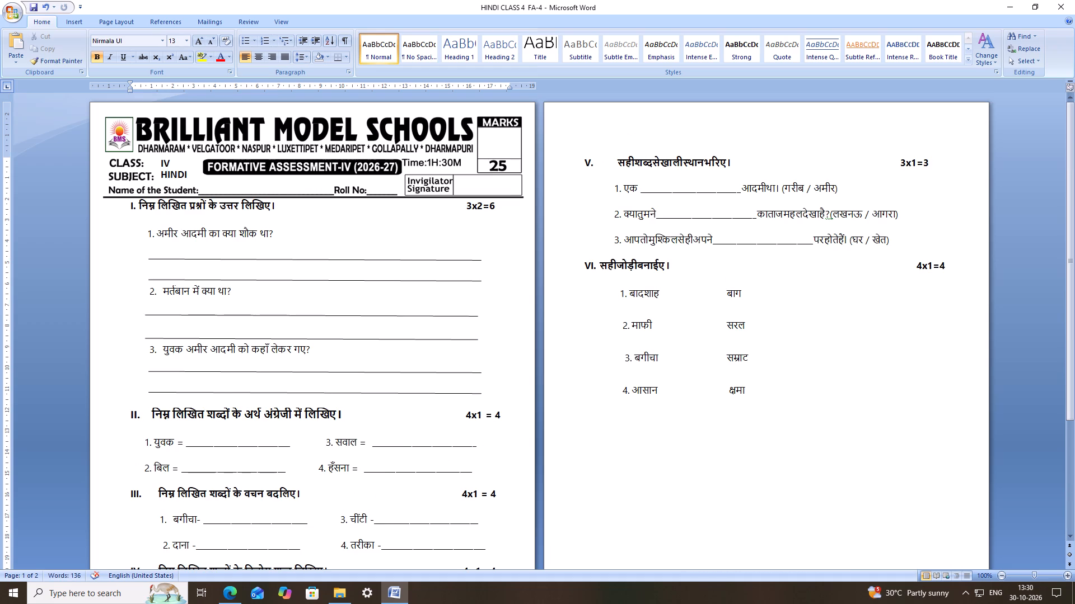
left_click(602, 269)
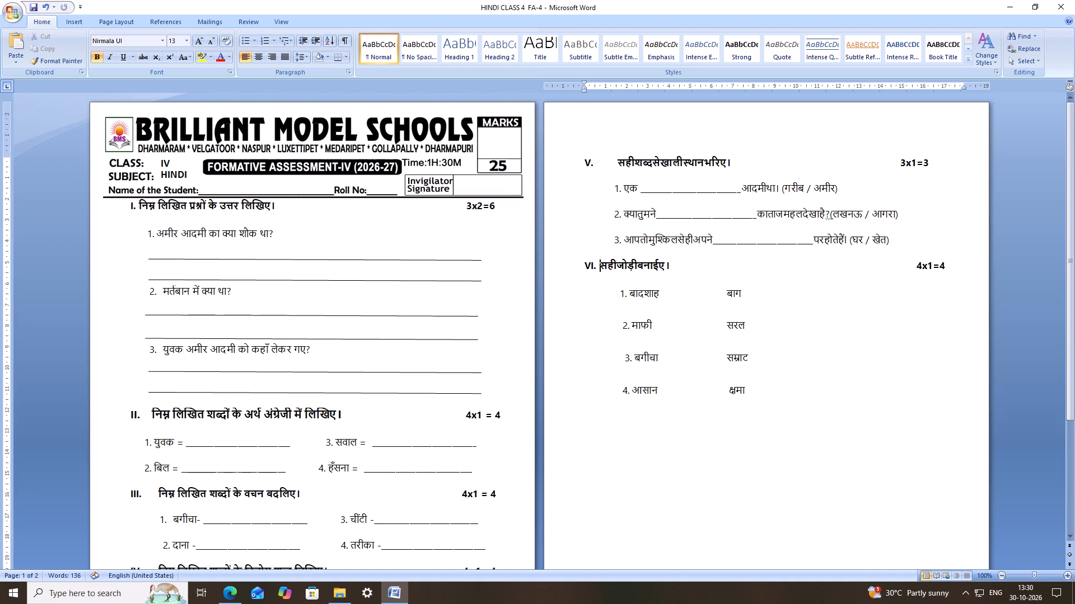
key("space")
key("space")
left_click(616, 159)
key("minus")
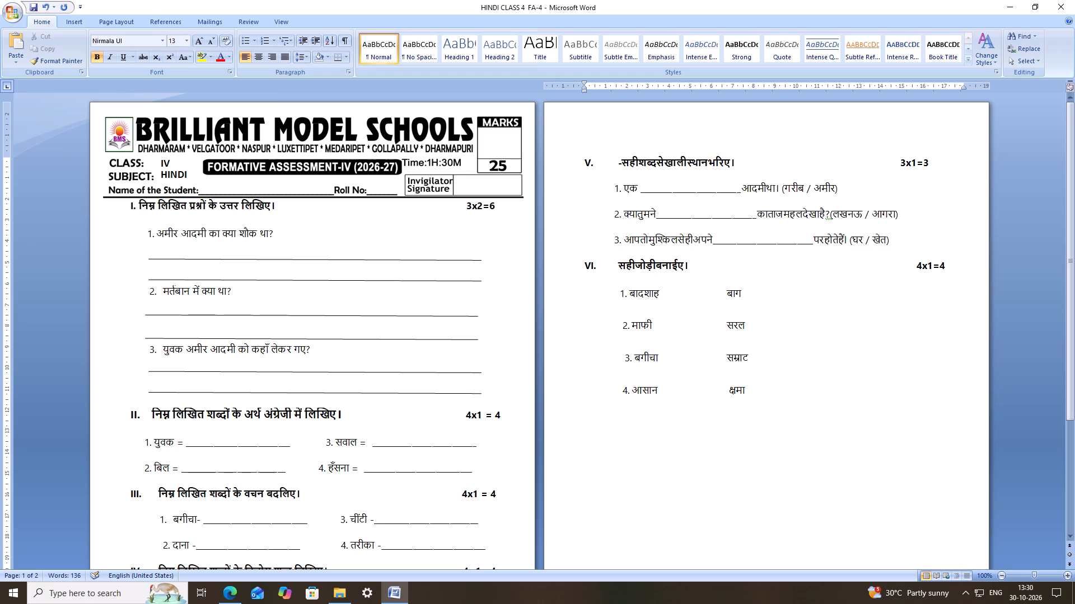
key("BackSpace")
key("BackSpace")
key("BackSpace")
key("BackSpace")
key("BackSpace")
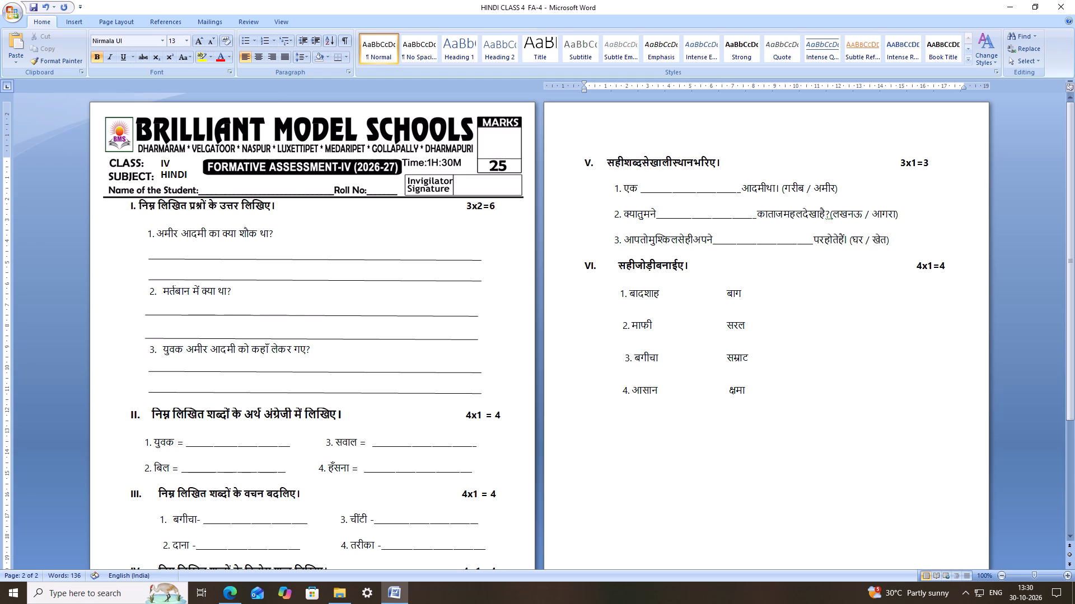
left_click(617, 270)
key("BackSpace")
key("BackSpace")
key("BackSpace")
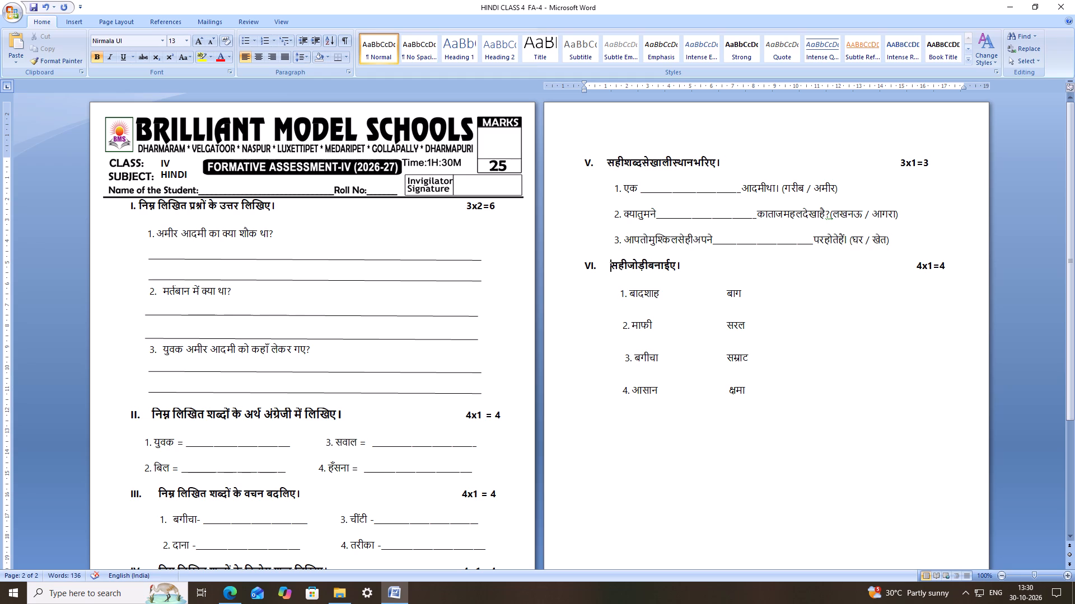
Separate the words in section VI's heading to read सही जोड़ी बनाईए, and save the paper.
left_click(627, 267)
key("space")
left_click(652, 266)
key("space")
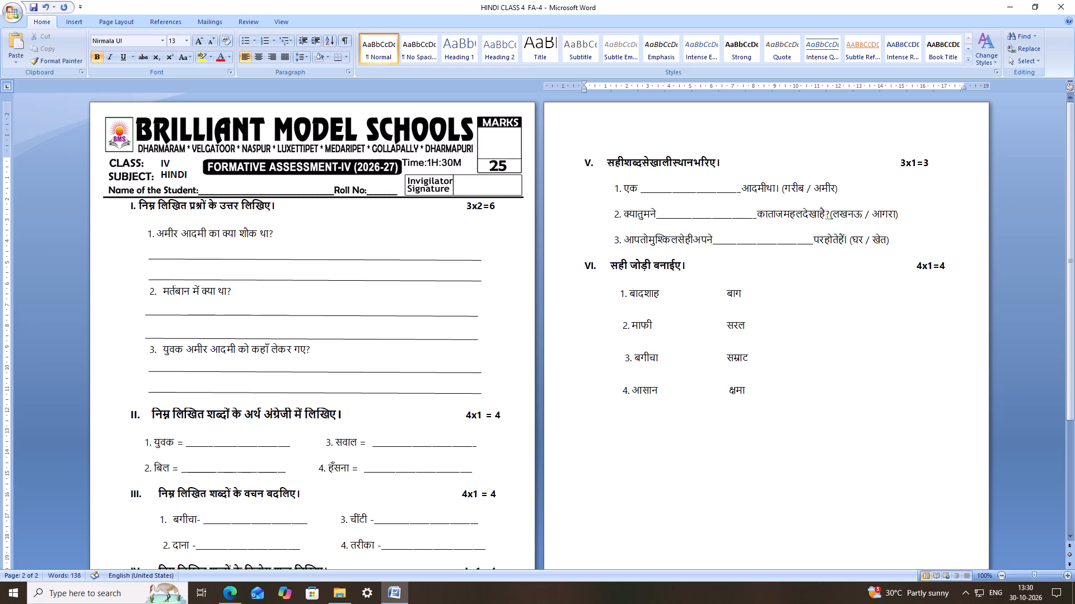
key("ctrl+s")
key("ctrl+s")
key("ctrl+s")
key("ctrl+s")
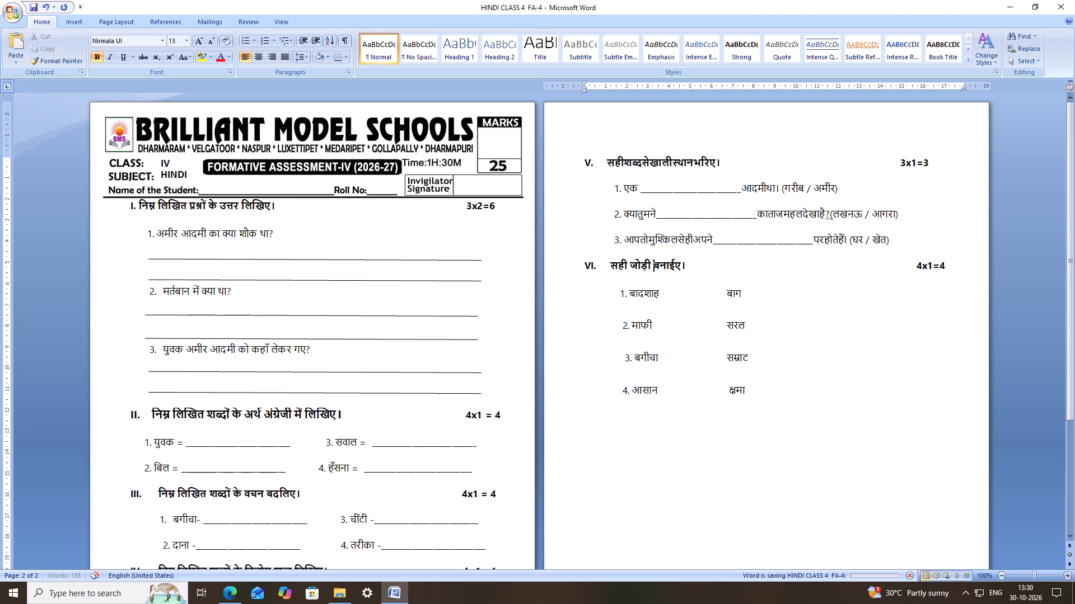
key("ctrl+s")
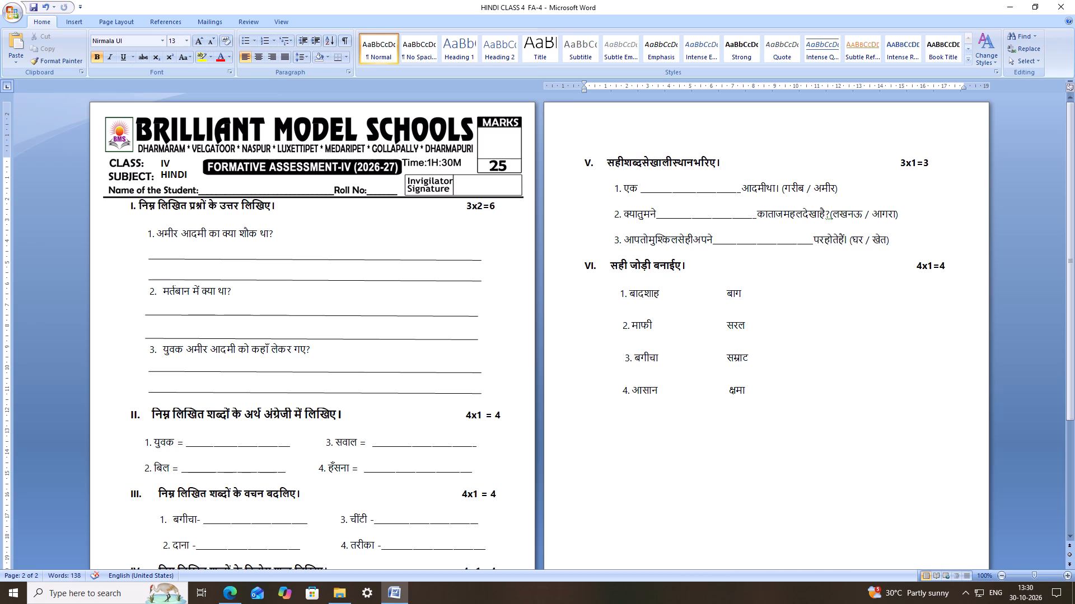
Widen the gap between I. and निम्न in section I's heading slightly, keeping the 3x2=6 marks on the same line.
left_click(135, 207)
key("space")
key("space")
key("space")
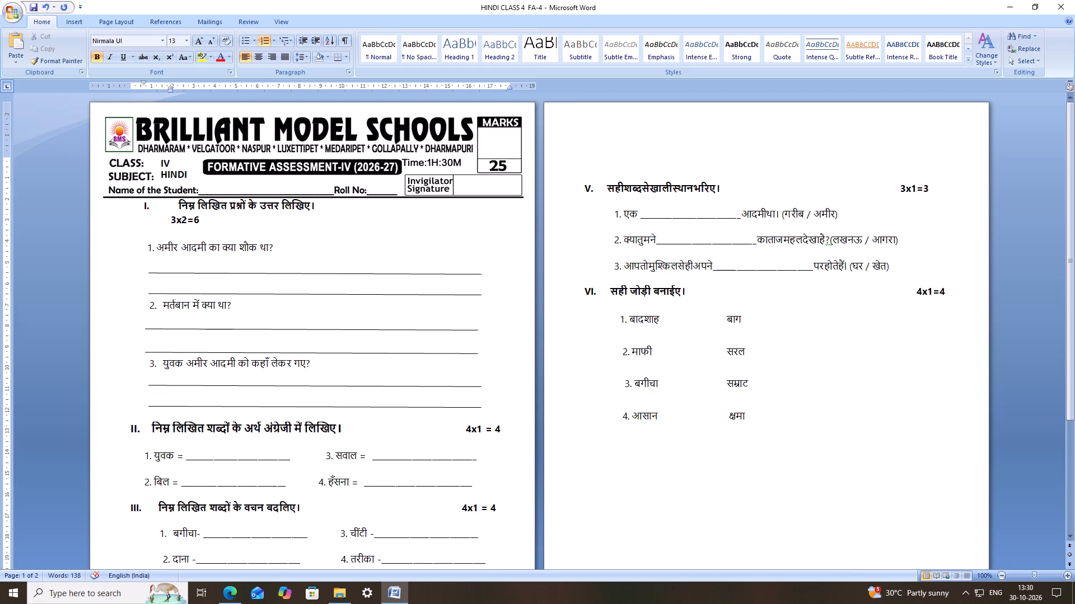
key("ctrl+z")
key("ctrl+z")
key("ctrl+z")
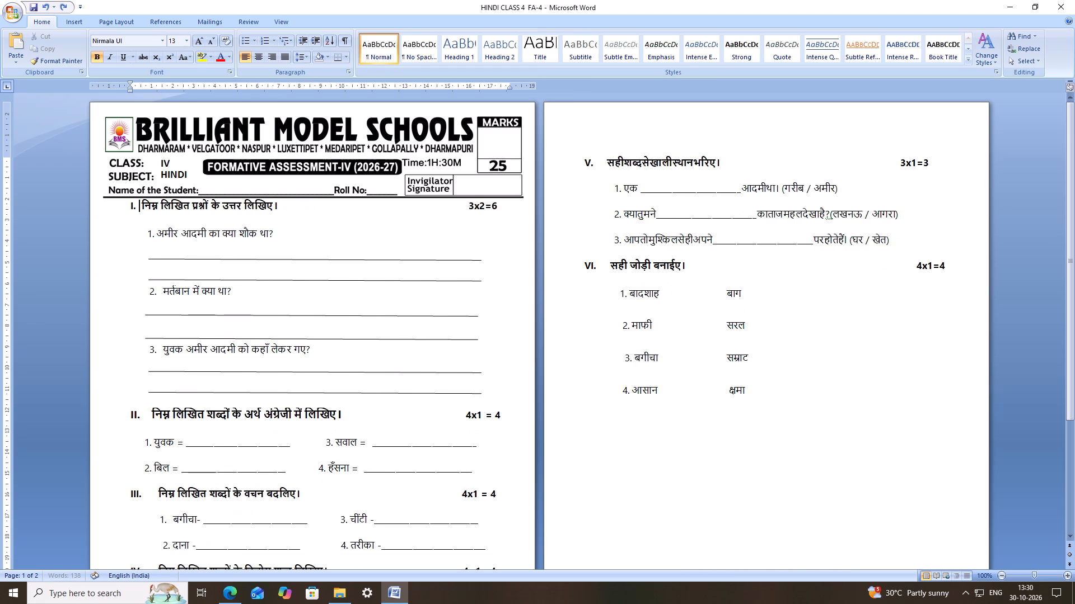
key("space")
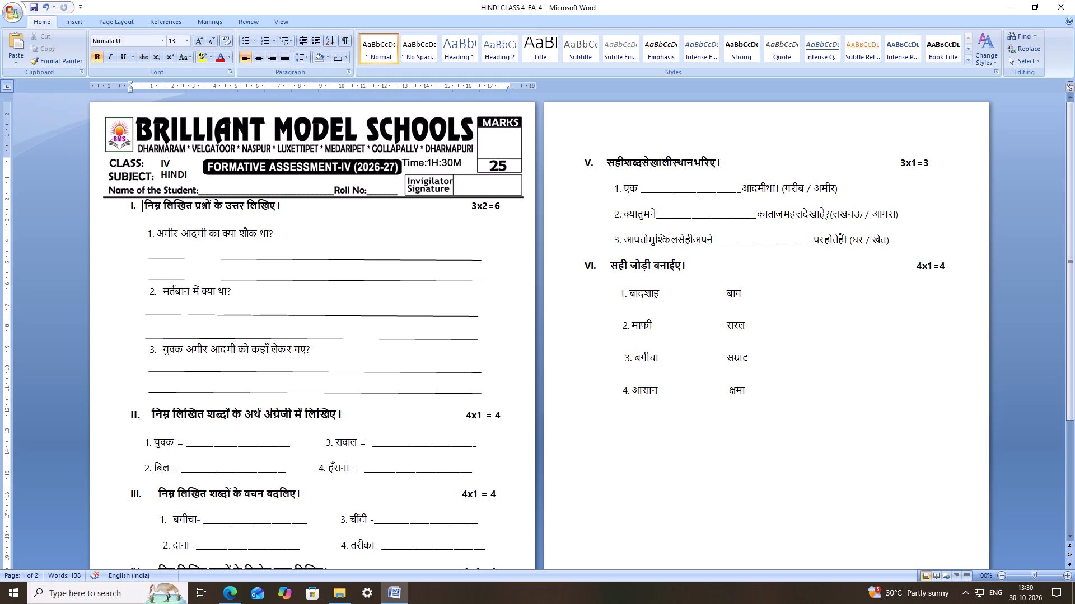
Indent section II's 1. युवक row by 4 spaces and its 2. बिल row by 5 spaces, and save the paper.
scroll(435, 313, "down", 5)
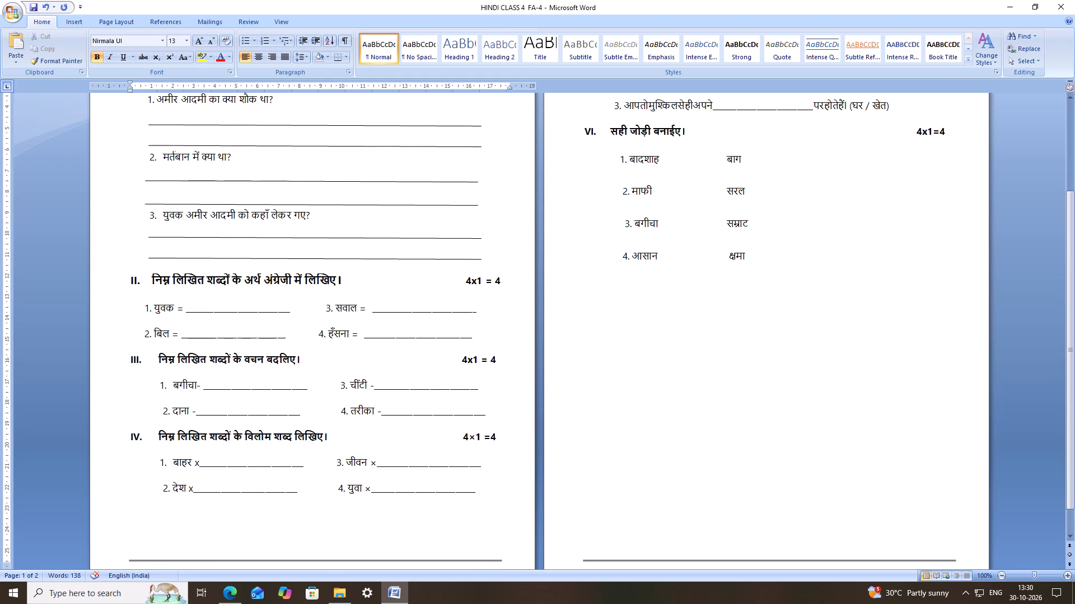
left_click(144, 311)
key("space")
key("space")
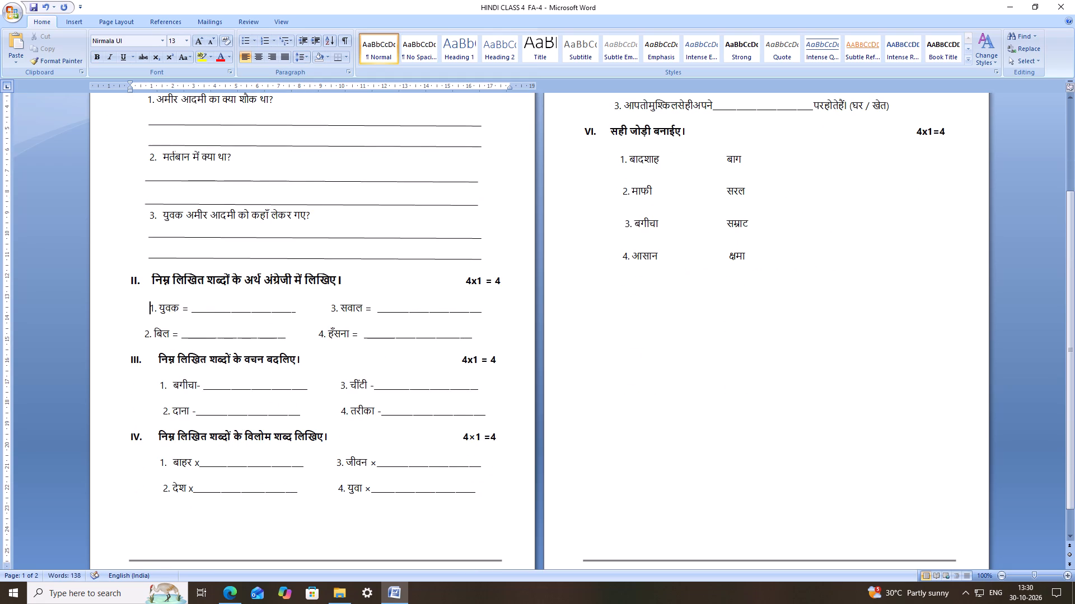
key("space")
key("space")
left_click(141, 335)
key("space")
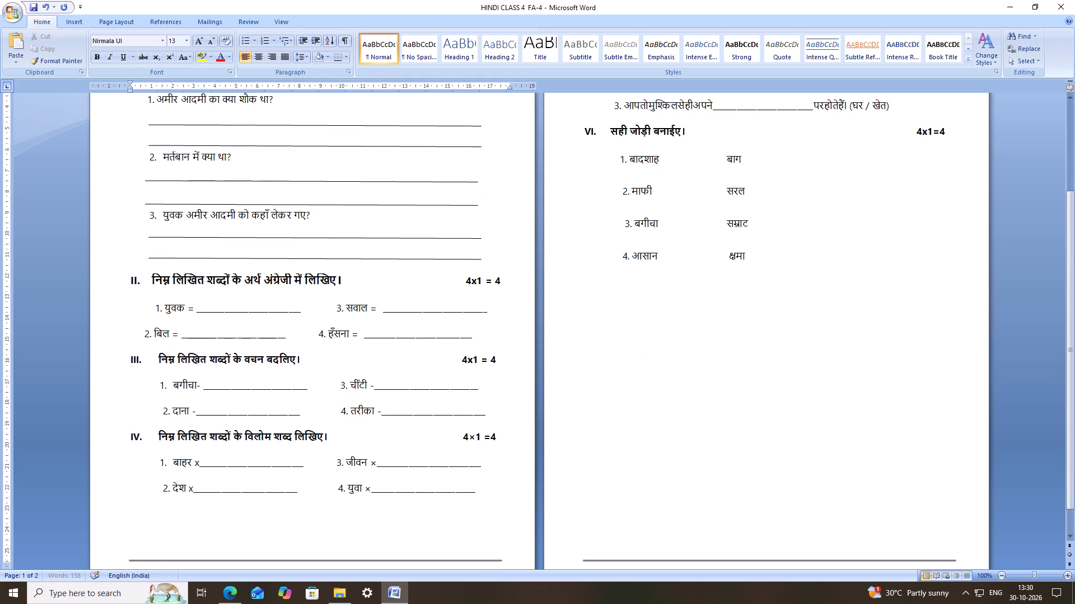
key("space")
key("space")
key("space")
key("space")
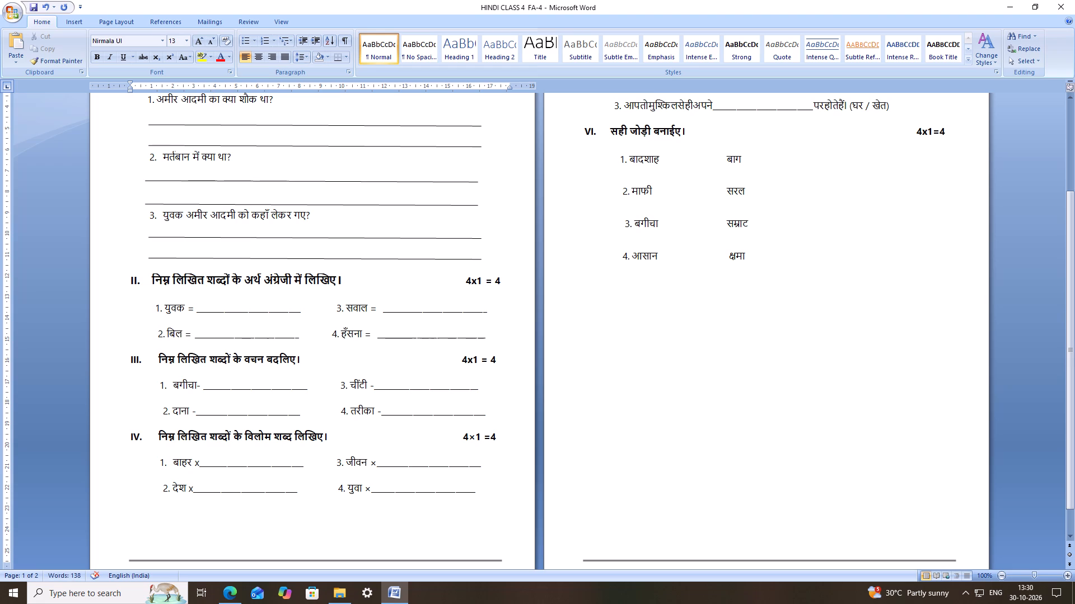
key("ctrl+s")
key("ctrl+s")
key("ctrl+s")
key("ctrl+s")
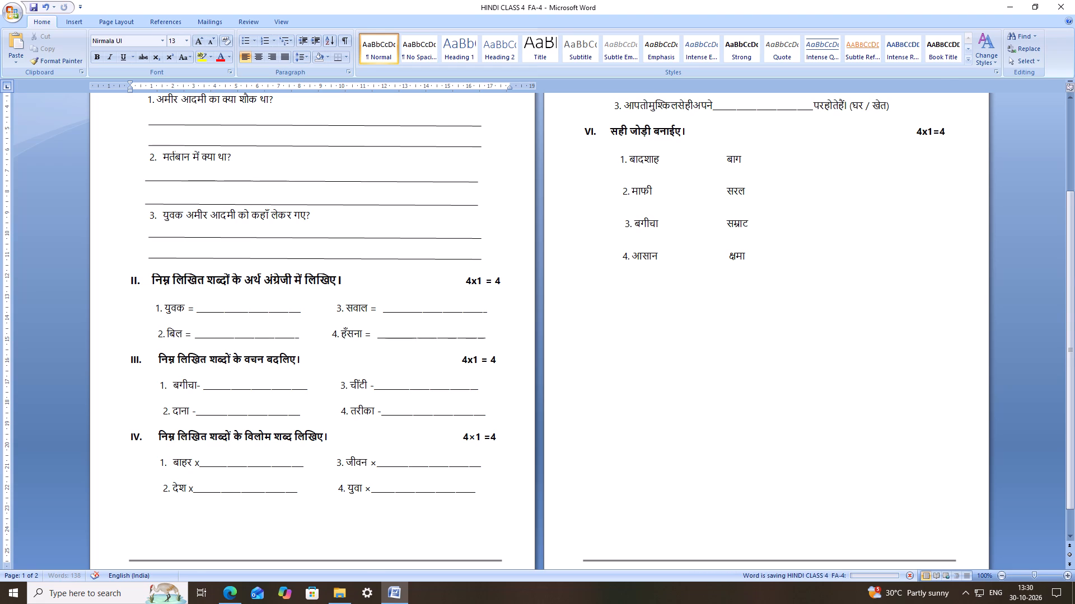
Close the Class 4 paper, keeping the copied picture available to other applications.
scroll(731, 345, "up", 8)
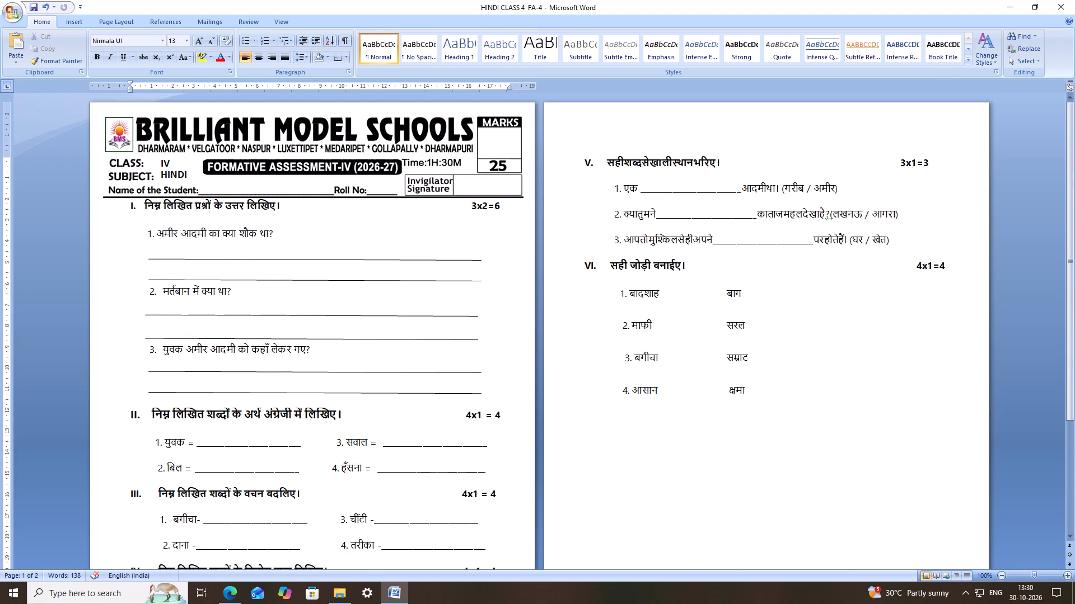
scroll(848, 261, "down", 3)
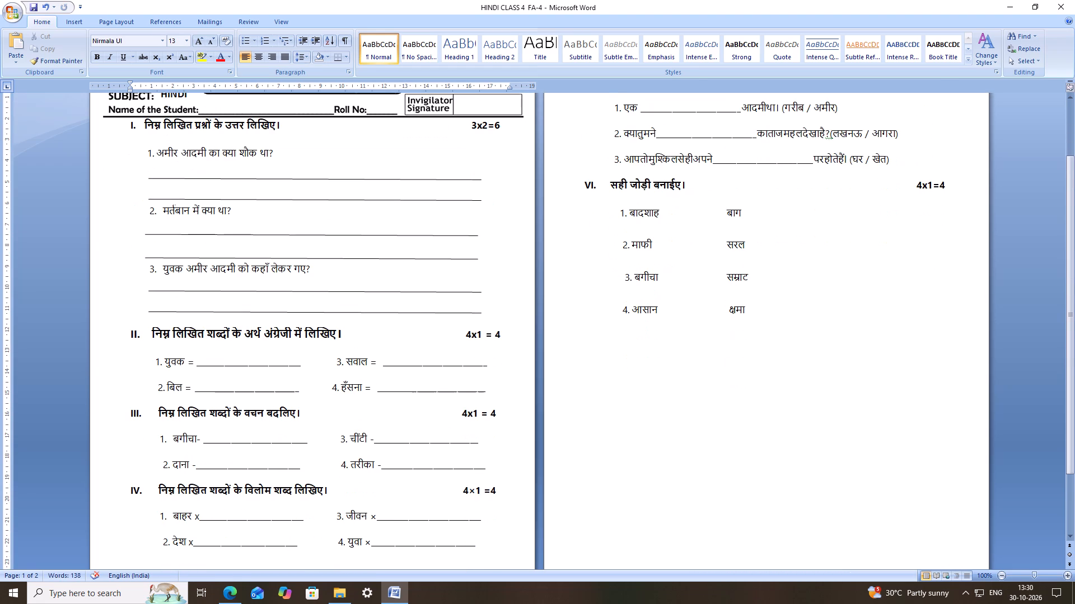
scroll(861, 268, "up", 3)
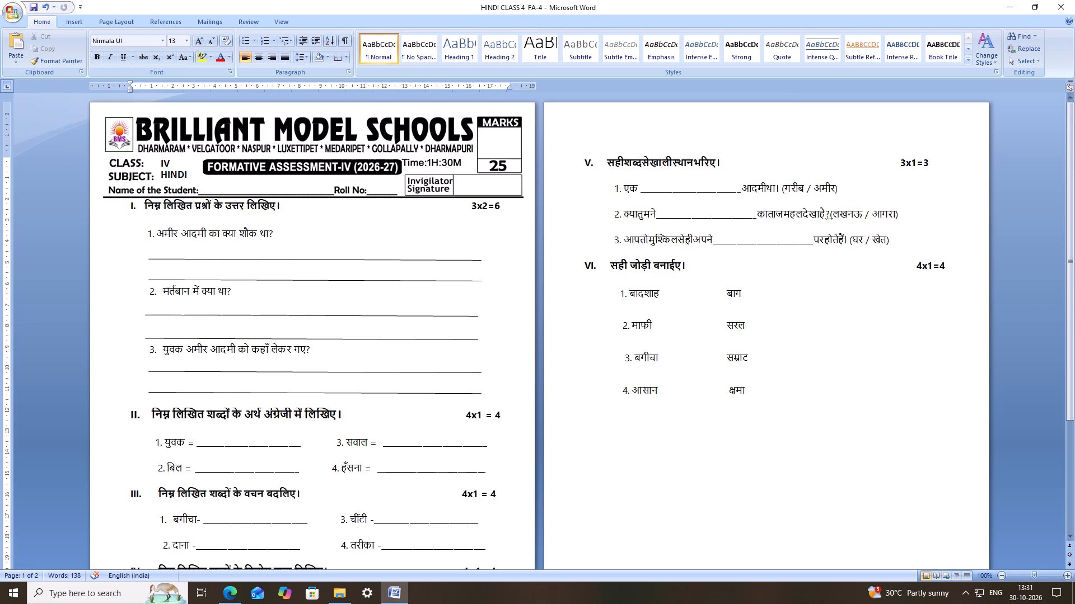
left_click(1074, 0)
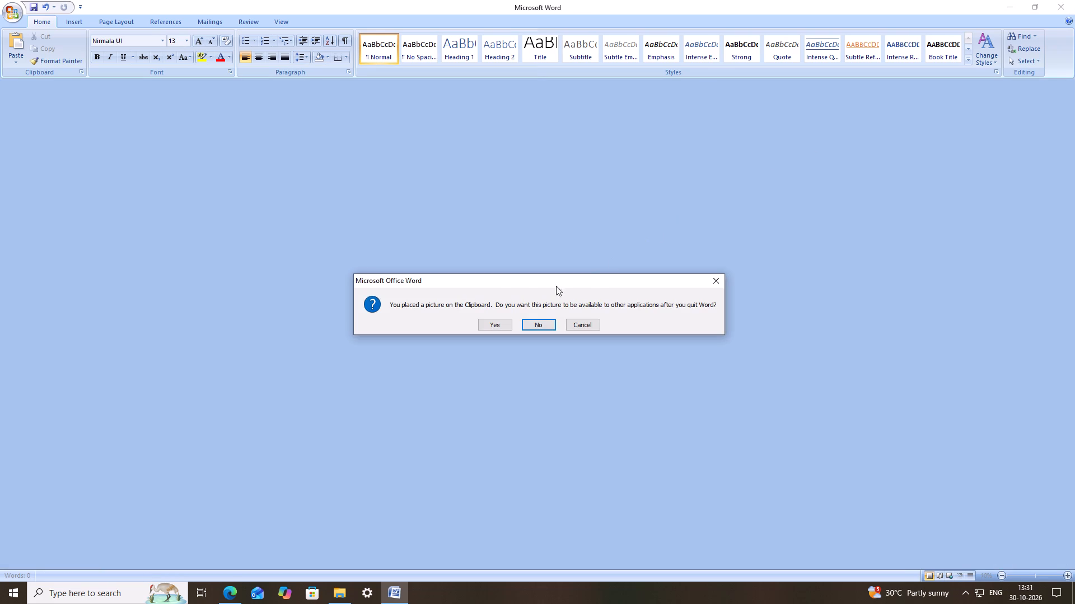
left_click(490, 322)
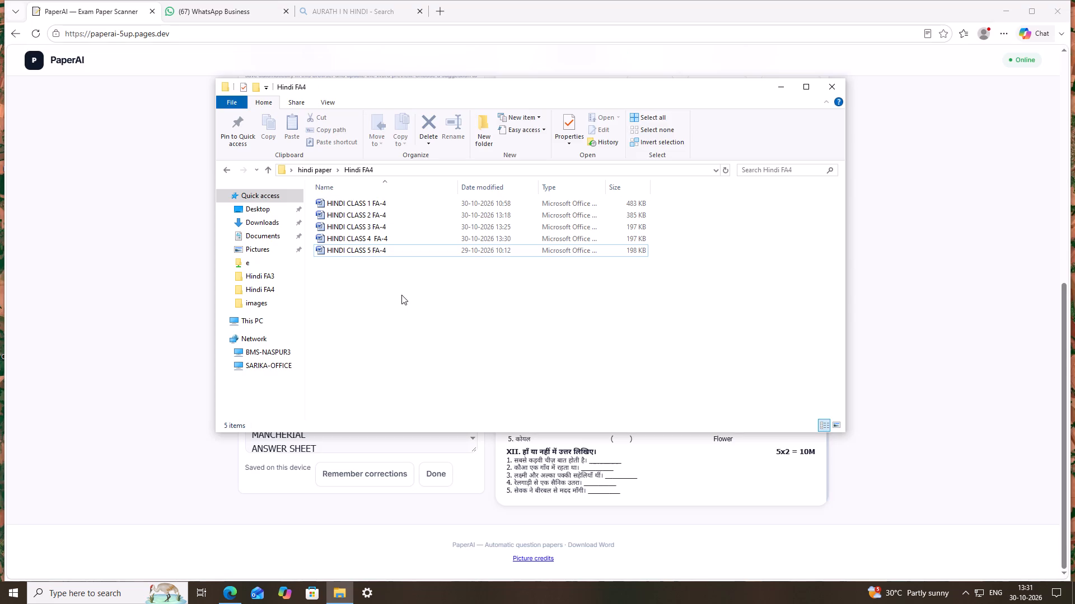
Open the HINDI CLASS 5 FA-4 paper from the Hindi FA4 folder.
left_click(400, 295)
double_click(376, 253)
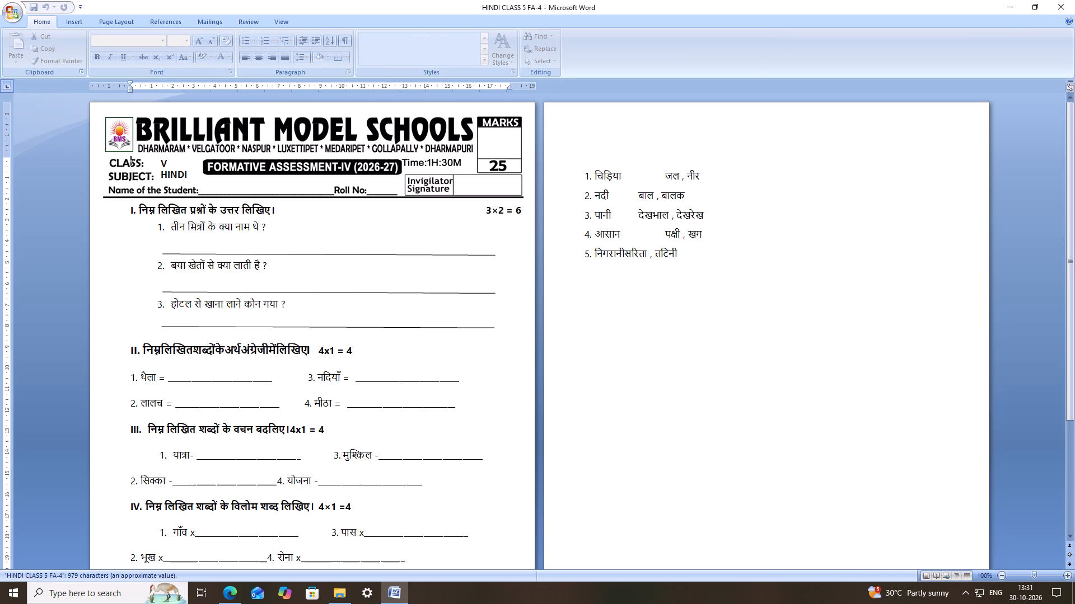
Insert a blank line before section VI's heading to push it onto page 2 above its matching items.
scroll(635, 259, "down", 7)
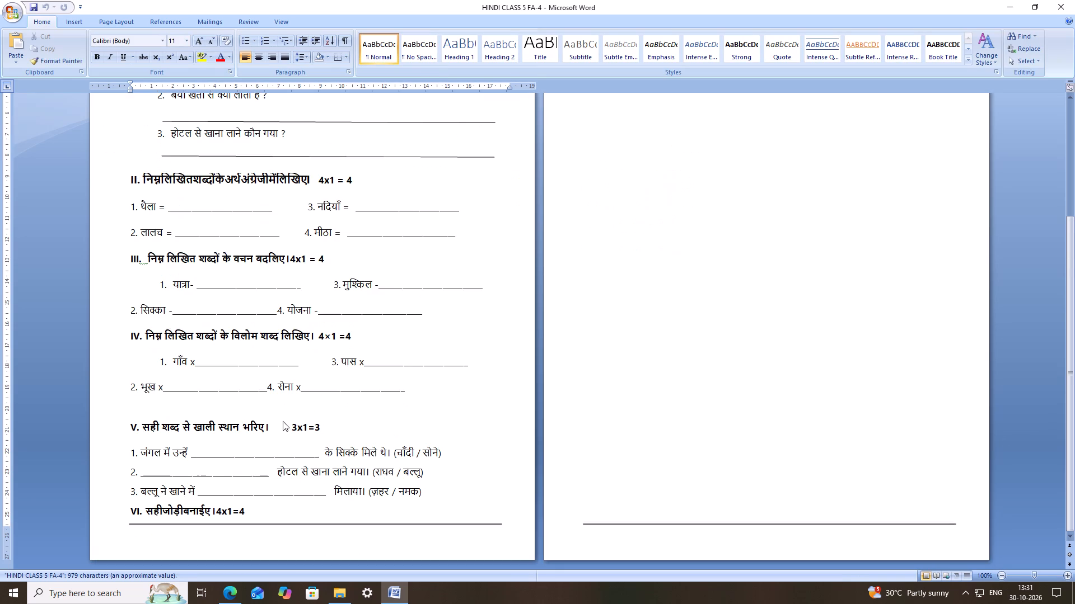
left_click(129, 517)
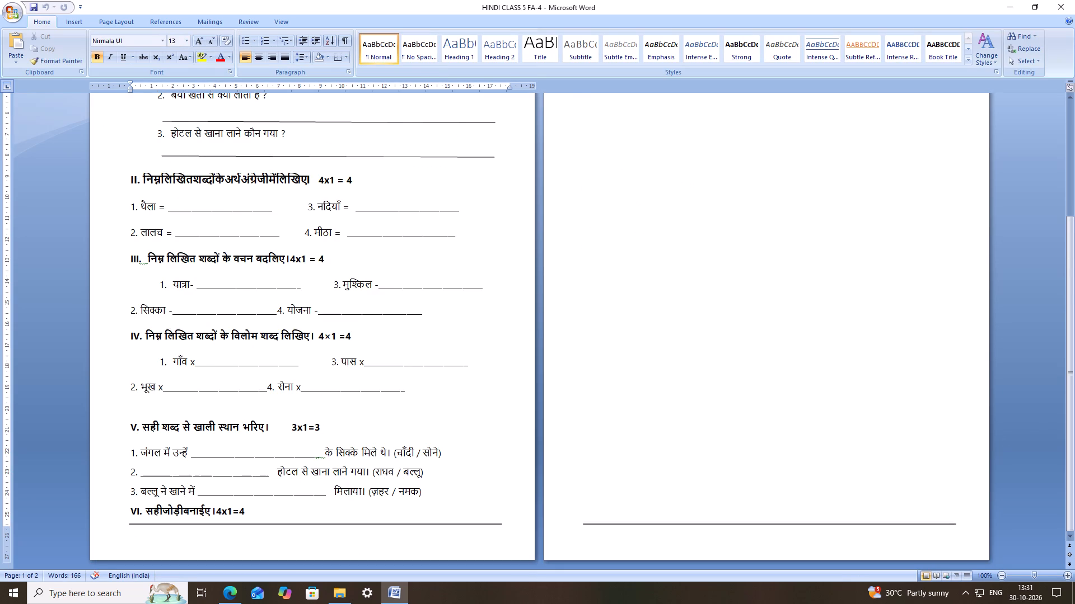
key("Return")
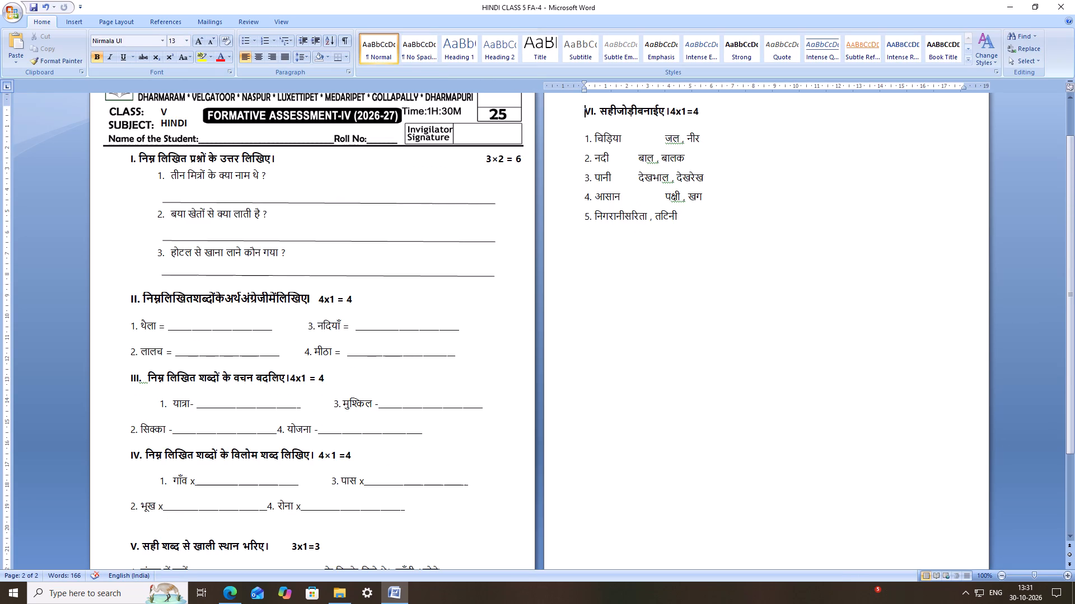
Replace the gap before section I's 3×2 = 6 marks with spaces so the marks sit slightly further in from the margin.
left_click_drag(466, 155, 446, 156)
key("BackSpace")
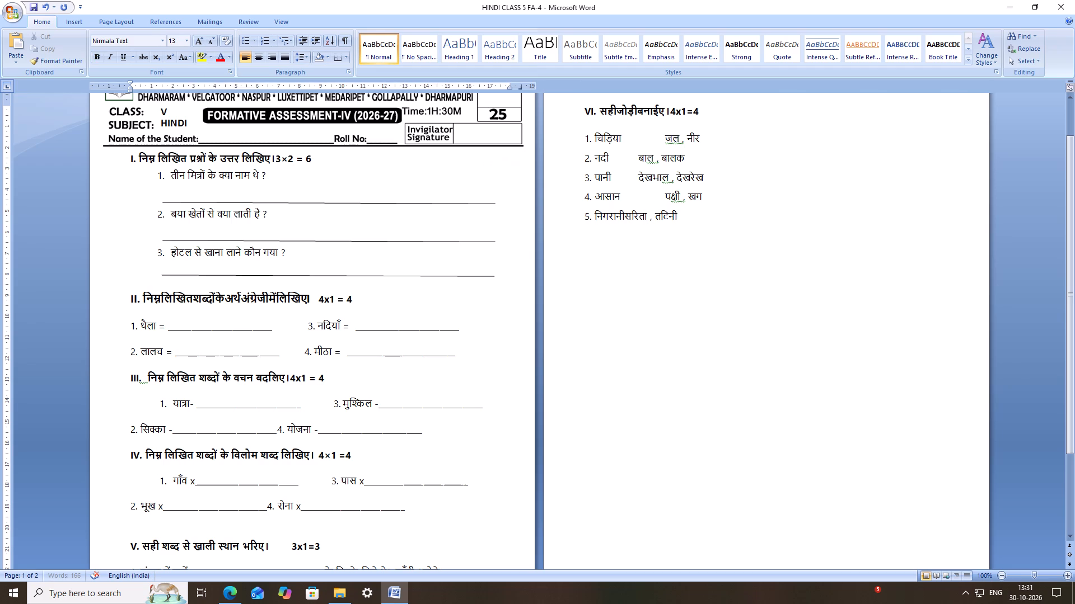
key("space")
key("space")
key("space")
key("space")
key("space")
key("space")
key("space")
key("space")
key("space")
key("space")
key("space")
key("space")
key("space")
key("space")
key("space")
key("space")
key("space")
key("space")
key("space")
key("space")
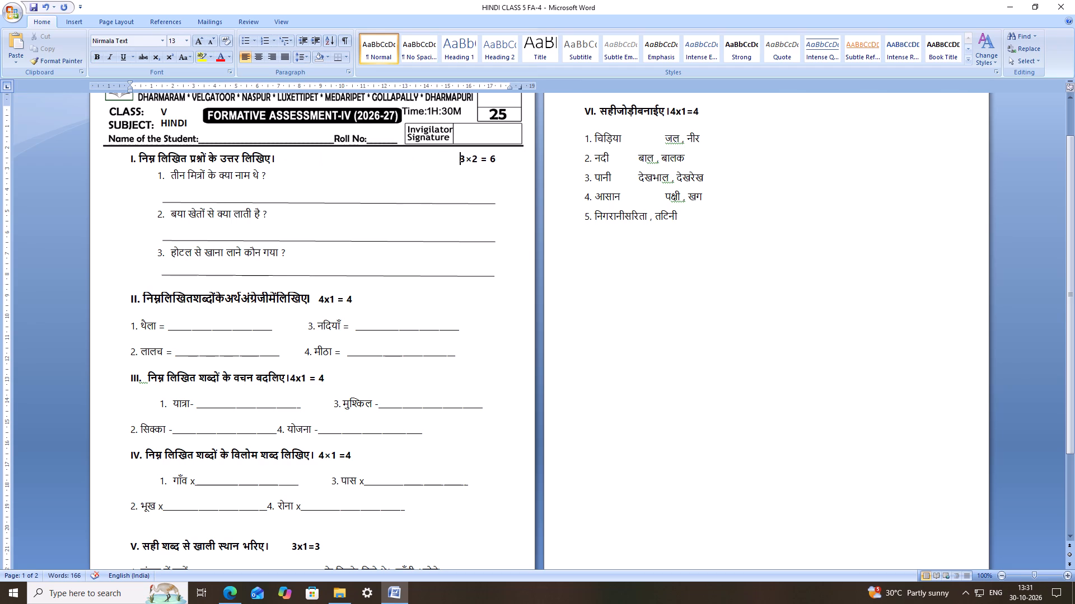
Widen the gap between I. and निम्न in section I's heading with 5 spaces.
left_click(139, 162)
key("space")
key("space")
key("space")
key("space")
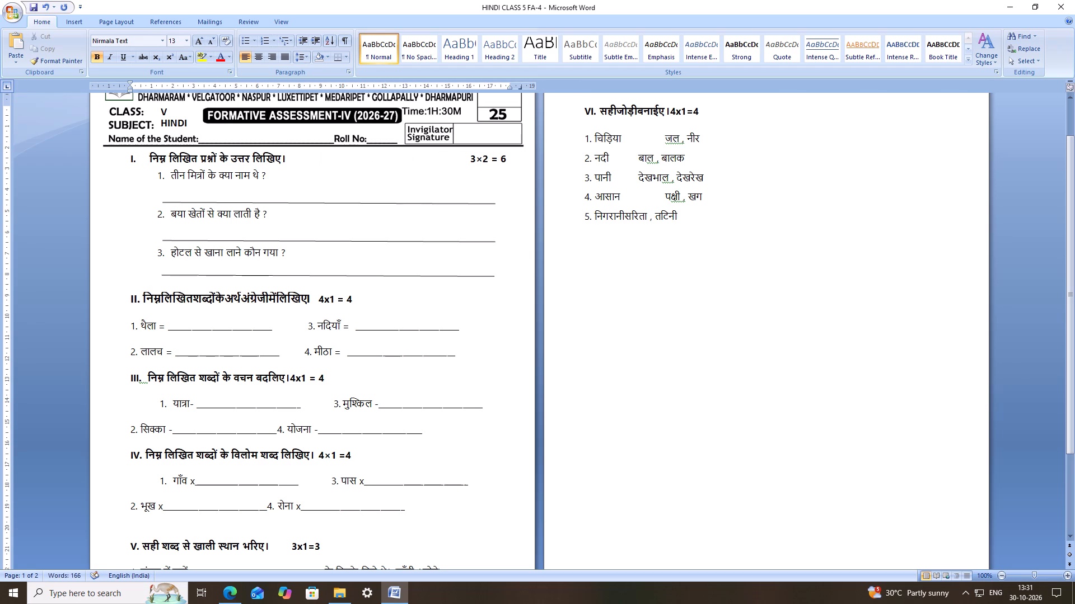
key("space")
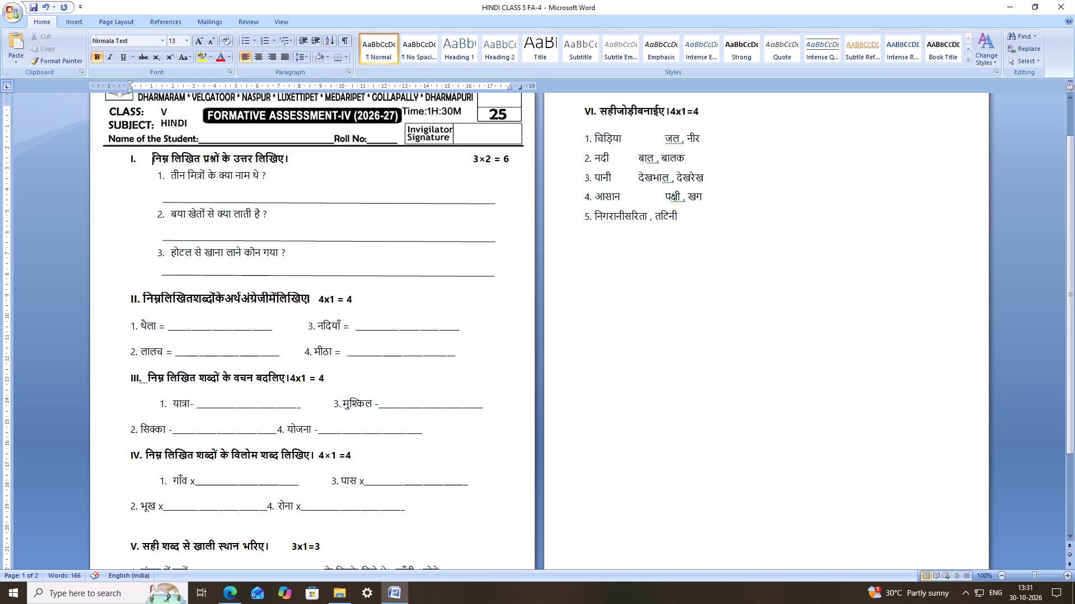
Widen the gap between II. and the heading text in section II with 3 spaces.
left_click(146, 298)
key("space")
key("space")
key("space")
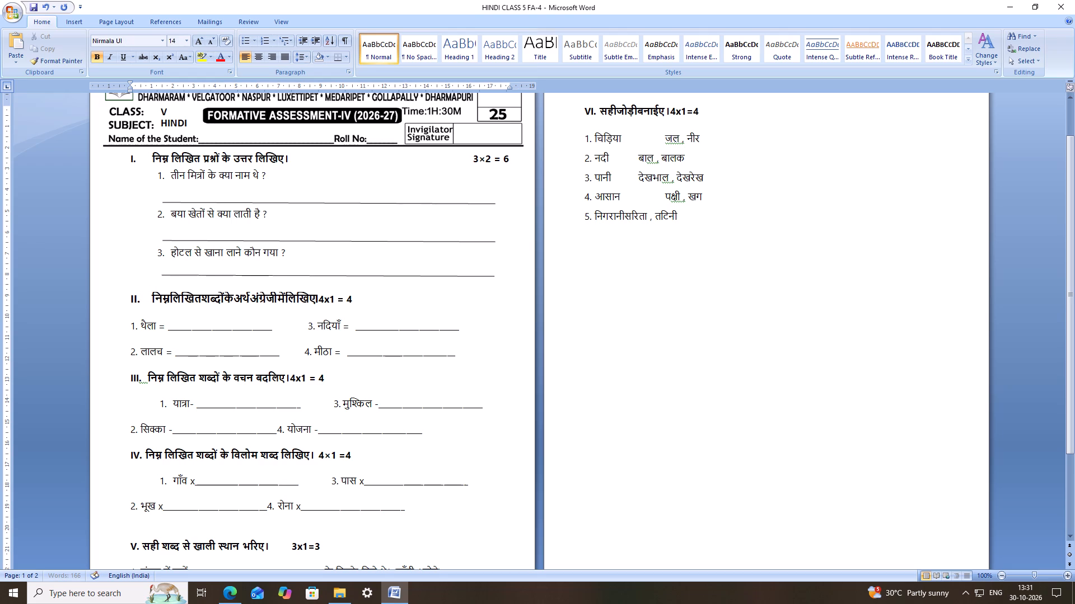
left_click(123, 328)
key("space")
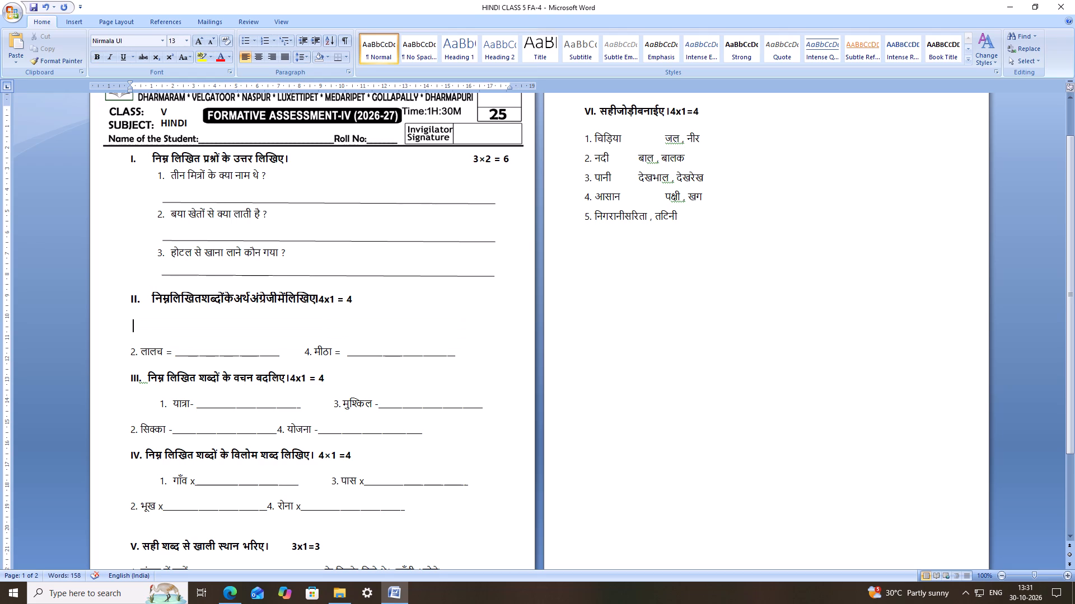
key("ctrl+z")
Indent both item rows of section II, starting 1. थैला and 2. लालच, with 11 spaces each.
left_click(127, 331)
key("space")
key("space")
key("space")
key("space")
key("space")
key("space")
key("space")
key("space")
key("space")
key("space")
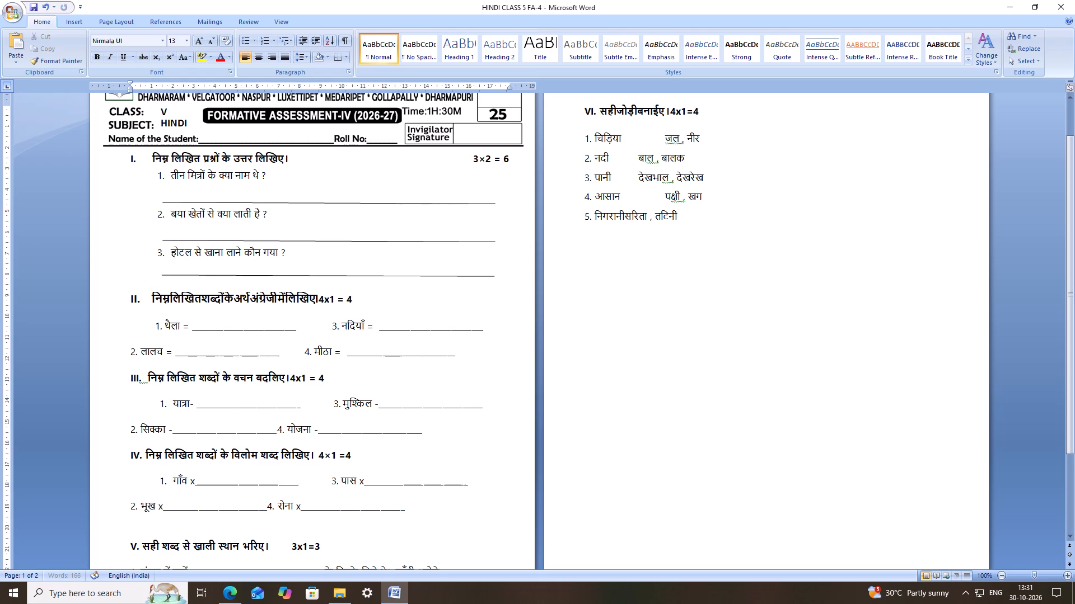
key("space")
left_click(125, 352)
key("space")
key("space")
key("space")
key("space")
key("space")
key("space")
key("space")
key("space")
key("space")
key("space")
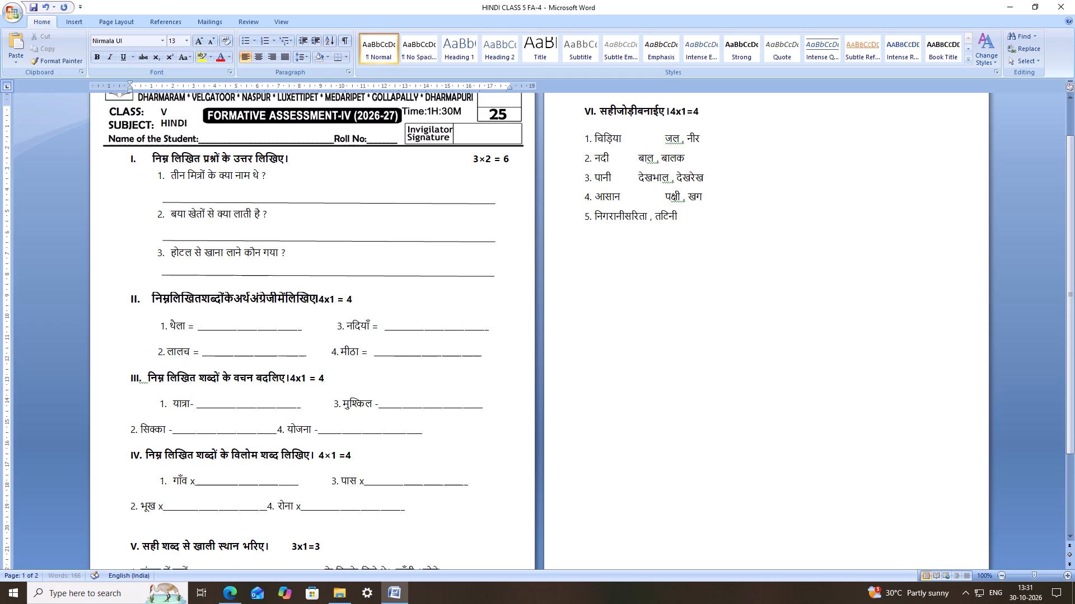
key("space")
Move section II's 4x1 = 4 marks toward the margin by inserting 20 spaces after the heading text.
scroll(282, 369, "down", 2)
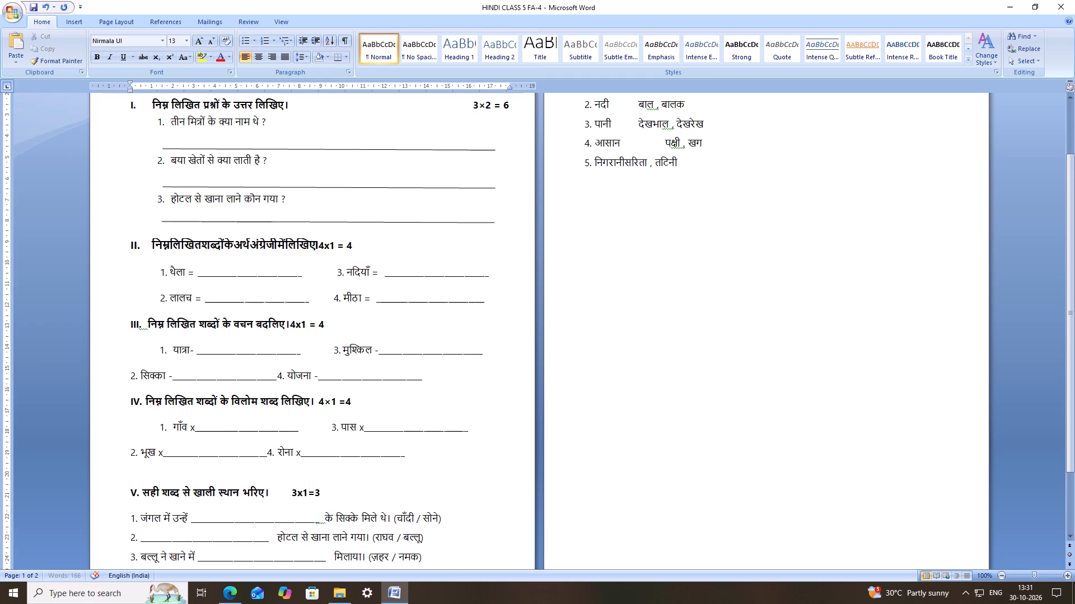
left_click(322, 247)
left_click(319, 244)
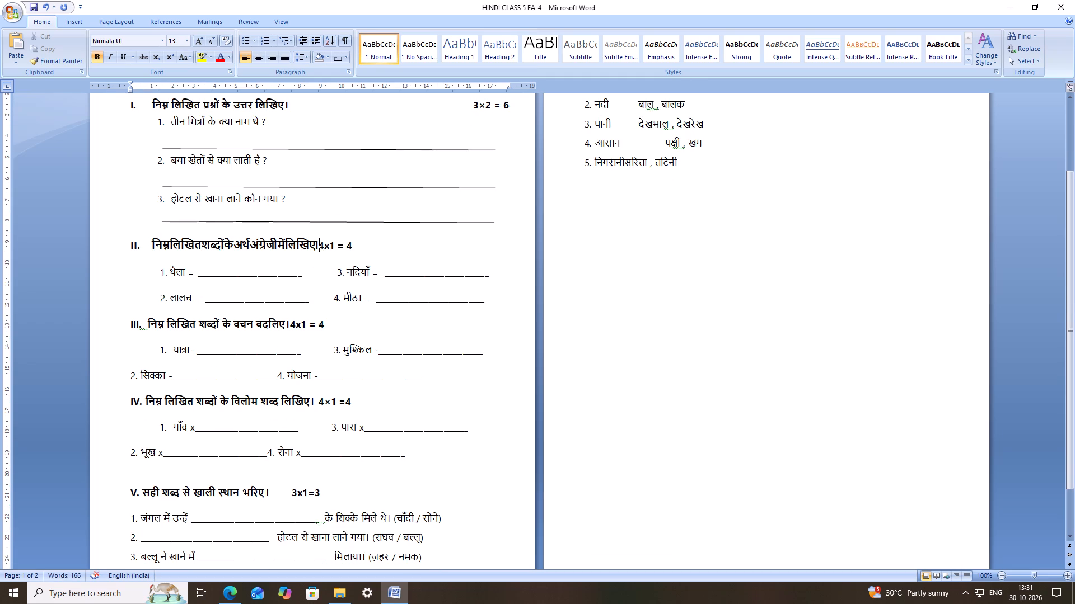
key("space")
key("space")
key("space")
key("space")
key("space")
key("space")
key("space")
key("space")
key("space")
key("space")
key("space")
key("space")
key("space")
key("space")
key("space")
key("space")
key("space")
key("space")
key("space")
key("space")
Save the Class 5 paper.
key("ctrl+s")
key("ctrl+s")
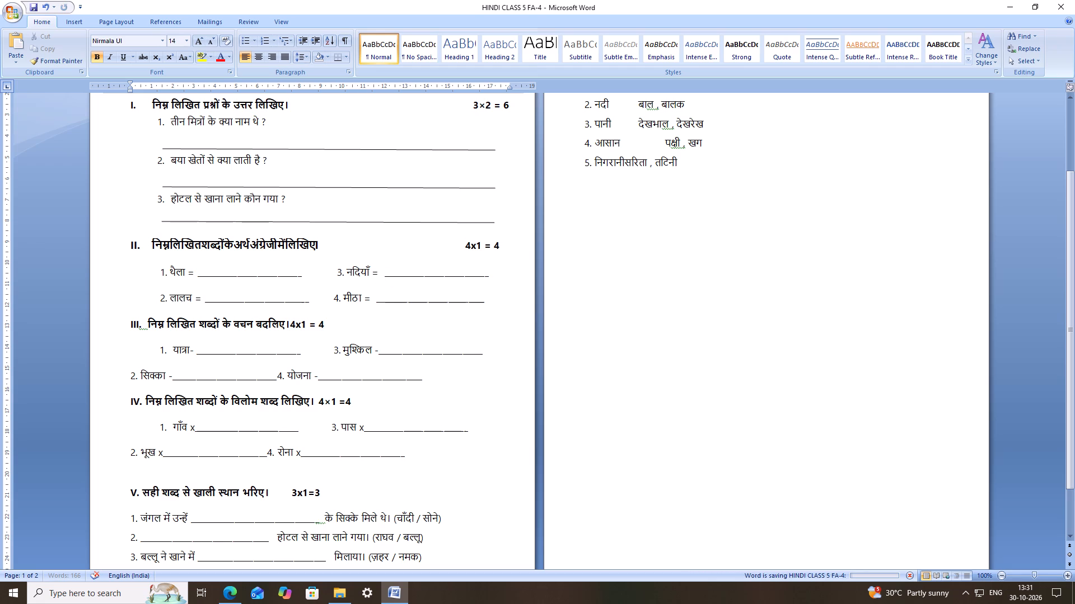
Separate the run-together words and closing danda of section II's heading with spaces: निम्न लिखित शब्दों के अर्थ अंग्रेजी में लिखिए ।.
left_click(168, 243)
key("space")
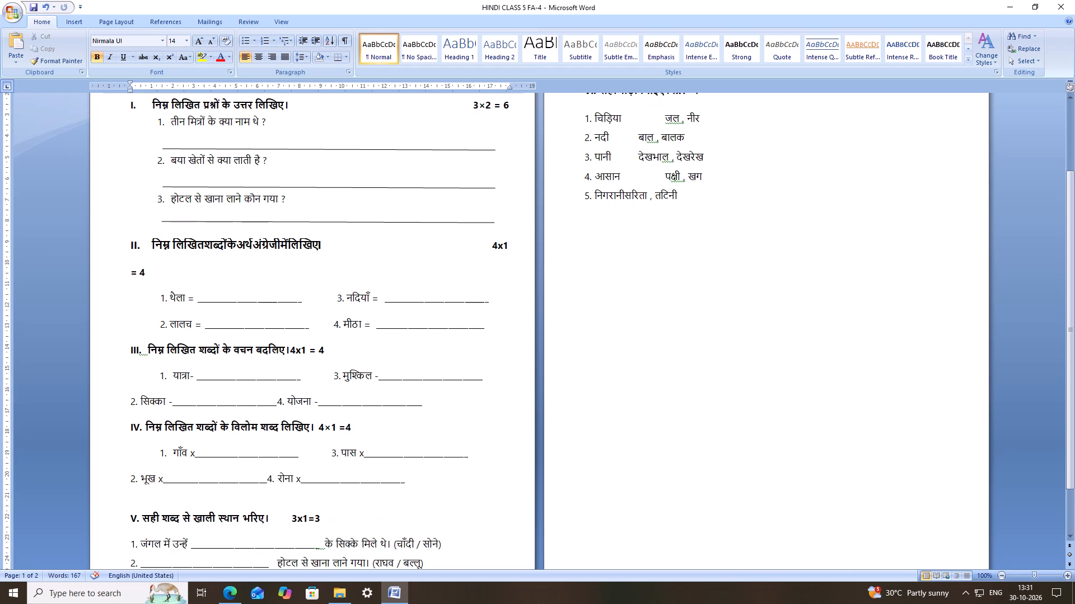
left_click(198, 243)
left_click(208, 244)
key("space")
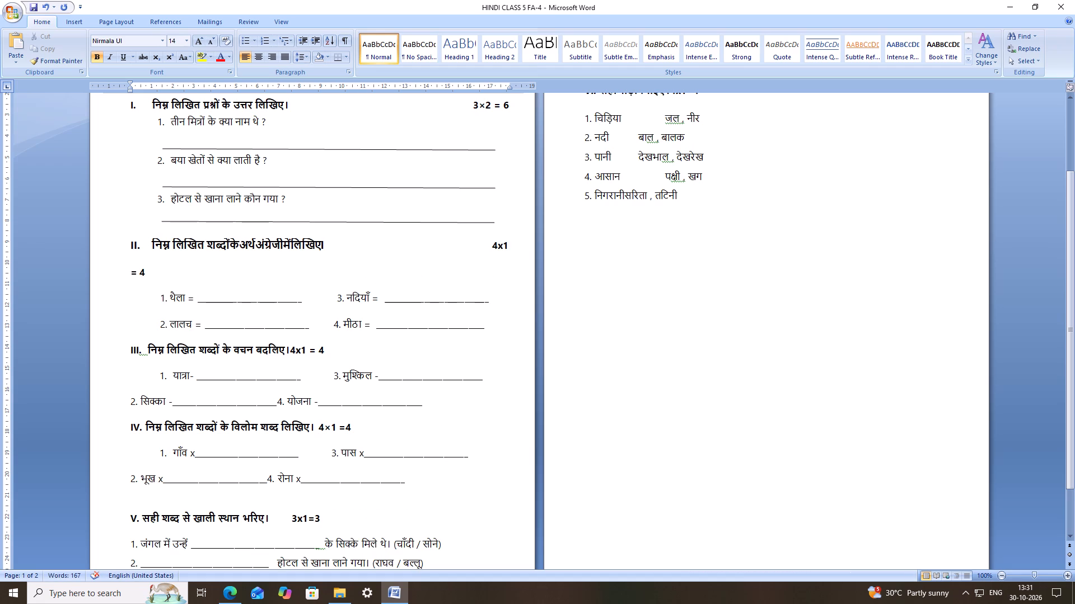
left_click(232, 244)
key("space")
left_click(245, 244)
key("space")
left_click(267, 242)
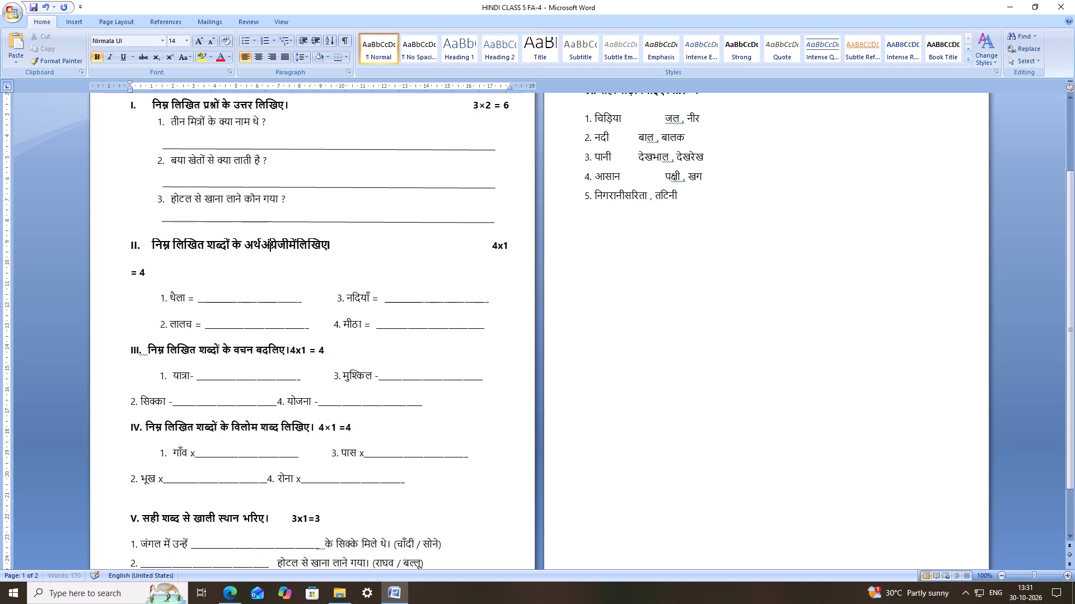
left_click(261, 243)
key("space")
left_click(292, 243)
key("space")
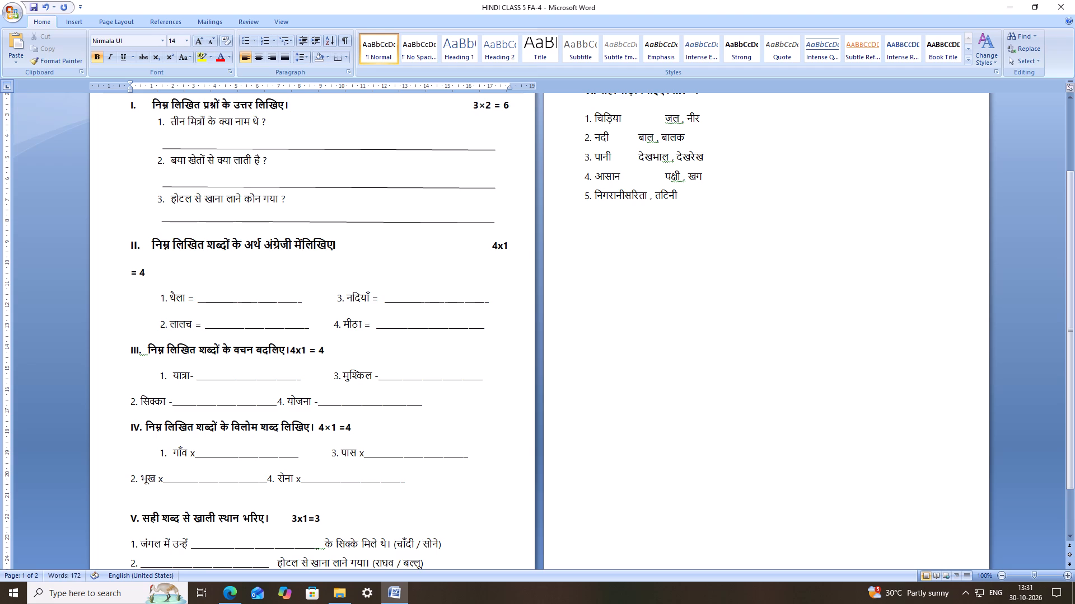
left_click(305, 245)
key("space")
left_click(337, 243)
key("space")
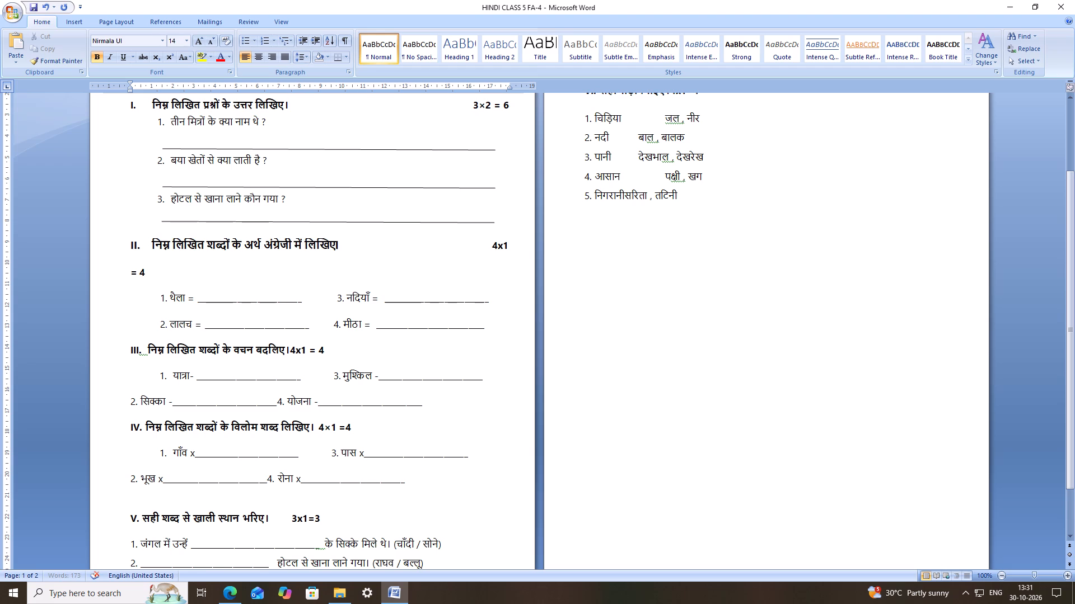
left_click(334, 242)
left_click(337, 243)
key("space")
left_click(335, 244)
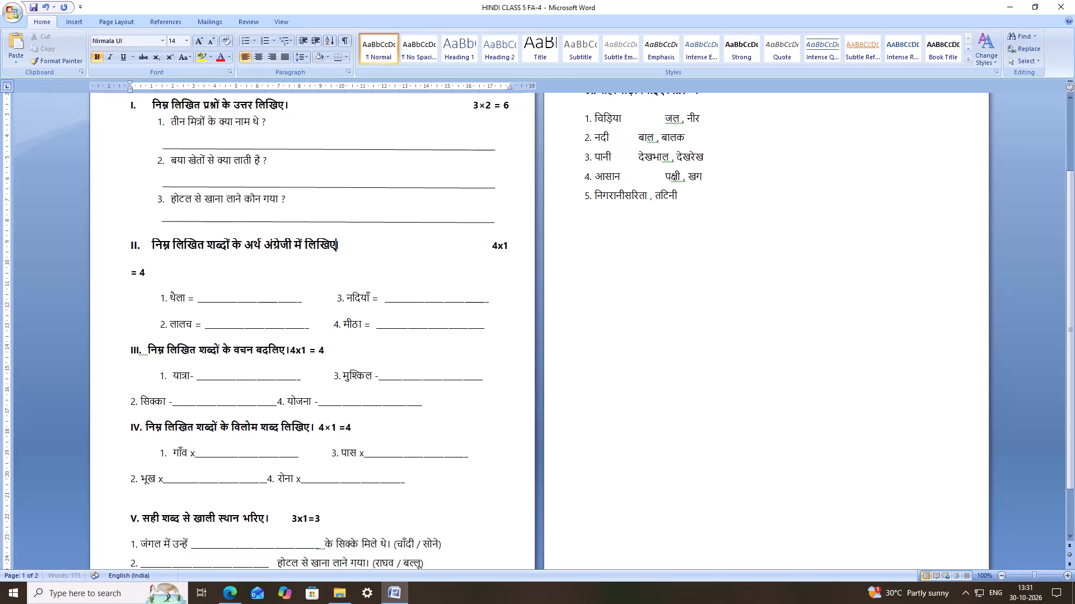
key("space")
Delete part of the gap before section II's marks so 4x1 = 4 fits on the heading line.
left_click_drag(408, 245, 378, 246)
key("BackSpace")
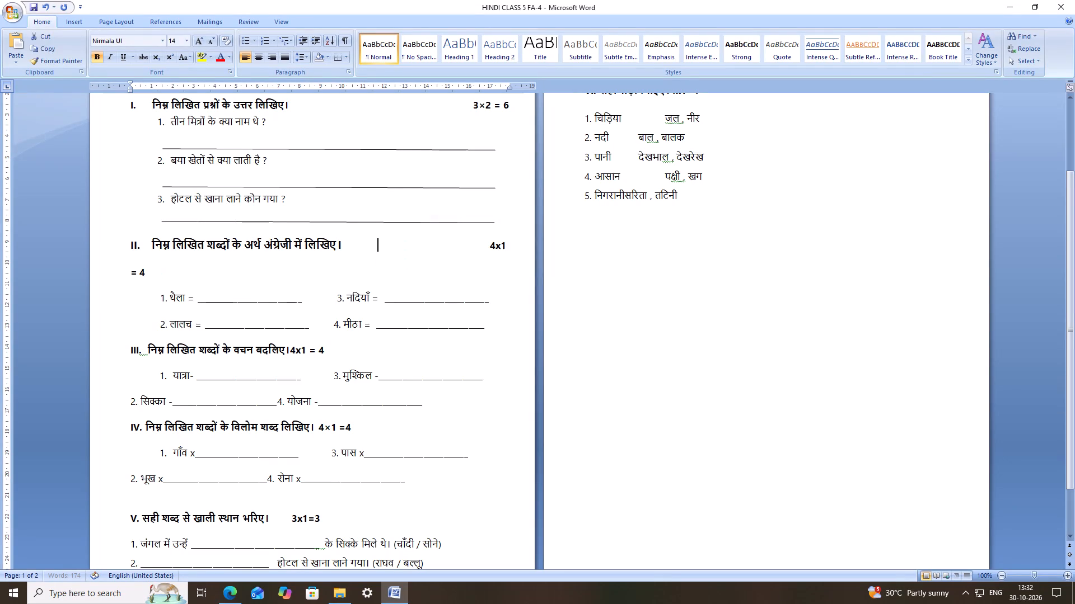
key("BackSpace")
key("BackSpace")
key("BackSpace")
key("BackSpace")
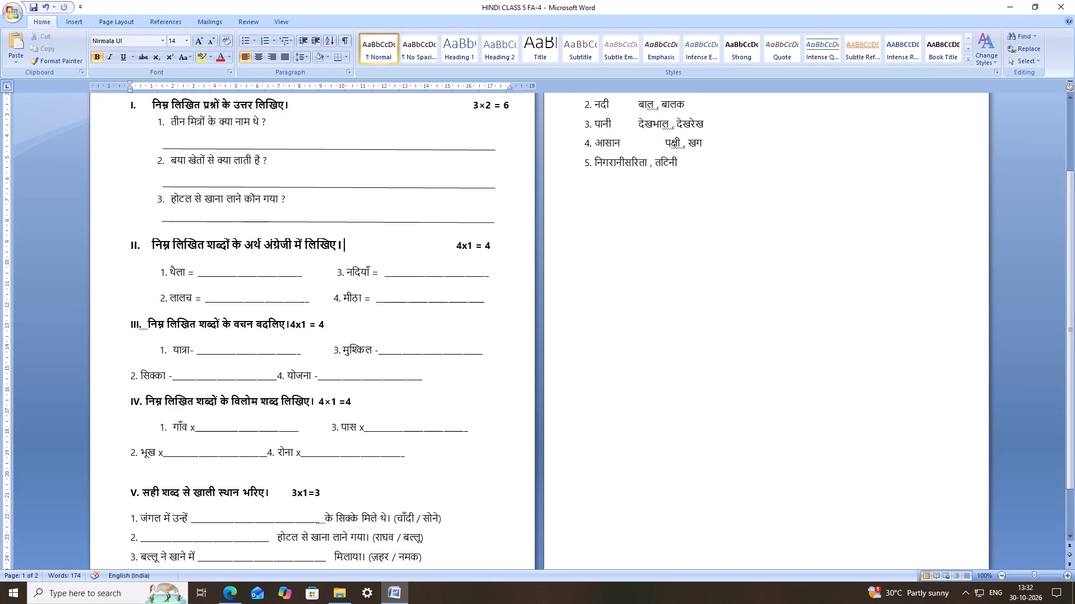
Move section III's 4x1 = 4 marks toward the margin with 21 spaces, in line with section II's marks.
left_click(292, 324)
key("space")
key("space")
key("space")
key("space")
key("space")
key("space")
key("space")
key("space")
key("space")
key("space")
key("space")
key("space")
key("space")
key("space")
key("space")
key("space")
key("space")
key("space")
key("space")
key("space")
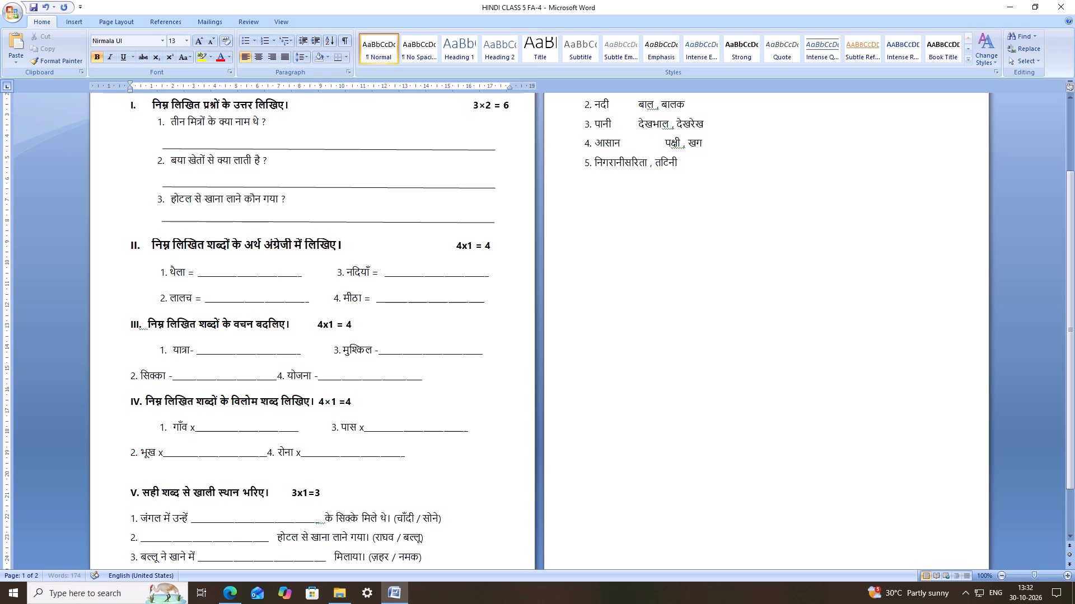
key("space")
Indent section III's 2. सिक्का row with 11 spaces to line up under item 1.
left_click(133, 375)
left_click(129, 377)
key("space")
key("space")
key("space")
key("space")
key("space")
key("space")
key("space")
key("space")
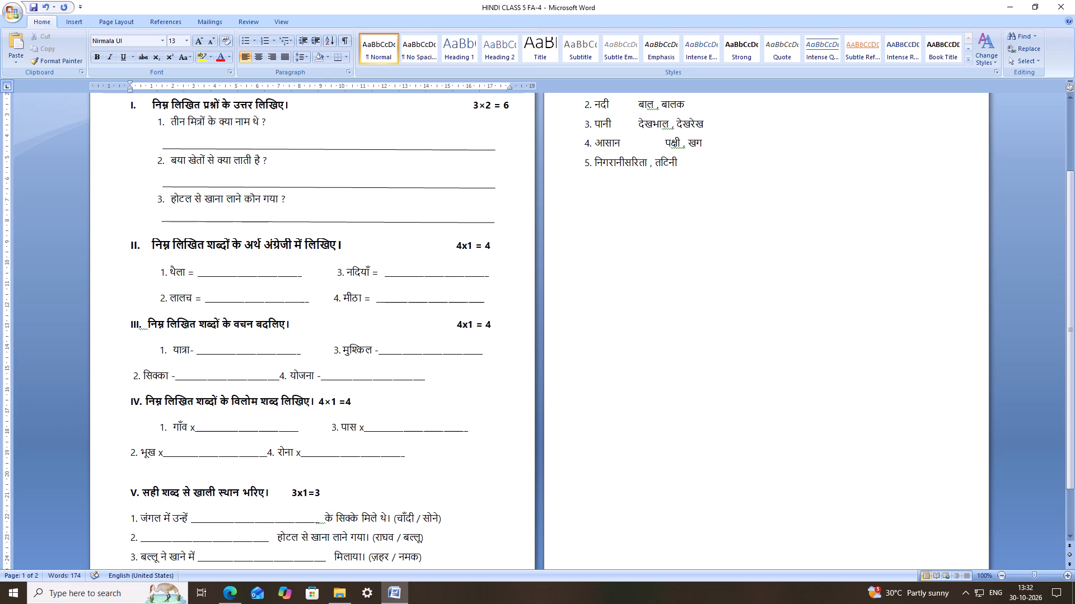
key("space")
key("space")
key("space")
key("space")
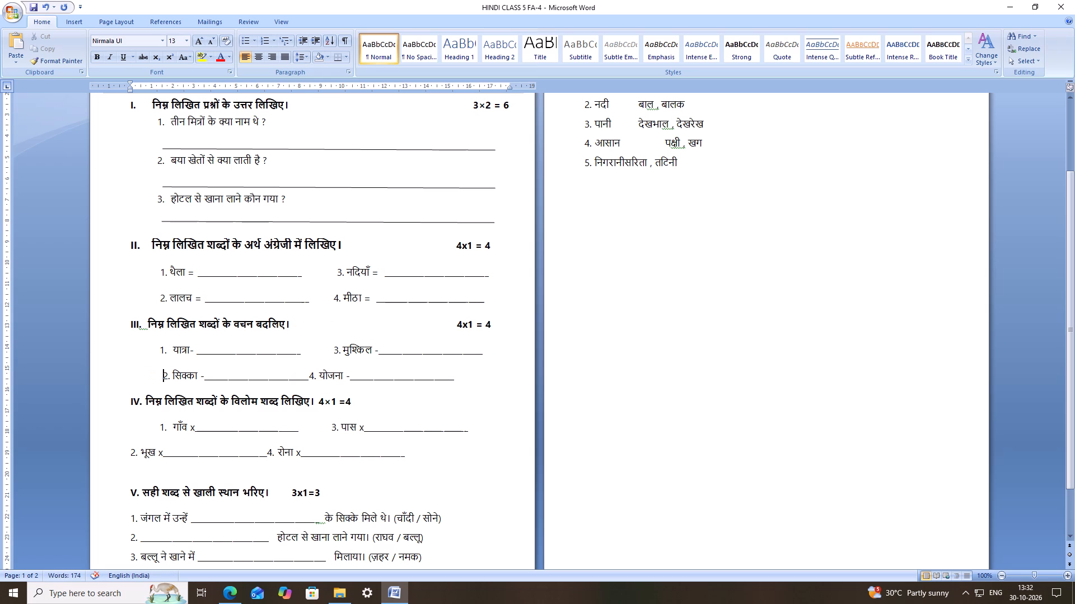
key("BackSpace")
Insert 10 spaces before 4. योजना in section III so it lines up under 3. मुश्किल.
left_click(311, 379)
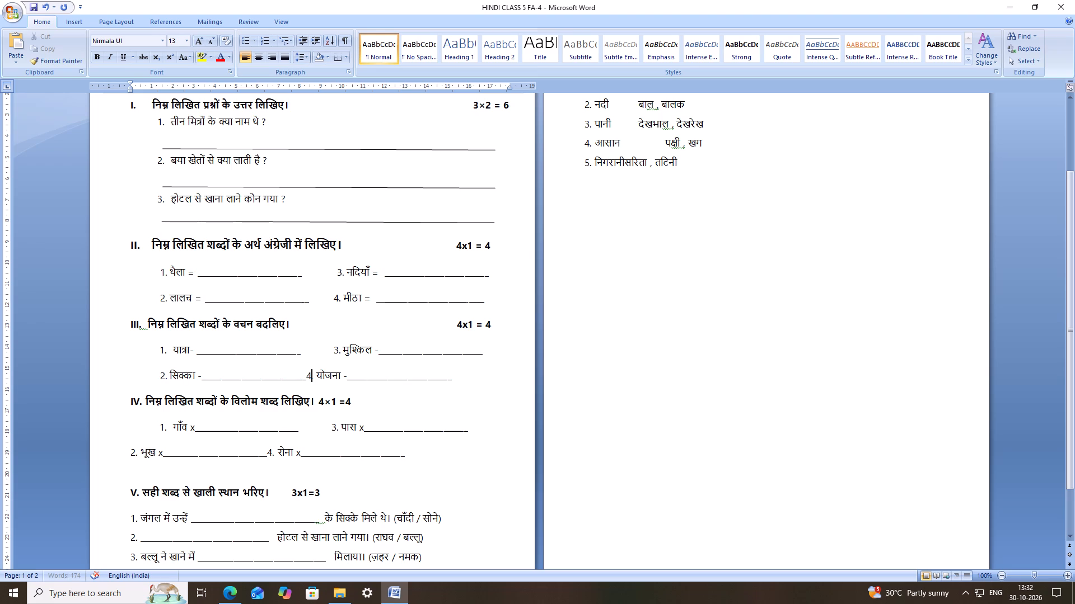
left_click(306, 380)
key("space")
key("space")
key("space")
key("space")
key("space")
key("space")
key("space")
key("space")
key("space")
key("space")
Save the Class 5 paper.
key("ctrl+s")
key("ctrl+s")
key("ctrl+s")
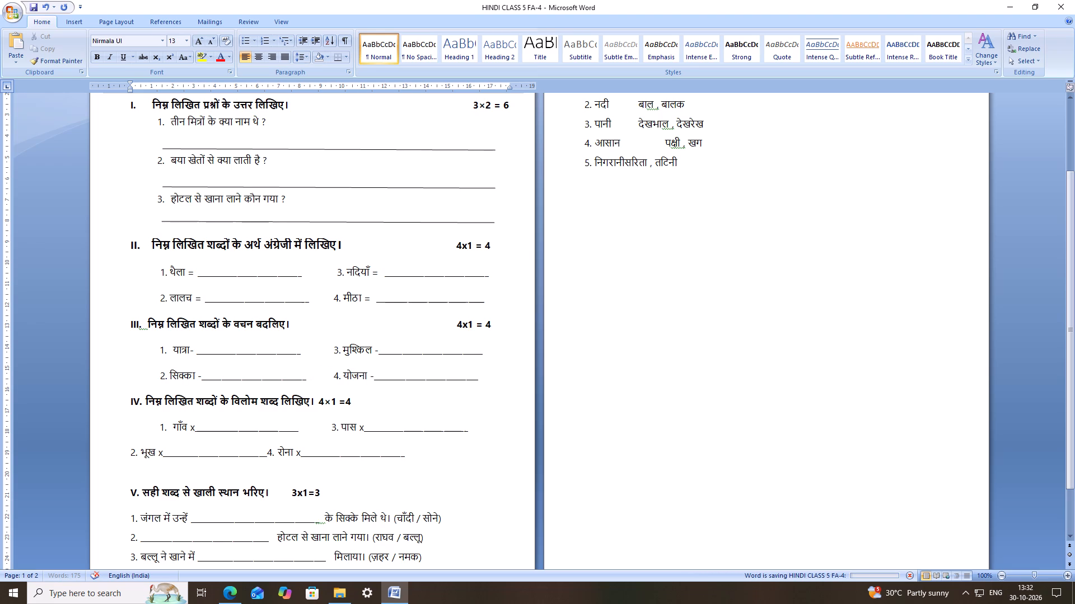
Widen the gap between III. and निम्न in section III's heading with 2 spaces.
left_click(149, 324)
key("space")
key("space")
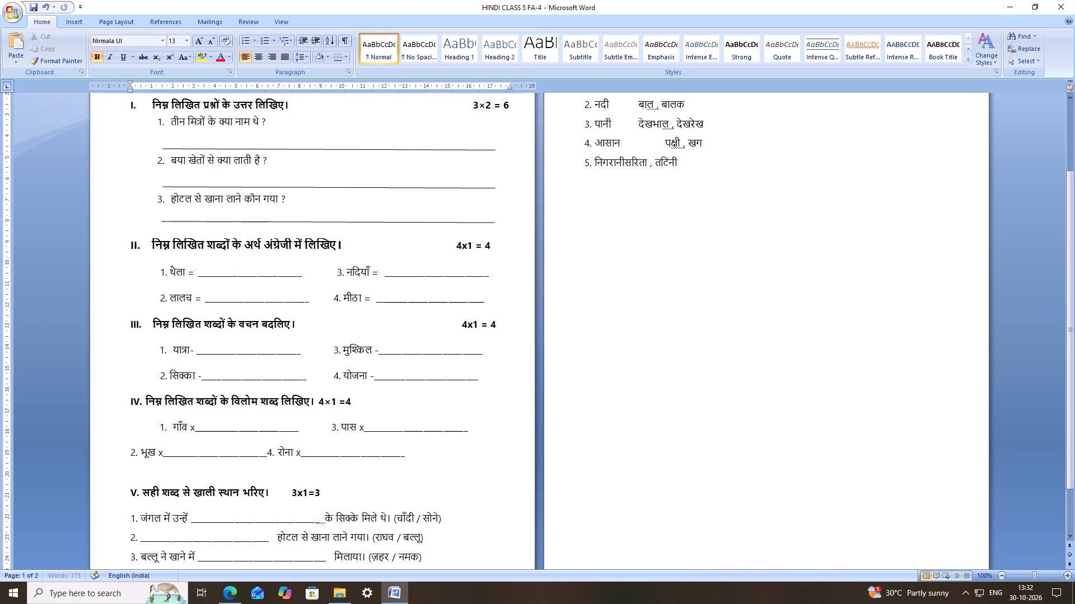
Remove one space before section III's 4x1 = 4 marks to bring them back closer to section II's alignment.
left_click(422, 324)
key("equal")
key("BackSpace")
key("BackSpace")
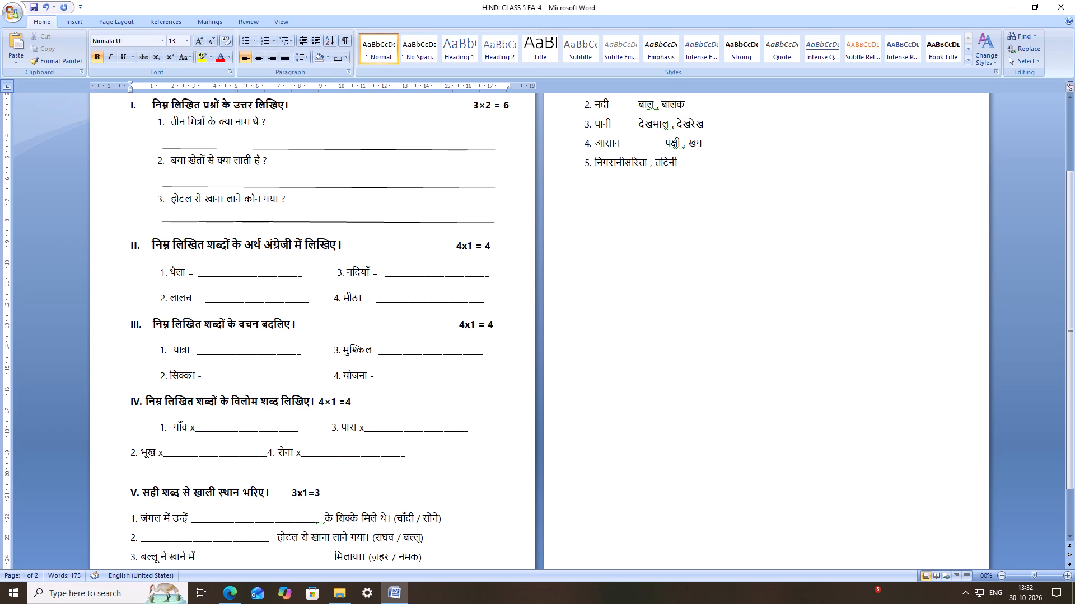
Widen the gap between IV. and निम्न in section IV's heading with 3 spaces.
left_click(147, 401)
key("space")
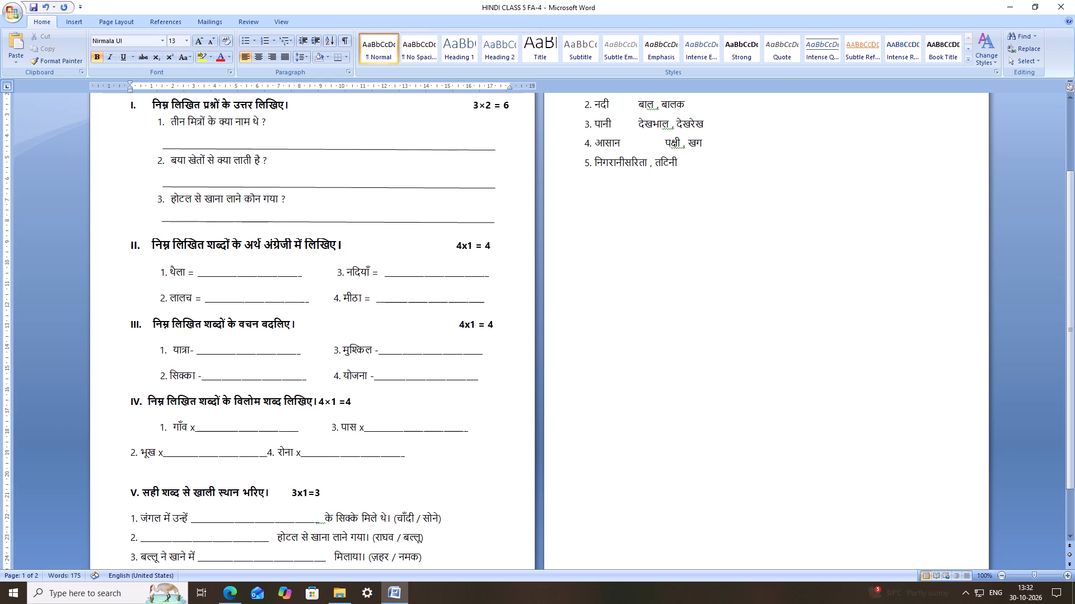
key("space")
key("space")
Insert spaces before section IV's 4×1 =4 marks until they line up under section III's marks.
left_click(338, 403)
key("space")
key("space")
key("space")
key("space")
key("space")
key("space")
key("space")
key("space")
key("space")
key("space")
key("space")
key("space")
key("space")
key("space")
key("space")
key("space")
key("space")
key("space")
key("space")
key("space")
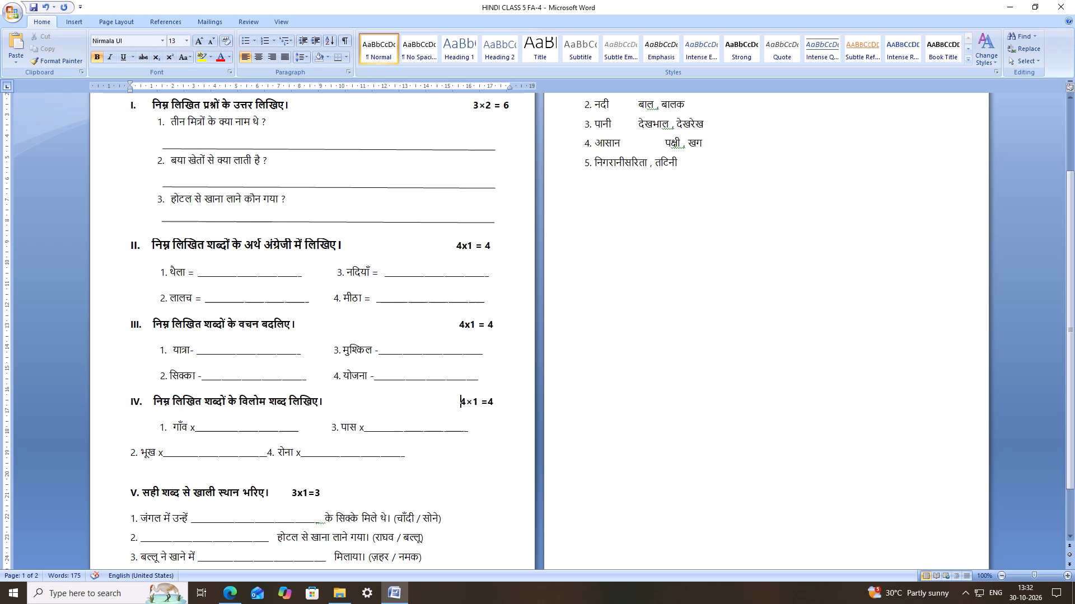
Save the Class 5 paper.
key("ctrl+s")
key("ctrl+s")
key("ctrl+s")
Indent 2. भूख in section IV with 11 spaces so it lines up under 1. गाँव.
left_click(152, 430)
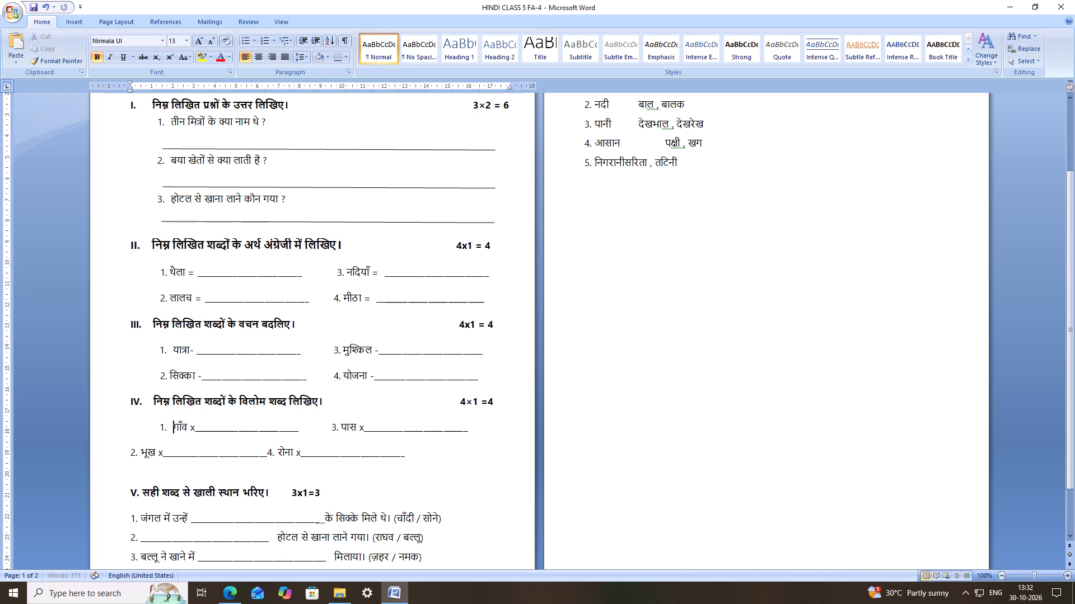
left_click(166, 429)
left_click(130, 454)
key("space")
key("space")
key("space")
key("space")
key("space")
key("space")
key("space")
key("space")
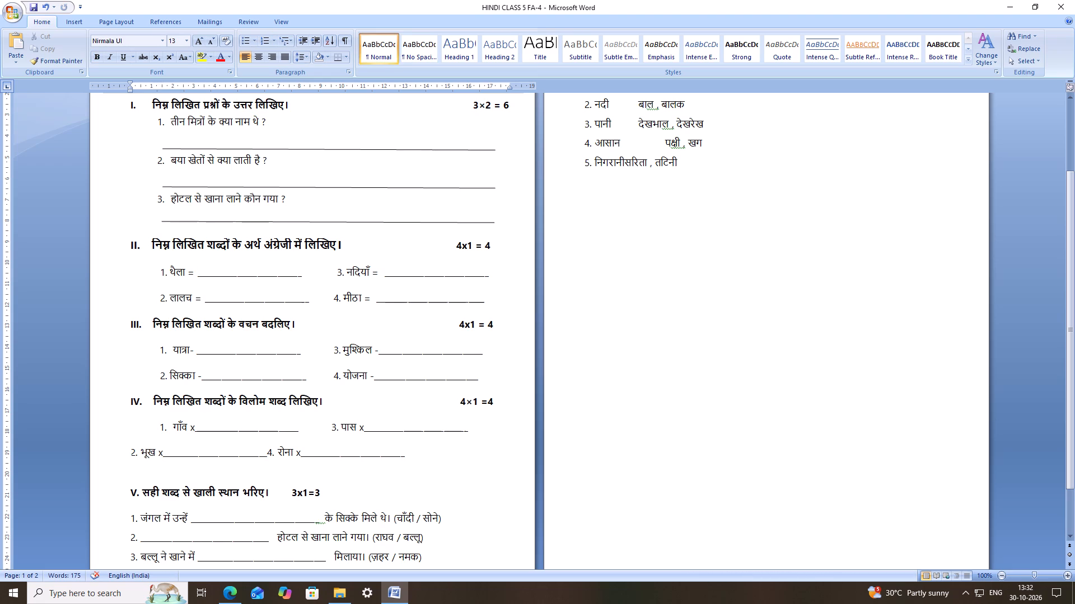
key("space")
key("space")
key("space")
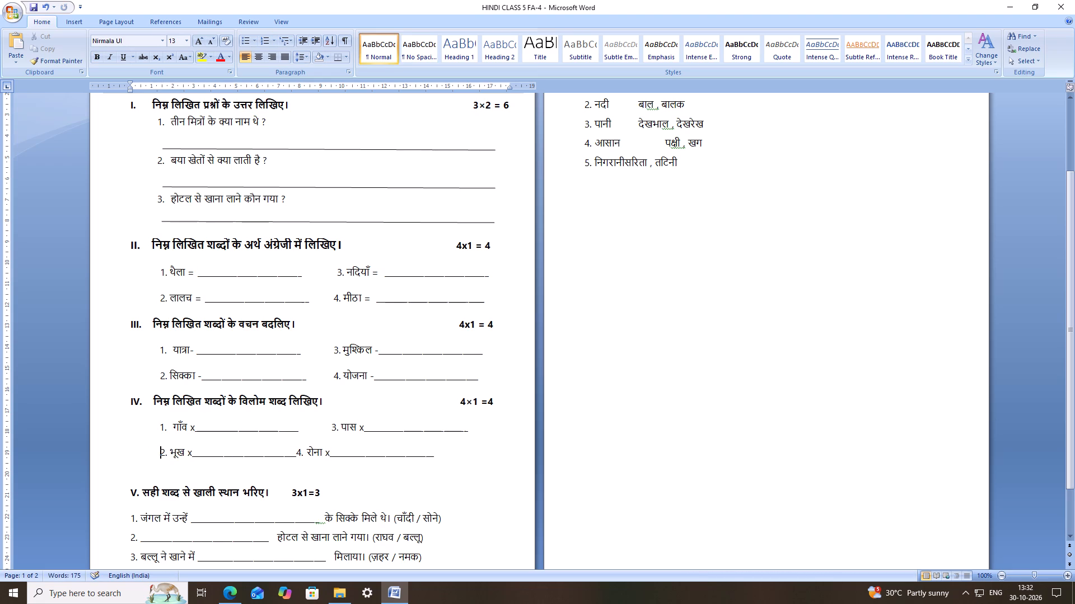
Insert 13 spaces before 4. रोना in section IV so it lines up under 3. पास.
left_click(297, 455)
key("space")
key("space")
key("space")
key("space")
key("space")
key("space")
key("space")
key("space")
key("space")
key("space")
key("space")
key("space")
key("space")
Widen the gap between V. and सही in section V's heading with 5 spaces.
scroll(297, 441, "down", 3)
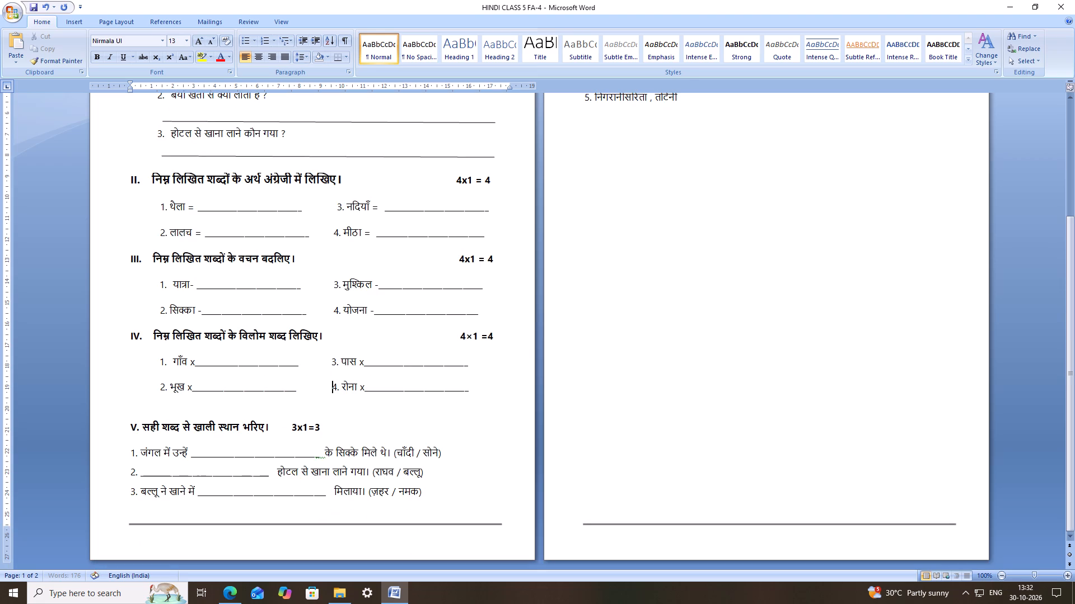
left_click(140, 427)
key("space")
key("space")
key("space")
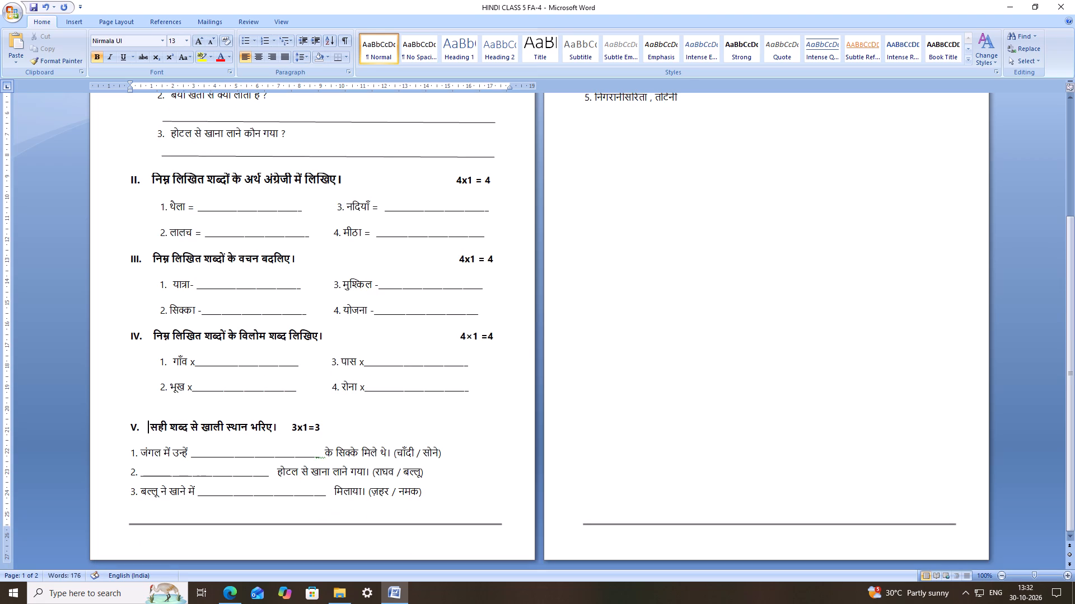
key("space")
key("space")
Insert spaces before section V's 3x1=3 marks to shift them roughly under section IV's marks.
left_click(283, 427)
key("space")
key("space")
key("space")
key("space")
key("space")
key("space")
key("space")
key("space")
key("space")
key("space")
key("space")
key("space")
key("space")
key("space")
key("space")
key("space")
key("space")
key("space")
key("space")
key("space")
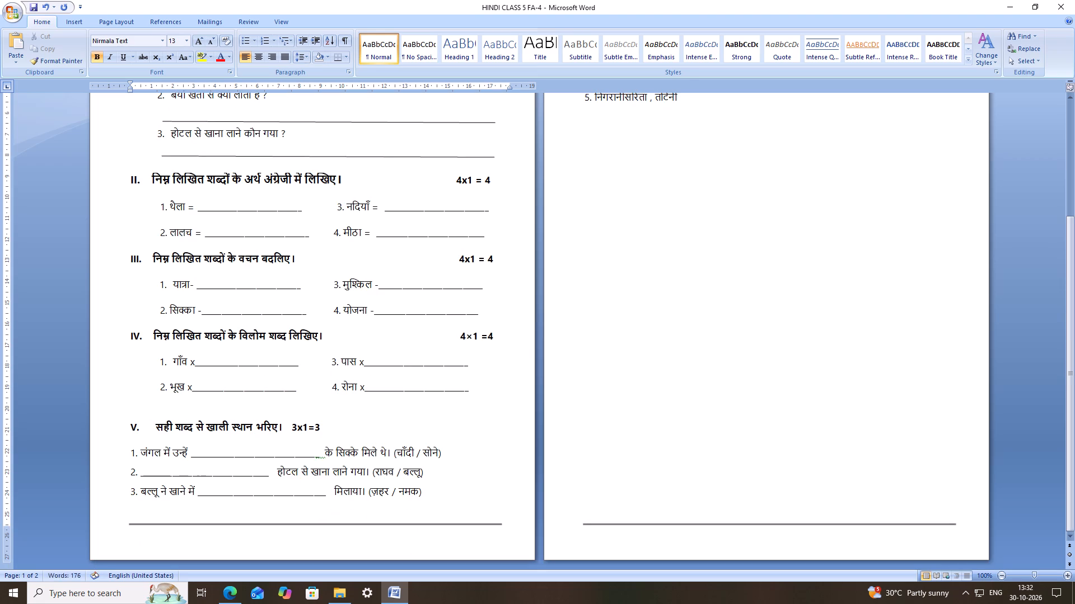
left_click(372, 427)
key("space")
key("space")
key("space")
key("space")
key("space")
key("space")
key("space")
key("space")
key("space")
key("space")
key("space")
key("space")
key("space")
key("space")
key("space")
key("space")
key("space")
key("space")
key("space")
key("space")
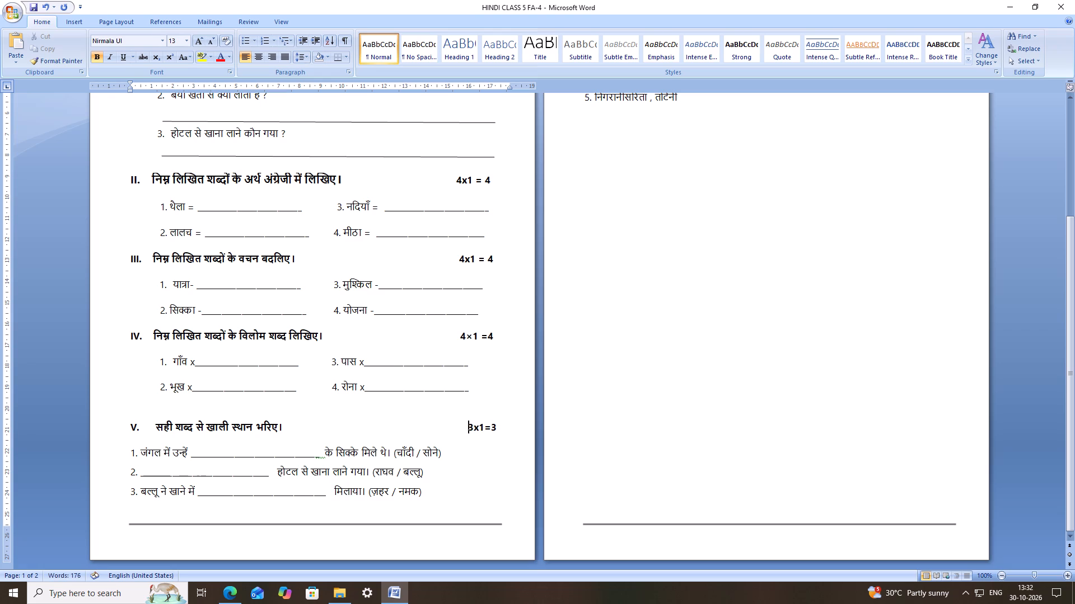
Indent item 1. जंगल in section V with 11 spaces to match the item indent of section IV.
left_click(131, 458)
key("space")
key("space")
key("space")
key("space")
key("space")
key("space")
key("space")
key("space")
key("space")
key("space")
key("space")
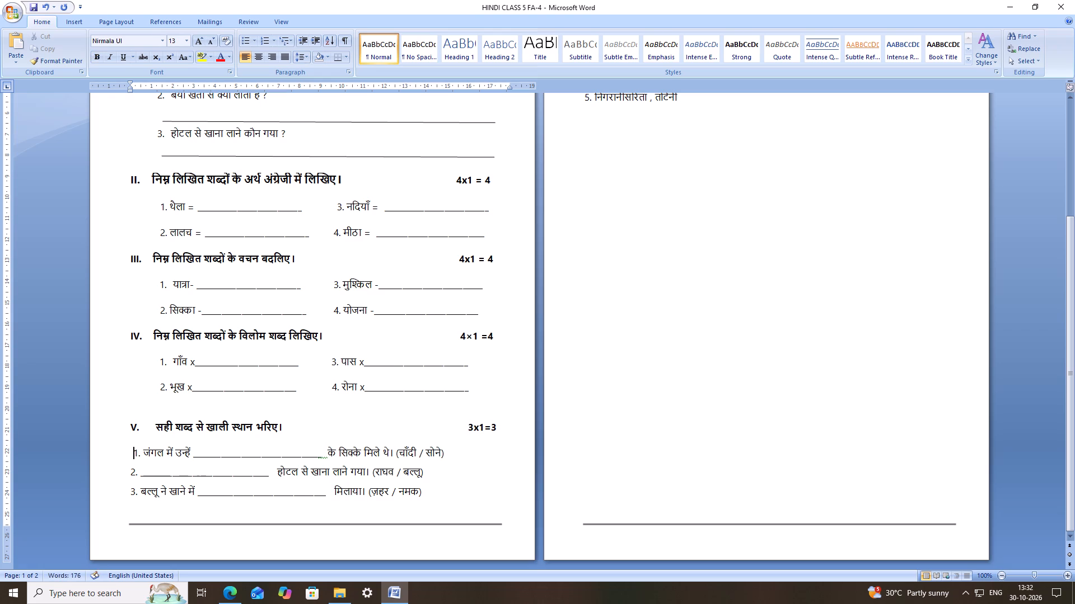
Indent item 2 of section V, the होटल से खाना sentence, with 12 spaces.
left_click(132, 480)
key("space")
key("space")
key("space")
key("space")
key("space")
key("space")
key("space")
key("space")
key("space")
key("space")
key("space")
key("space")
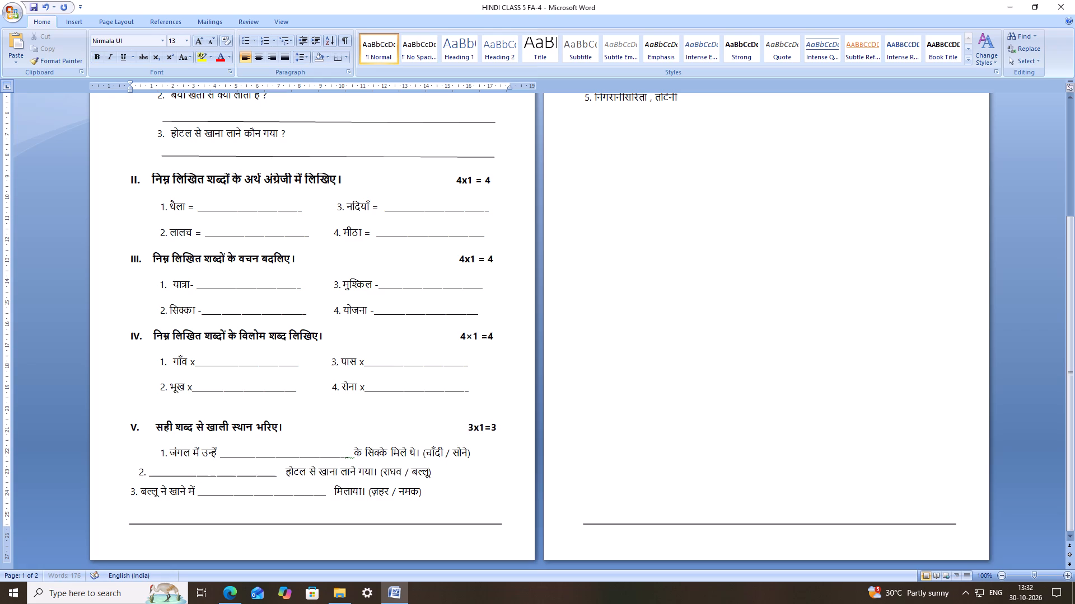
Indent item 3. बल्लू in section V with 12 spaces.
left_click(130, 491)
key("space")
key("space")
key("space")
key("space")
key("space")
key("space")
key("space")
key("space")
key("space")
key("space")
key("space")
key("space")
key("space")
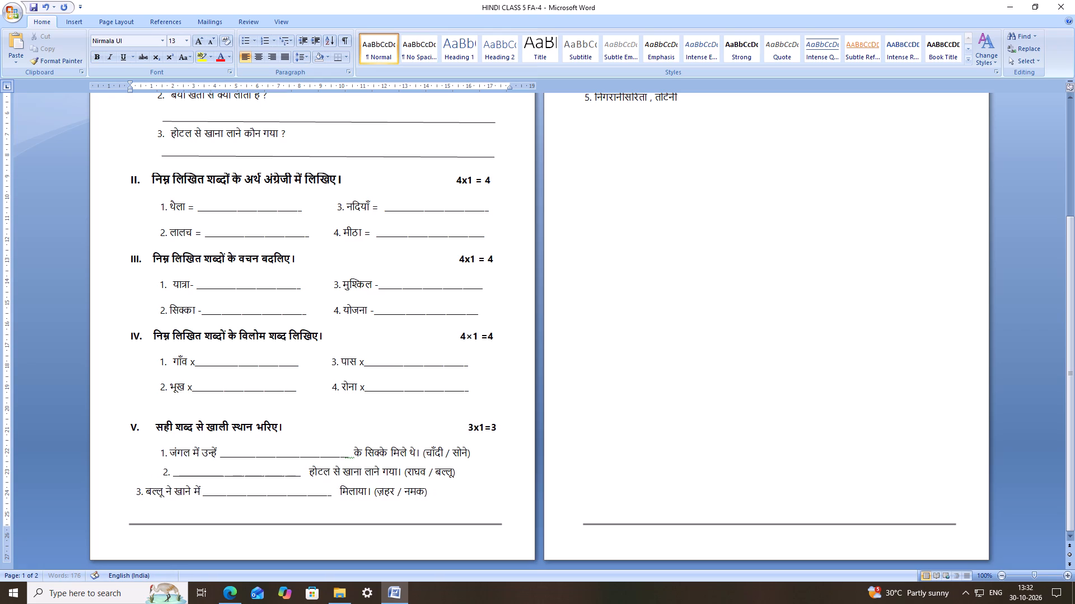
key("BackSpace")
Remove one space each before items 2 and 3 of section V so they line up under item 1.
left_click(164, 474)
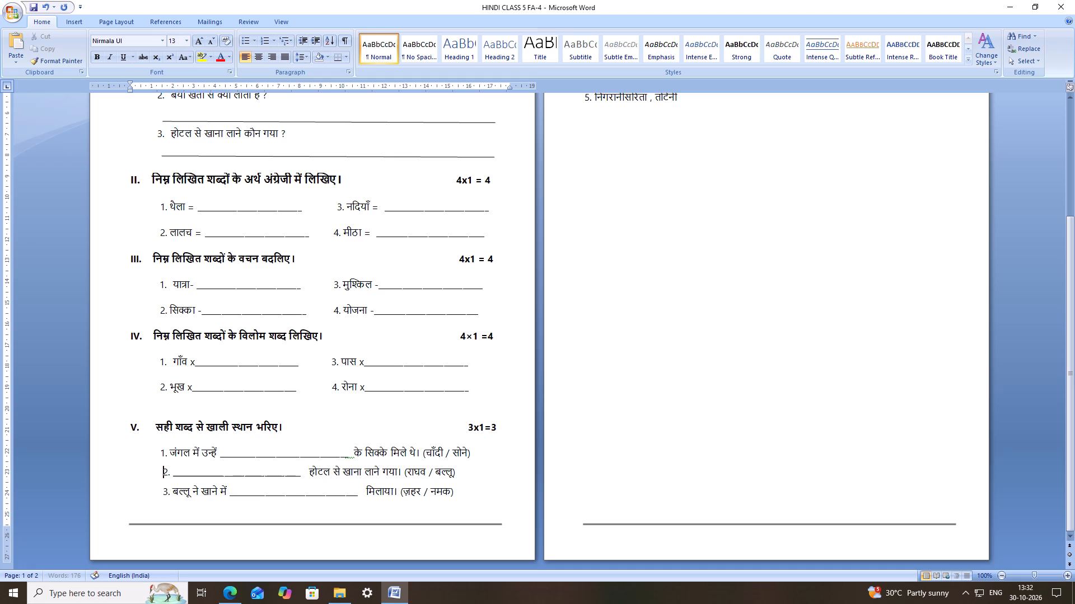
key("BackSpace")
left_click(161, 491)
key("BackSpace")
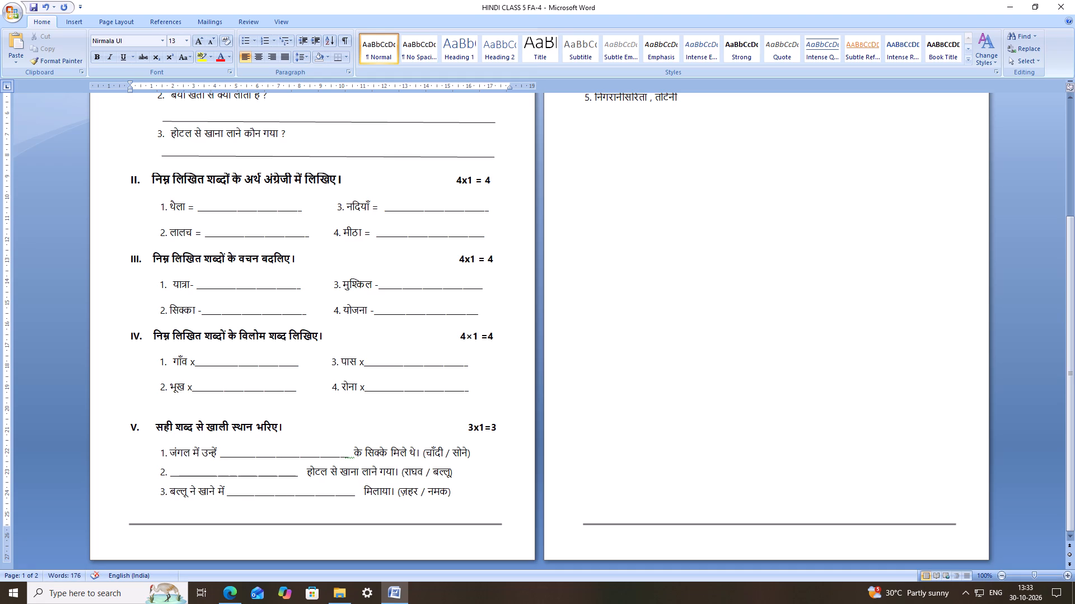
Save the Class 5 paper.
key("ctrl+s")
key("ctrl+s")
key("ctrl+s")
Insert 4 blank lines before section V's heading to move the whole section to page 2, above section VI.
scroll(336, 452, "up", 5)
scroll(711, 301, "up", 5)
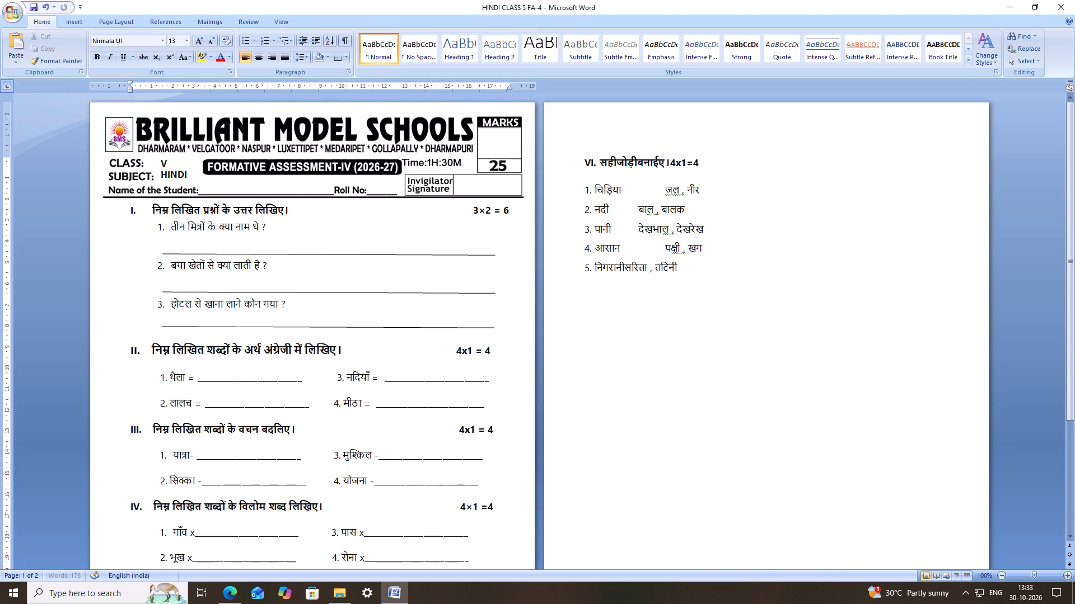
scroll(250, 565, "down", 5)
left_click(127, 460)
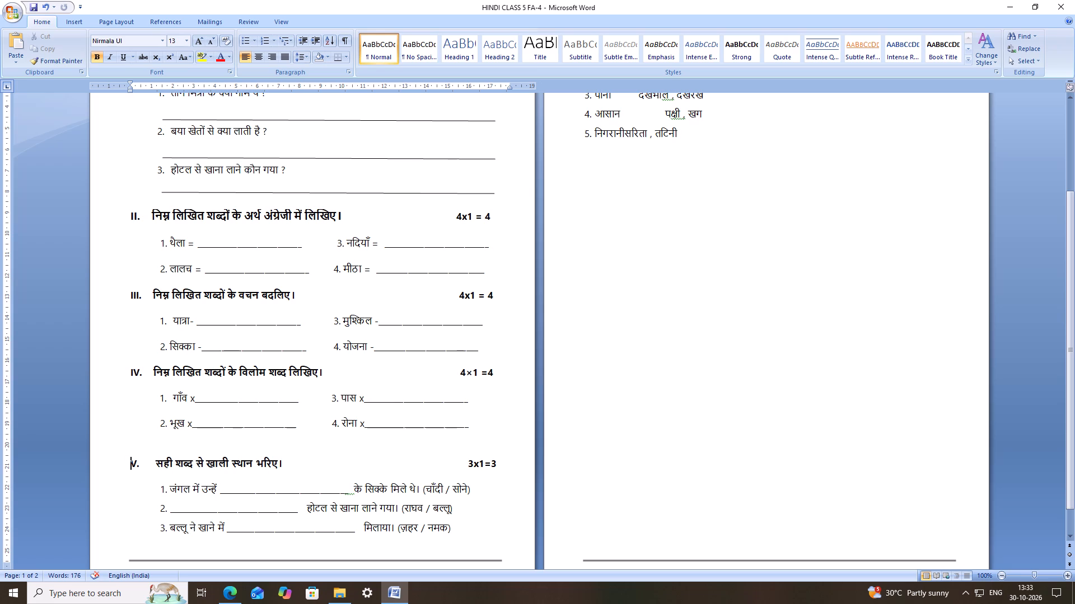
key("Return")
key("Return")
key("Return")
key("Return")
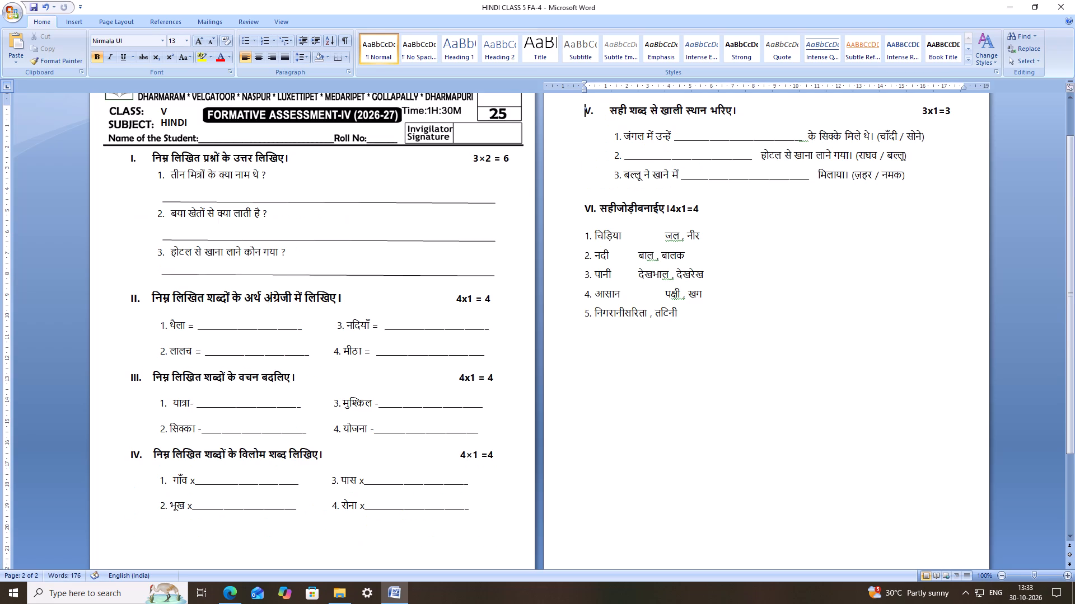
Insert 4 spaces after the numeral VI. in section VI's heading to set its text apart.
left_click(598, 210)
key("space")
key("space")
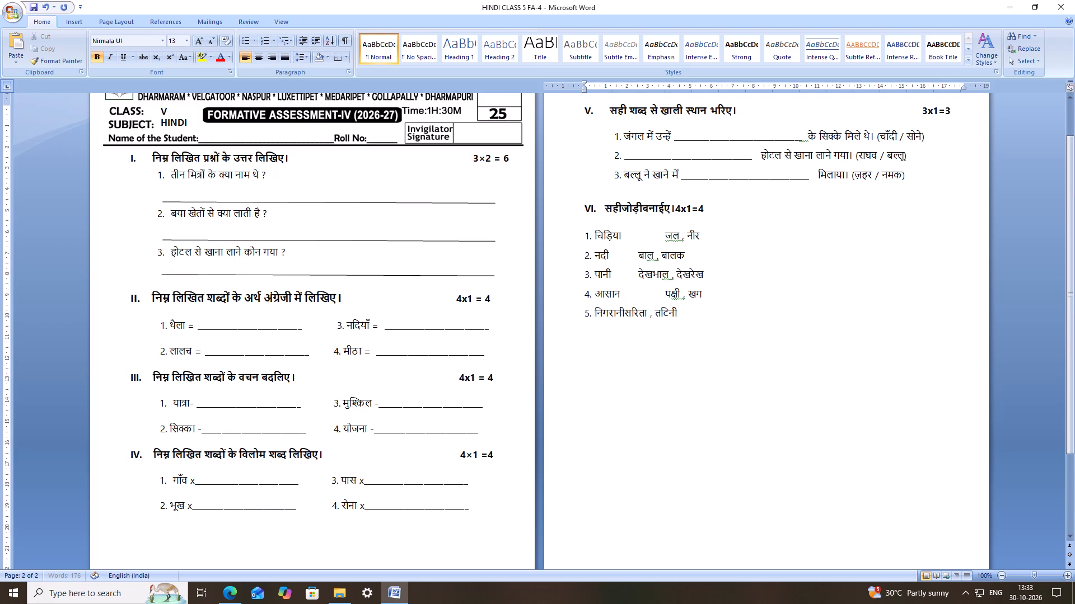
key("space")
key("space")
Indent item 1. चिड़िया in section VI with 17 spaces.
left_click(585, 237)
key("space")
key("space")
key("space")
key("space")
key("space")
key("space")
key("space")
key("space")
key("space")
key("space")
key("space")
key("space")
key("space")
key("space")
key("space")
key("space")
key("space")
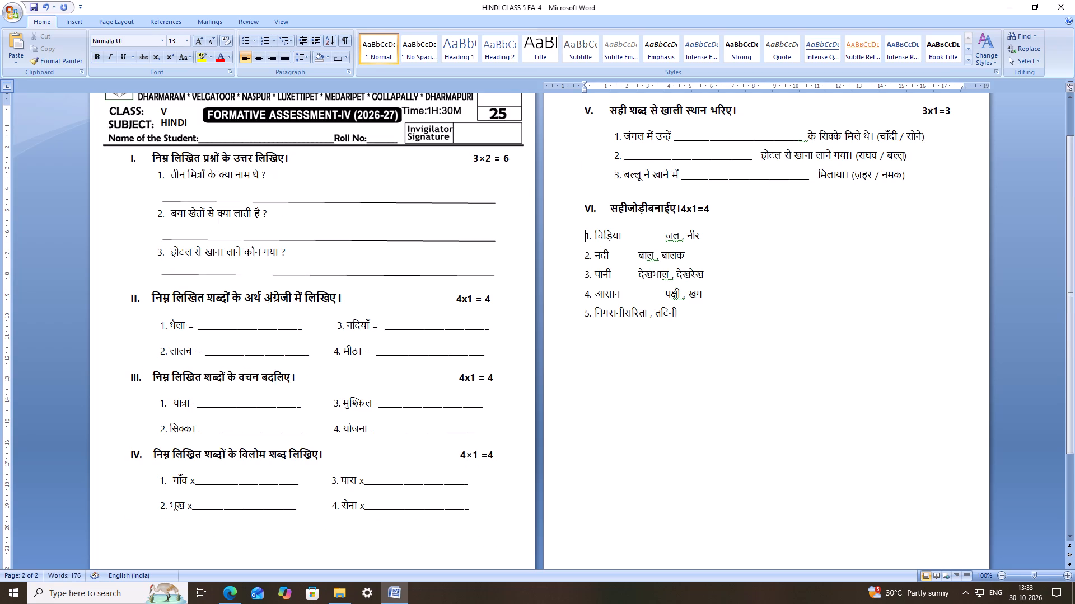
Indent item 2. नदी in section VI with 17 spaces.
left_click(583, 259)
key("space")
key("space")
key("space")
key("space")
key("space")
key("space")
key("space")
key("space")
key("space")
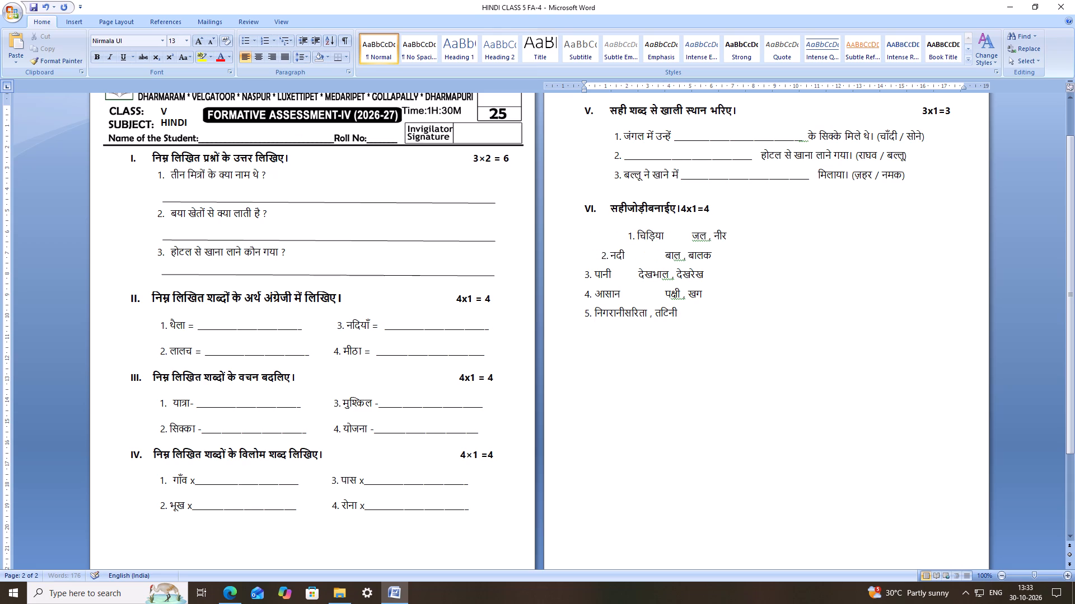
key("space")
key("space")
key("space")
key("space")
key("space")
key("space")
key("space")
key("space")
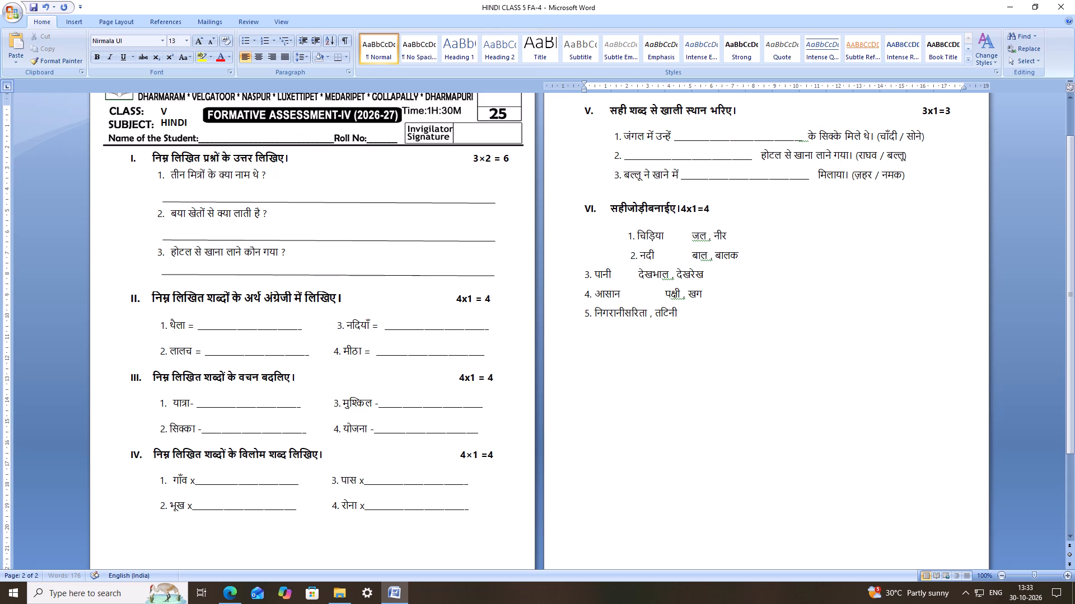
Indent item 3. पानी in section VI with 17 spaces.
left_click(584, 275)
key("space")
key("space")
key("space")
key("space")
key("space")
key("space")
key("space")
key("space")
key("space")
key("space")
key("space")
key("space")
key("space")
key("space")
key("space")
key("space")
key("space")
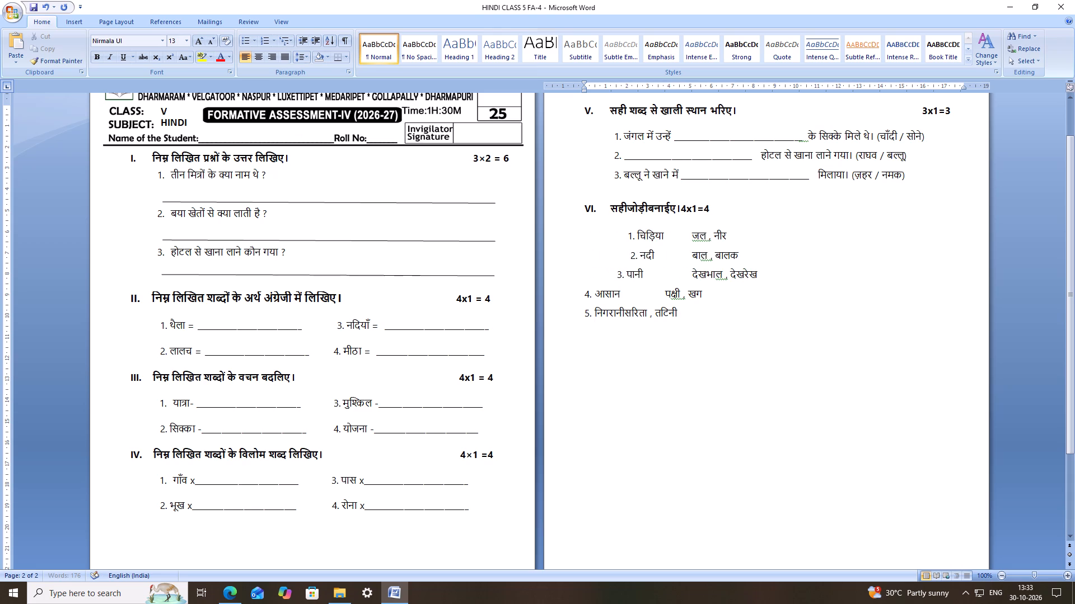
Indent item 4. आसान in section VI with 17 spaces.
left_click(586, 292)
key("space")
key("space")
key("space")
key("space")
key("space")
key("space")
key("space")
key("space")
key("space")
key("space")
key("space")
key("space")
key("space")
key("space")
key("space")
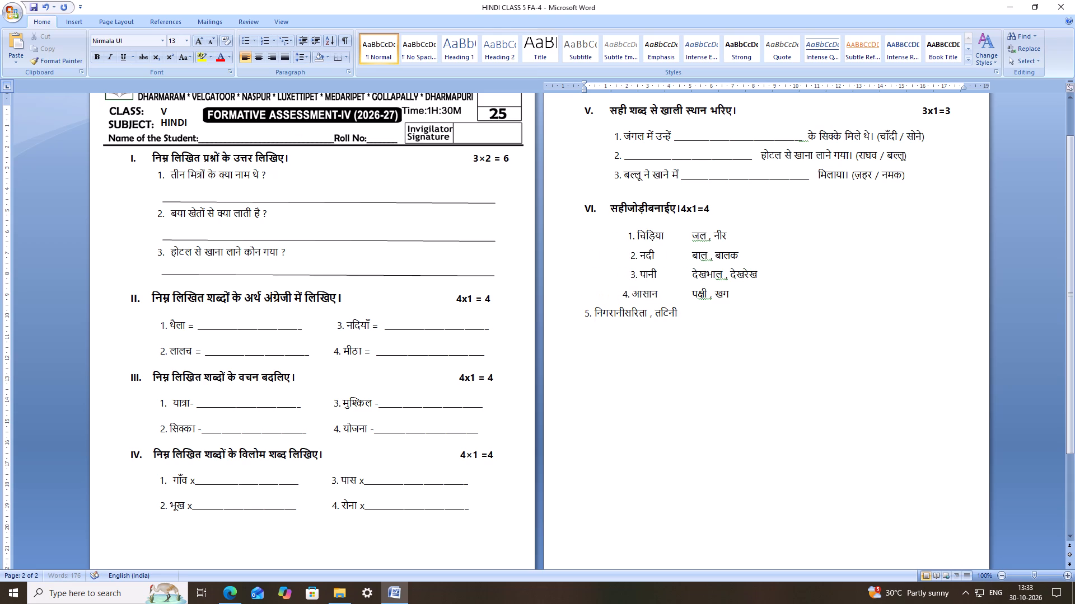
key("space")
key("space")
Indent item 5 in section VI with 17 spaces.
left_click(580, 319)
key("space")
key("space")
key("space")
key("space")
key("space")
key("space")
key("space")
key("space")
key("space")
key("space")
key("space")
key("space")
key("space")
key("space")
key("space")
key("space")
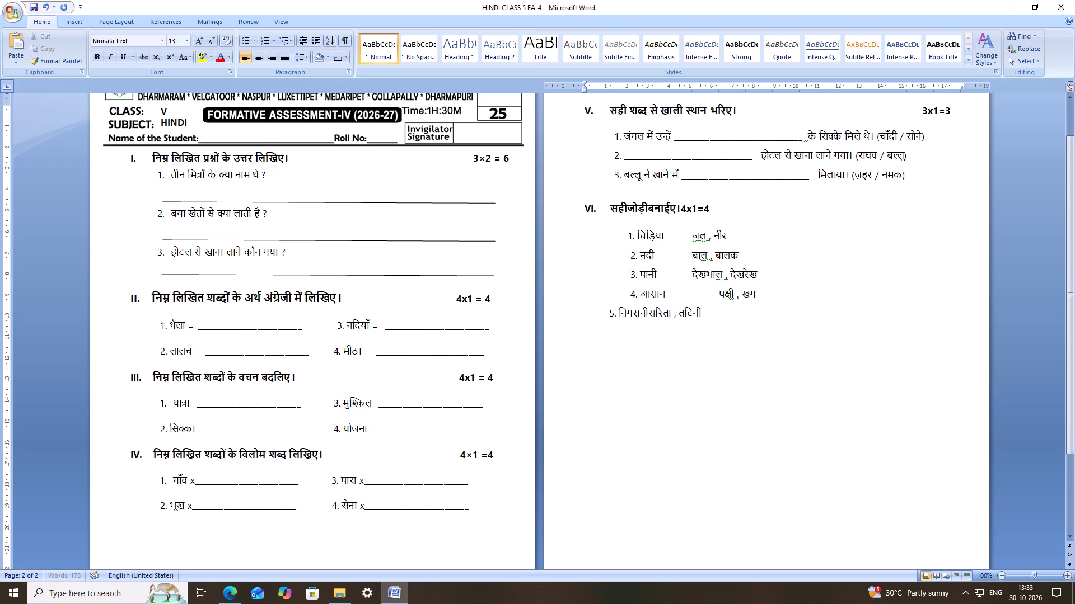
key("space")
Save the Class 5 paper.
key("ctrl+s")
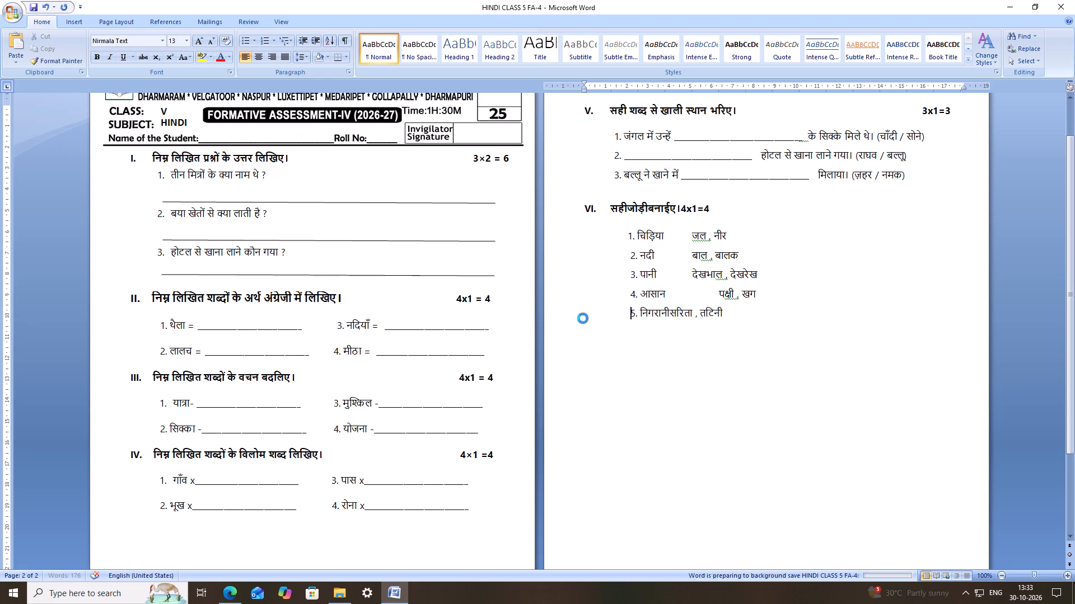
key("ctrl+s")
key("ctrl+s")
left_click(480, 333)
Add one unnumbered blank line under each of the three questions in section I for a second answer line.
left_click(339, 174)
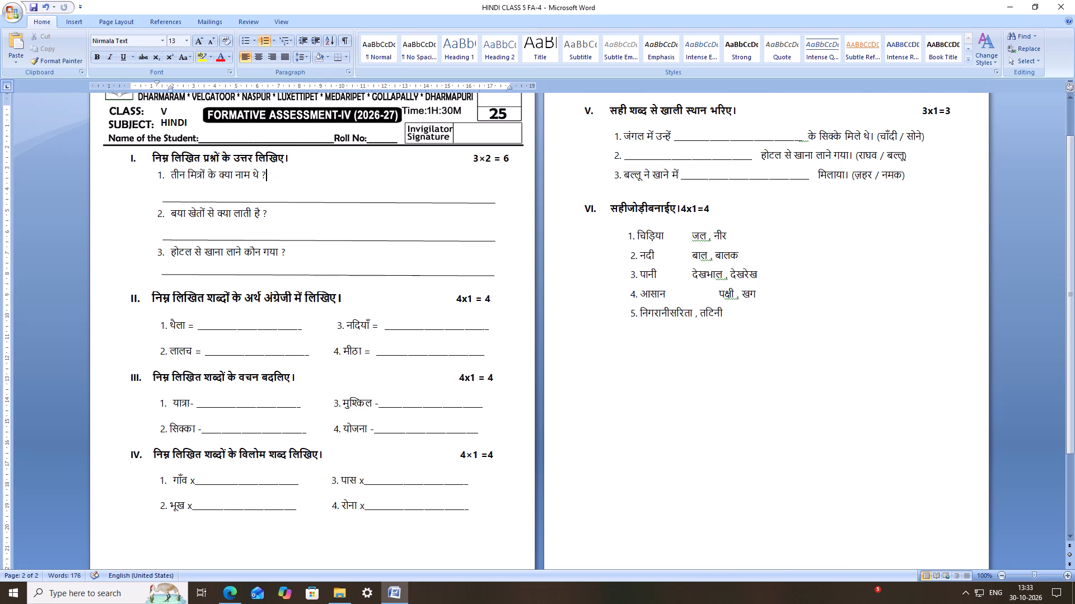
key("Return")
key("BackSpace")
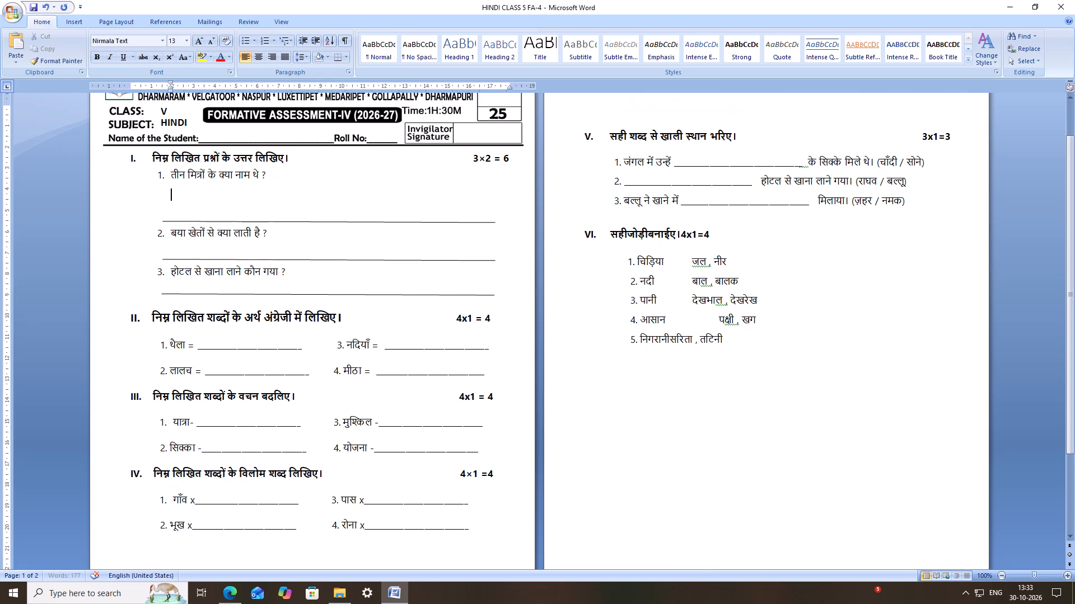
left_click(318, 243)
key("Return")
key("BackSpace")
left_click(312, 287)
key("Return")
key("BackSpace")
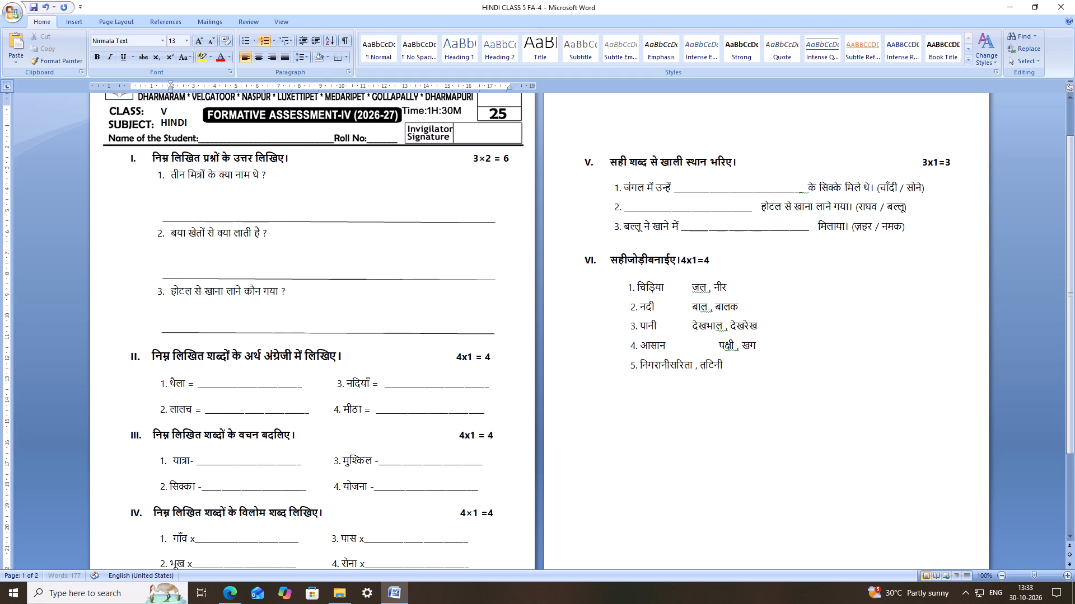
Duplicate question 1's answer line and place the copy above it, aligned at both ends.
left_click(275, 223)
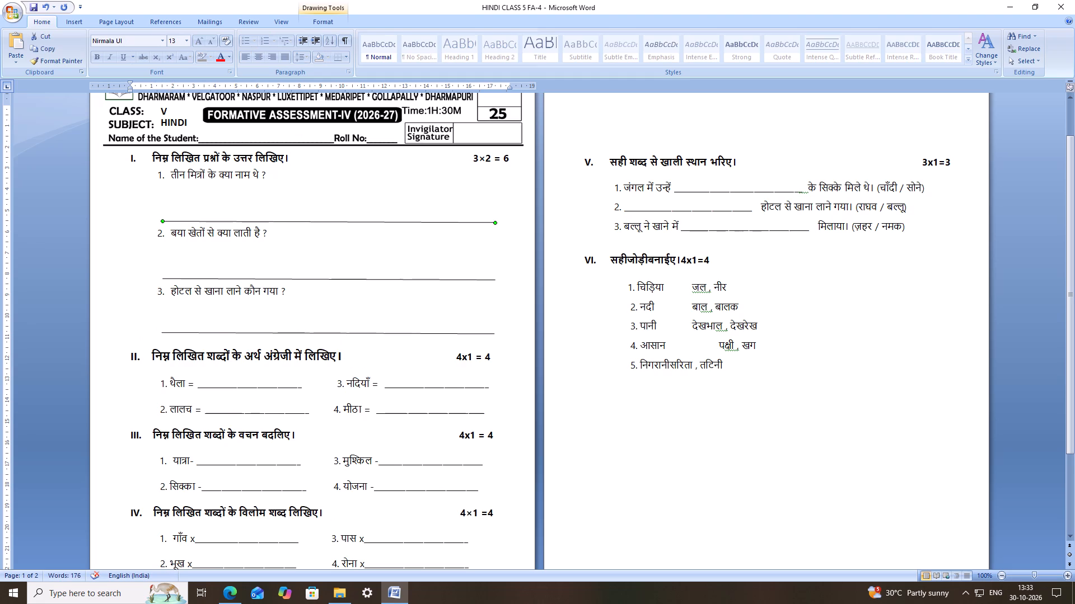
key("ctrl+c")
key("ctrl+v")
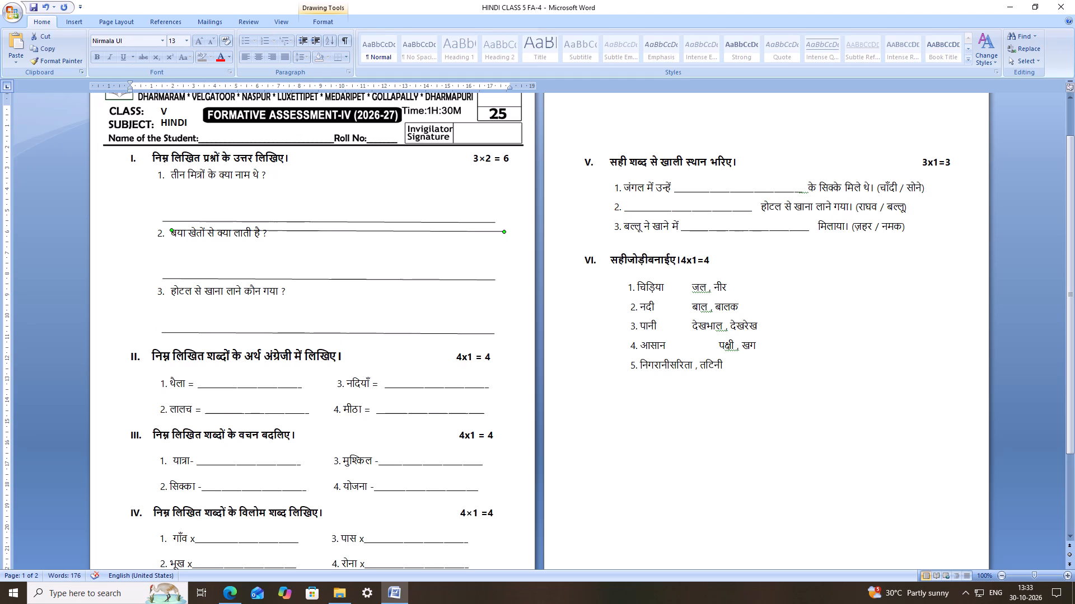
left_click_drag(279, 229, 270, 204)
left_click_drag(270, 204, 270, 204)
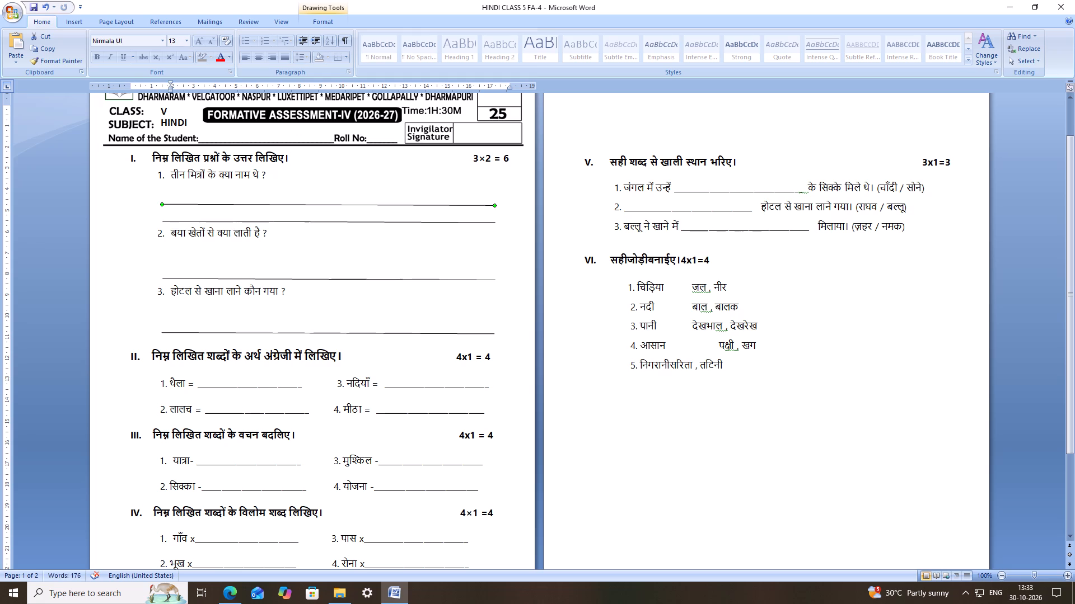
Duplicate the new answer line and place the copy under question 2, above its existing line.
key("ctrl+c")
key("ctrl+v")
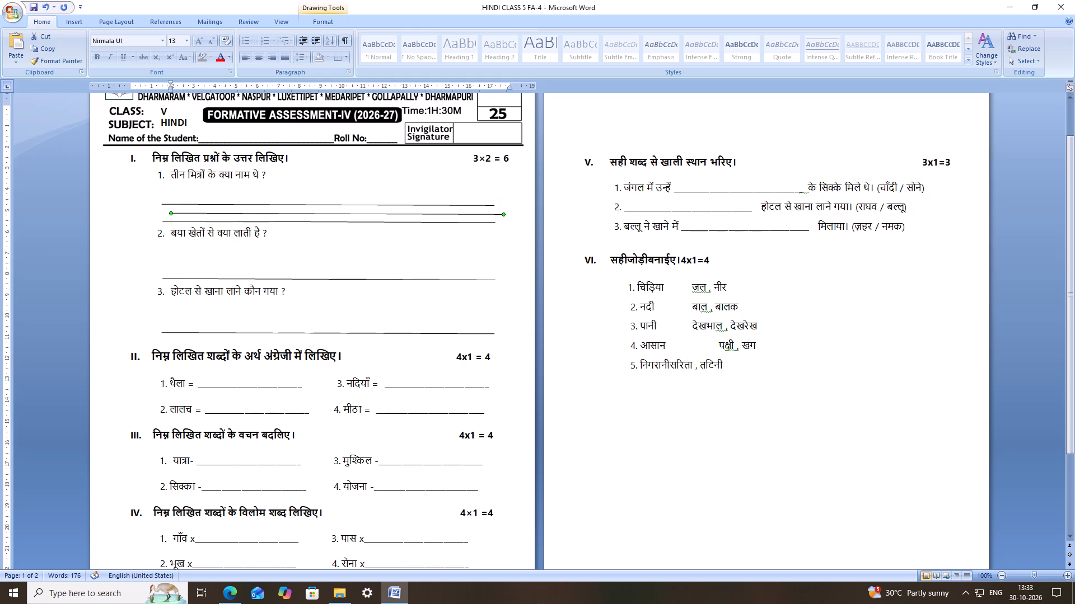
left_click_drag(270, 213, 261, 257)
left_click_drag(261, 257, 261, 257)
Duplicate the answer line again and place the copy under question 3, above its existing line.
key("ctrl+c")
key("ctrl+v")
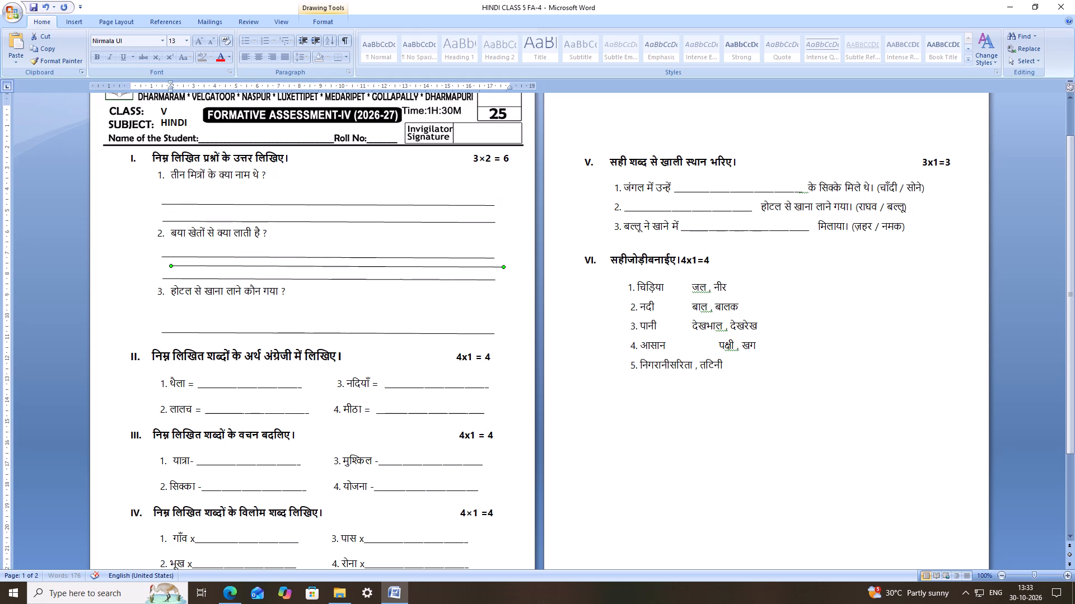
left_click_drag(256, 265, 247, 309)
left_click_drag(247, 309, 247, 312)
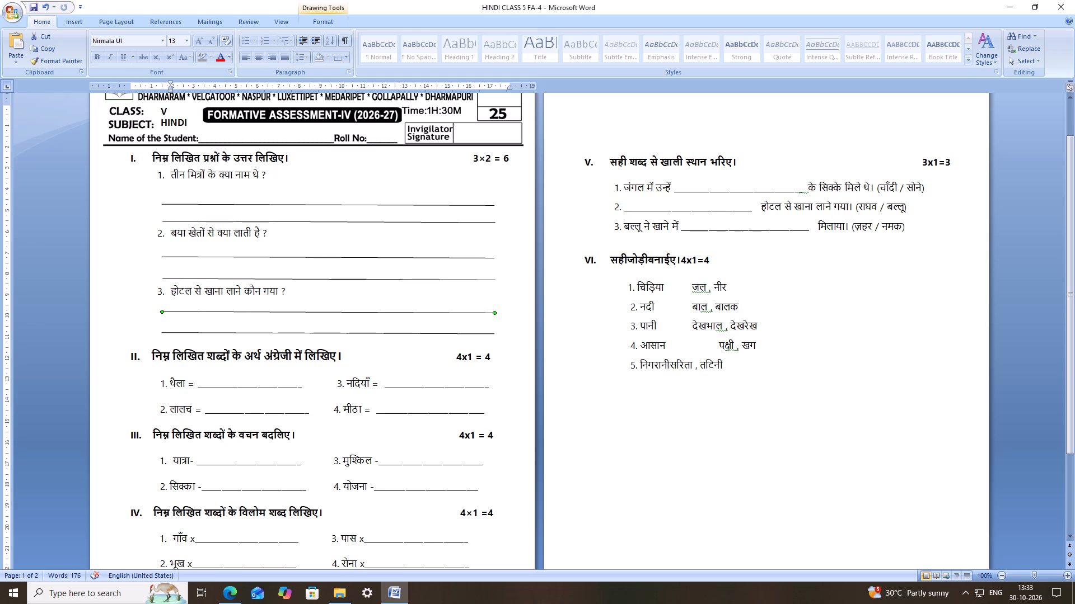
Save the Class 5 paper with the added answer lines.
key("ctrl+s")
key("ctrl+s")
key("ctrl+s")
left_click(462, 286)
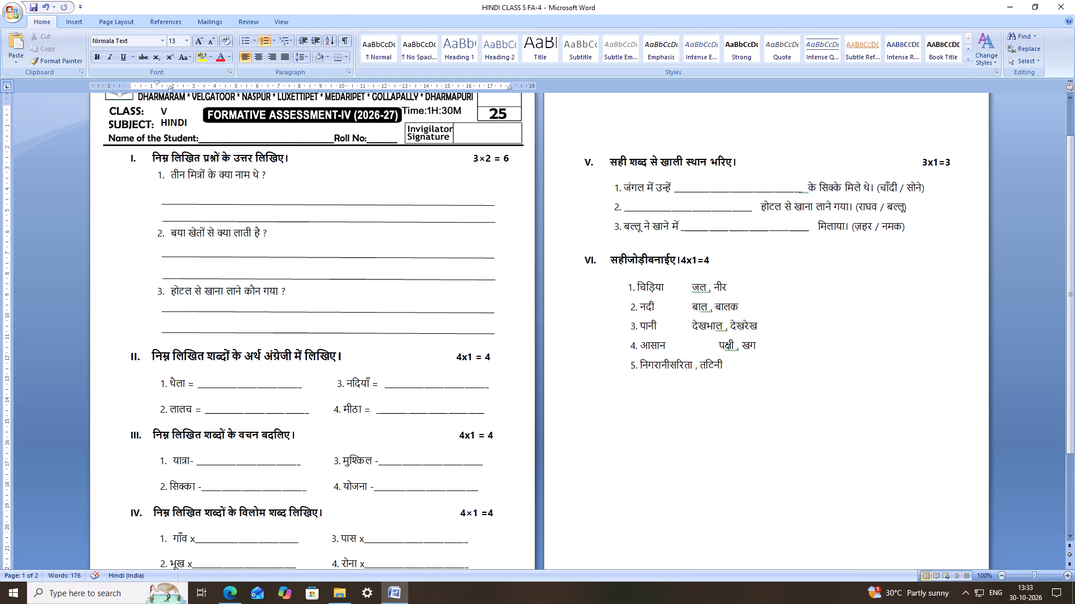
Move the upper answer line of question 1 slightly upward to even out the gap, and save the paper.
left_click_drag(377, 205, 377, 200)
key("ctrl+s")
key("ctrl+s")
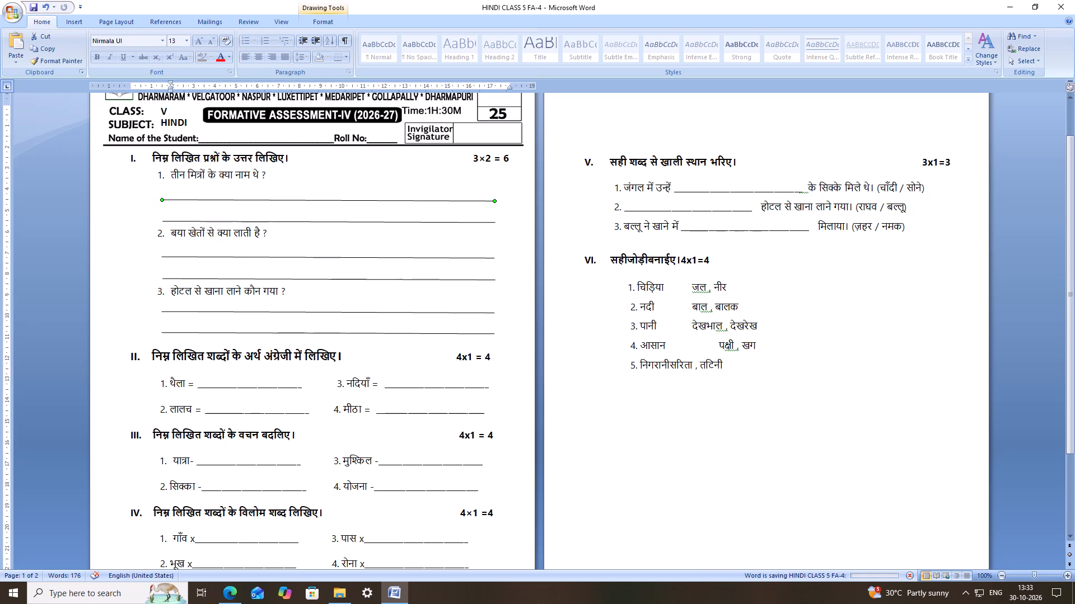
key("ctrl+s")
Delete two blank lines above section V's heading on page 2.
left_click(648, 253)
scroll(594, 267, "down", 2)
scroll(595, 265, "up", 5)
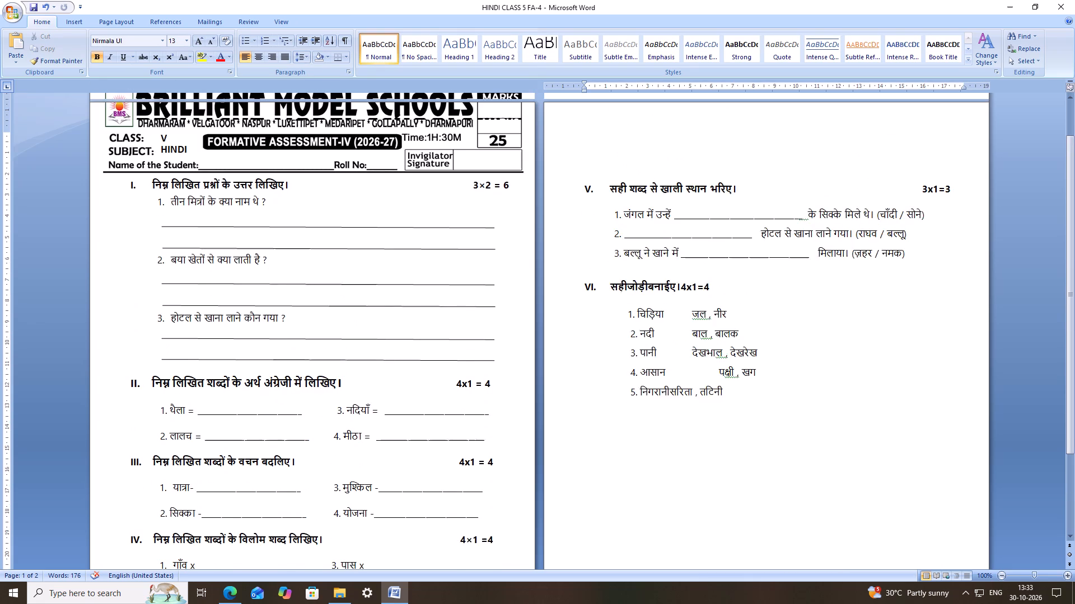
left_click(612, 196)
key("BackSpace")
key("BackSpace")
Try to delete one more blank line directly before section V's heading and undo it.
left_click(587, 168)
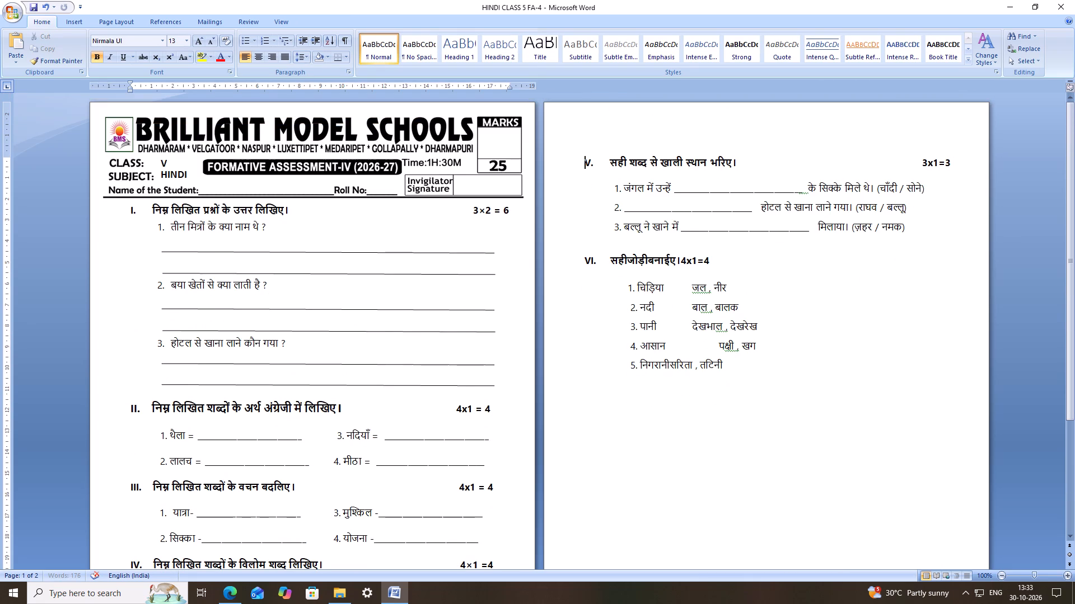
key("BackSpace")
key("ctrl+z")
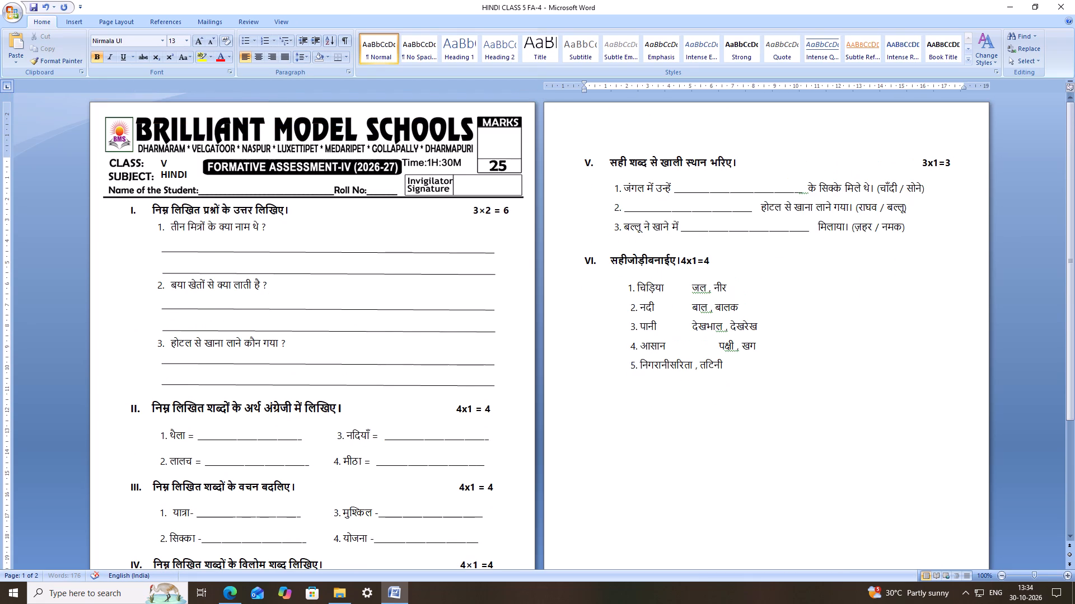
Remove three spaces each before items 1, 2 and 3 of section VI to reduce their indent.
left_click(727, 226)
left_click(684, 284)
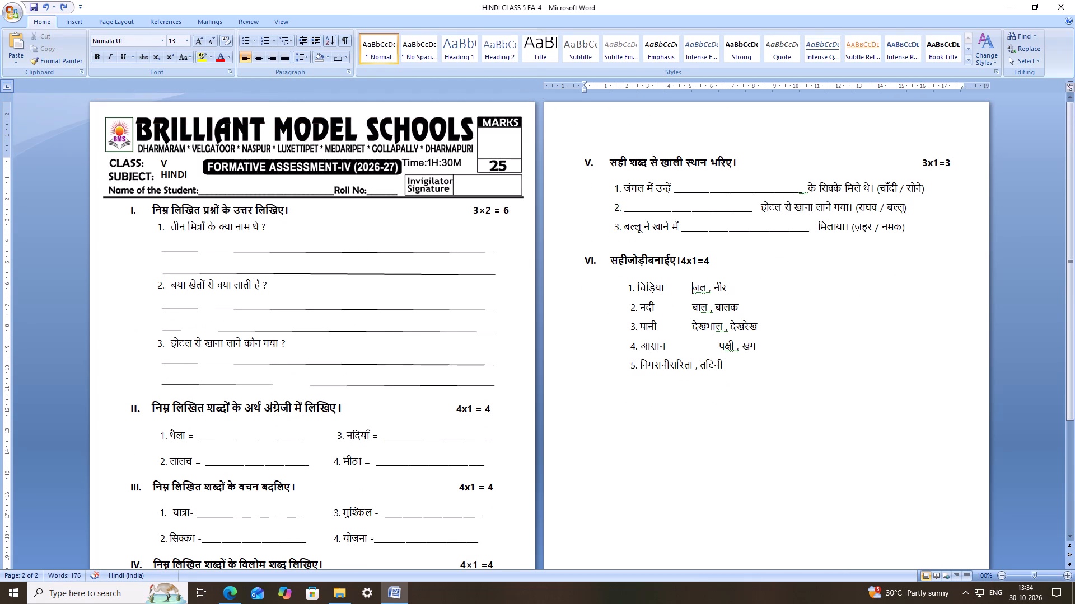
left_click(624, 290)
key("BackSpace")
key("BackSpace")
key("BackSpace")
left_click(629, 306)
key("BackSpace")
key("BackSpace")
key("BackSpace")
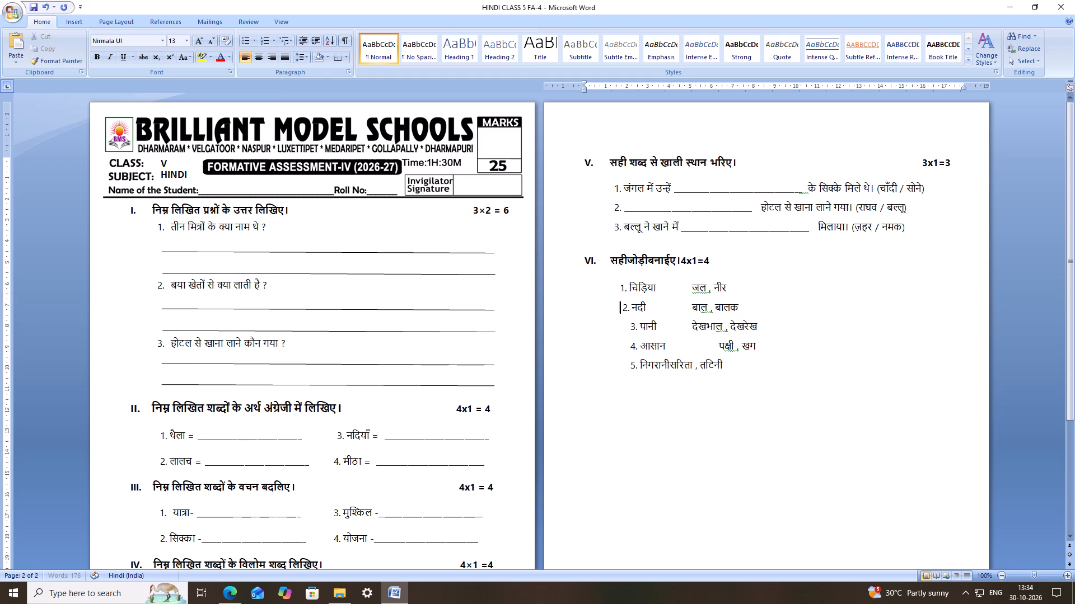
left_click(624, 321)
key("BackSpace")
key("BackSpace")
key("BackSpace")
Remove two spaces before item 4 and one space before item 5 of section VI to reduce their indent.
left_click(626, 344)
key("BackSpace")
key("BackSpace")
left_click(628, 362)
key("BackSpace")
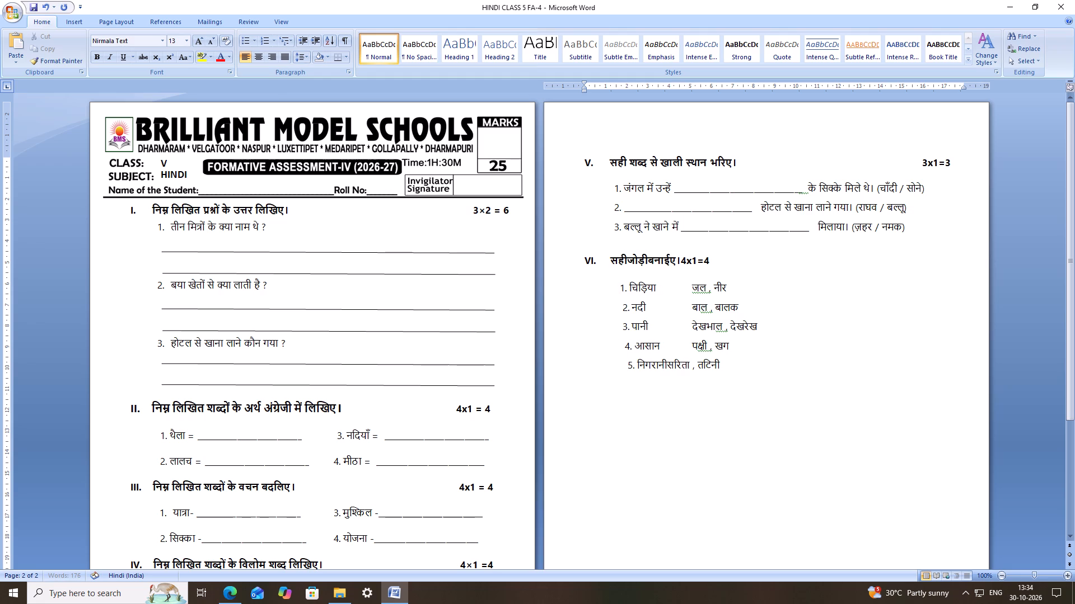
Insert twenty spaces before "जल , नीर" in item 1 of section VI to shift the pair further right.
left_click(678, 281)
key("space")
key("space")
key("space")
key("space")
key("space")
key("space")
key("space")
key("space")
key("space")
key("space")
key("space")
key("space")
key("space")
key("space")
key("space")
key("space")
key("space")
key("space")
key("space")
key("space")
Insert twenty spaces before "बाल , बालक" in item 2 of section VI to align it with the pair above.
left_click(686, 310)
key("space")
key("space")
key("space")
key("space")
key("space")
key("space")
key("space")
key("space")
key("space")
key("space")
key("space")
key("space")
key("space")
key("space")
key("space")
key("space")
key("space")
key("space")
key("space")
key("space")
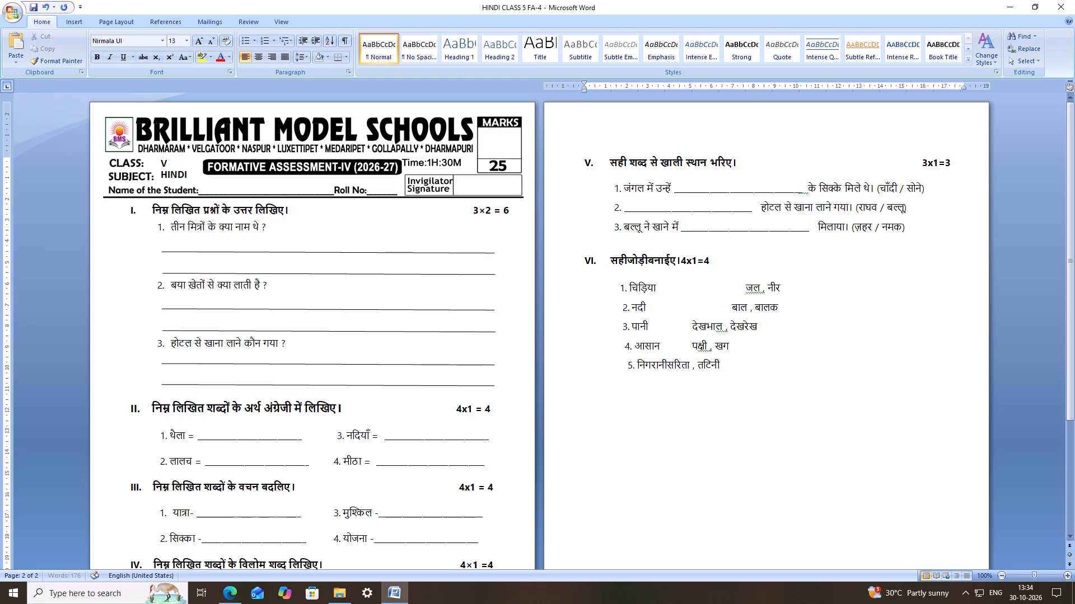
Insert twenty spaces before "देखभाल , देखरेख" in item 3 of section VI to align it with the pairs above.
left_click(691, 331)
key("space")
key("space")
key("space")
key("space")
key("space")
key("space")
key("space")
key("space")
key("space")
key("space")
key("space")
key("space")
key("space")
key("space")
key("space")
key("space")
key("space")
key("space")
key("space")
key("space")
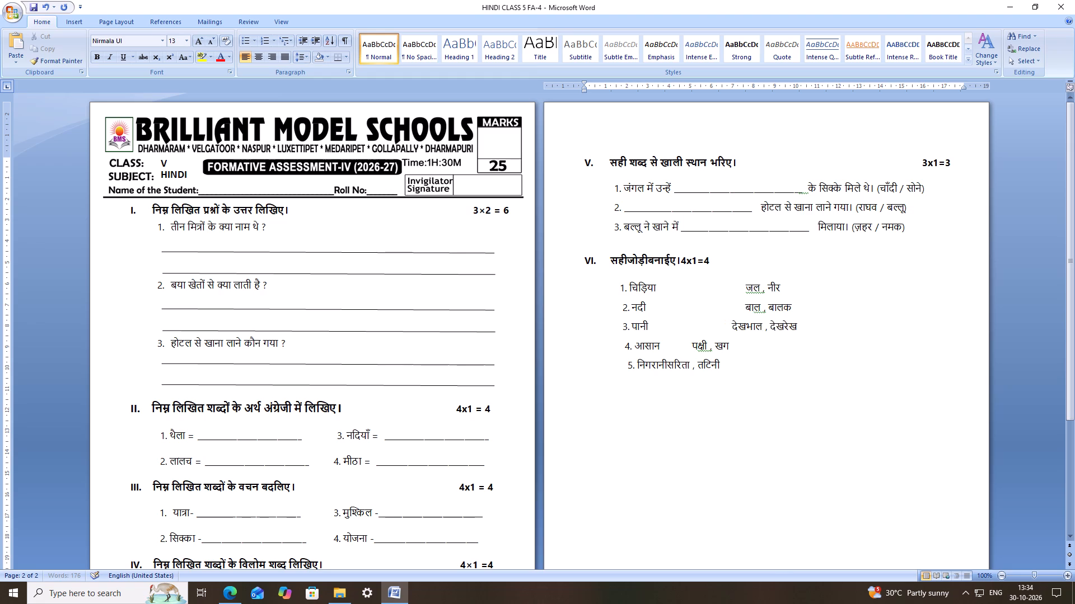
Insert twenty-one spaces before "पक्षी , खग" in item 4 of section VI to align it with the pairs above.
left_click(689, 348)
key("space")
key("space")
key("space")
key("space")
key("space")
key("space")
key("space")
key("space")
key("space")
key("space")
key("space")
key("space")
key("space")
key("space")
key("space")
key("space")
key("space")
key("space")
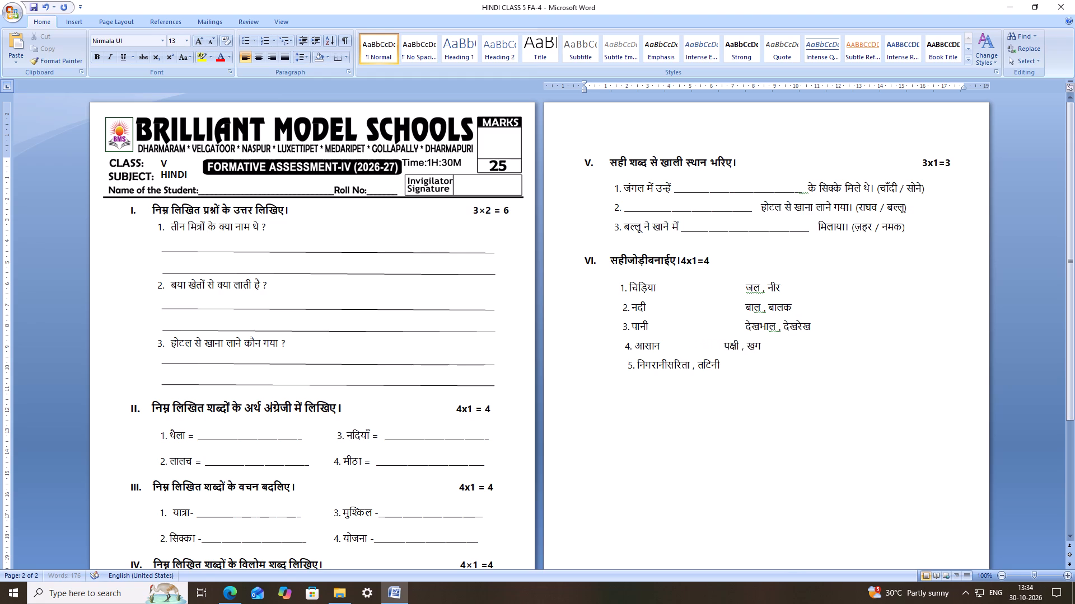
key("space")
key("space")
key("space")
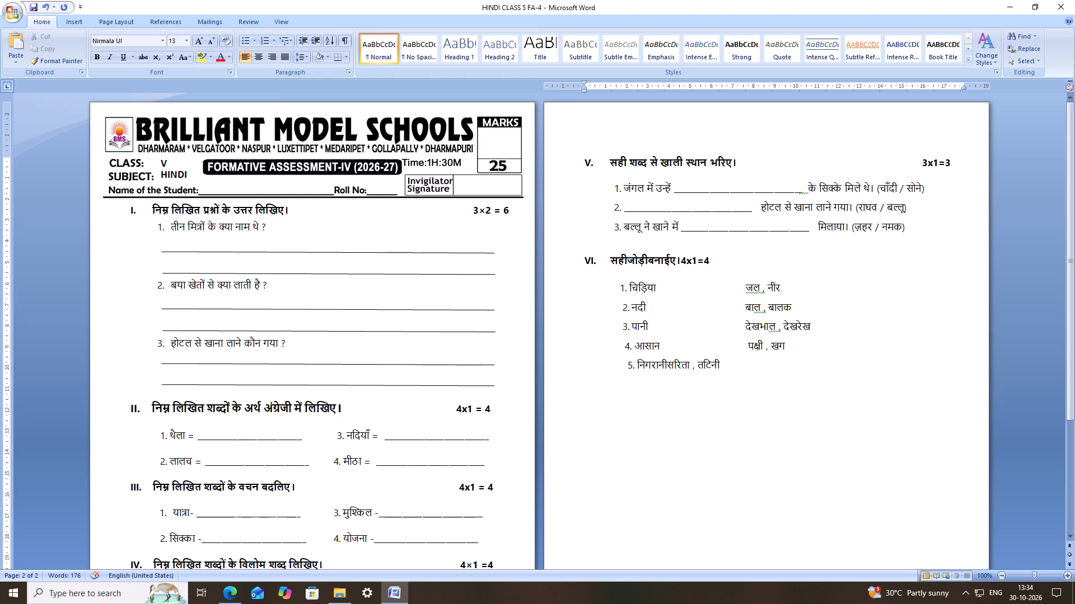
Separate "सरिता , तटिनी" from "निगरानी" in item 5 with spaces, aligning it with the second column, and save the paper.
left_click(695, 367)
left_click(668, 366)
key("space")
key("space")
key("space")
key("space")
key("space")
key("space")
key("space")
key("space")
key("space")
key("space")
key("space")
key("space")
key("space")
key("space")
key("space")
key("space")
key("space")
key("space")
key("space")
key("space")
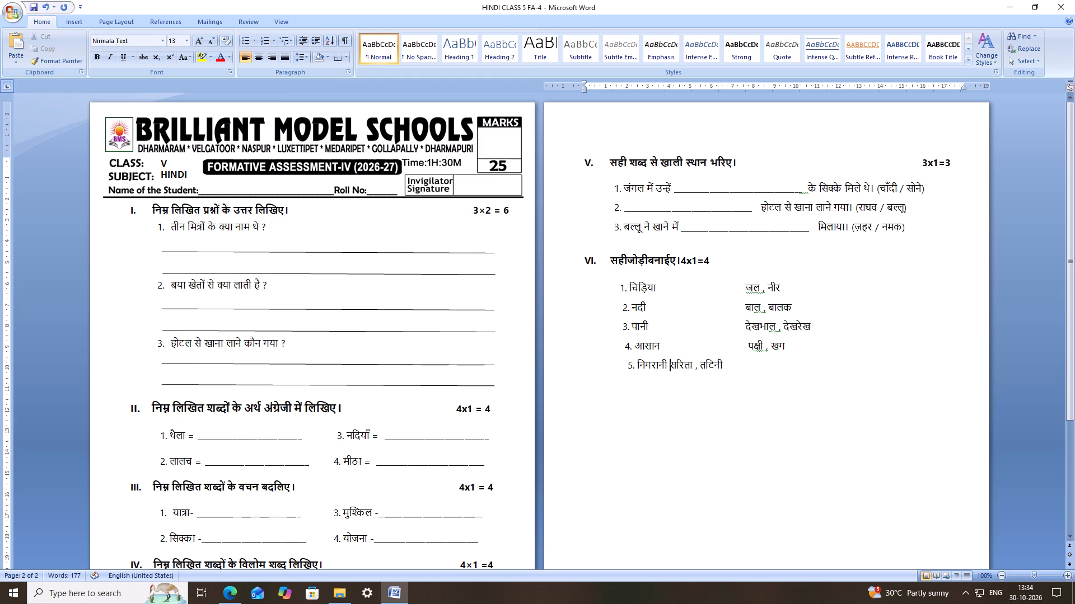
key("space")
key("space")
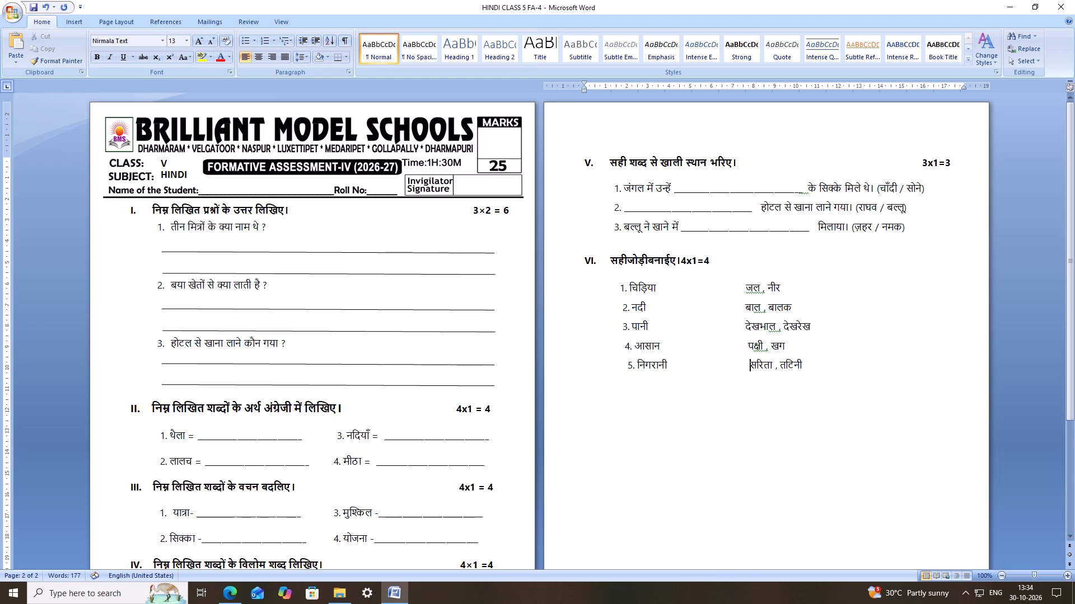
key("ctrl+s")
key("ctrl+s")
key("ctrl+s")
key("ctrl+s")
key("ctrl+s")
key("ctrl+s")
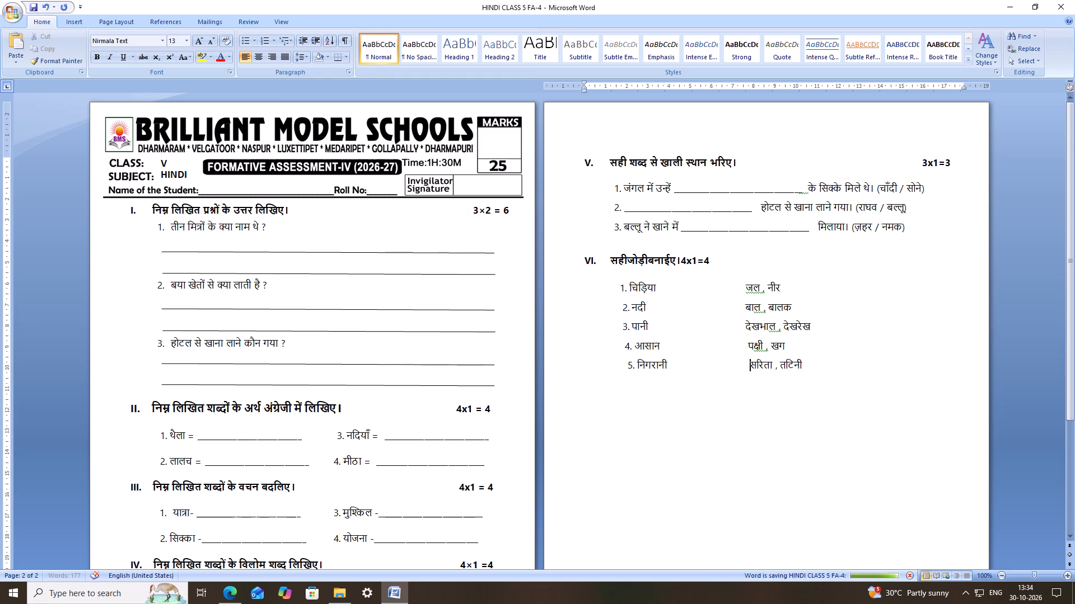
Space the marks "4x1=4" away from section VI's heading to sit roughly under section V's marks, and save the paper.
left_click(679, 259)
key("space")
key("space")
key("space")
key("space")
key("space")
key("space")
key("space")
key("space")
key("space")
key("space")
key("space")
key("space")
key("space")
key("space")
key("space")
key("space")
key("space")
key("space")
key("space")
key("space")
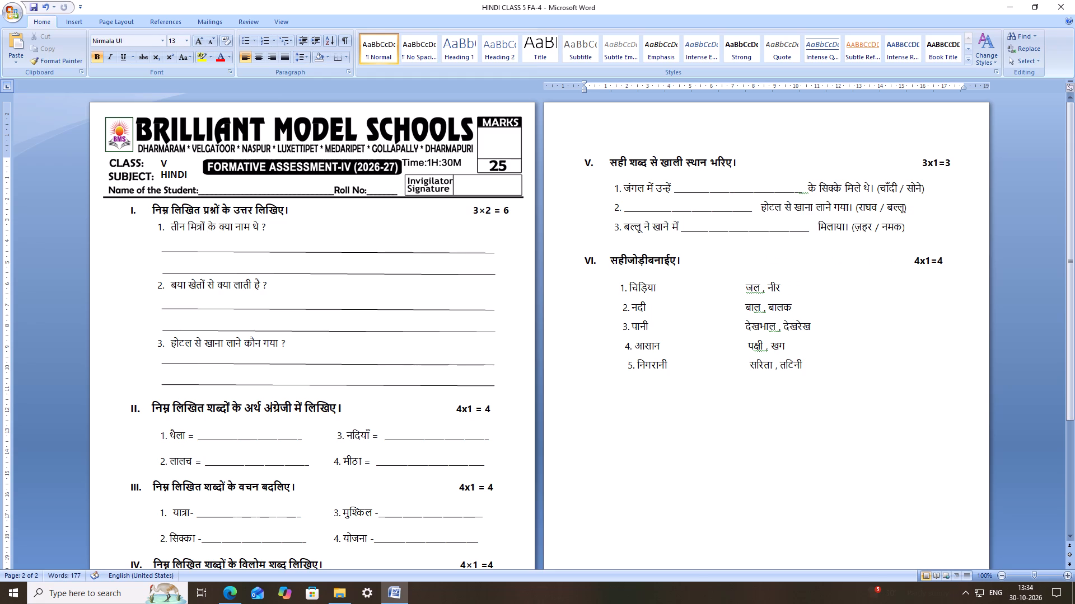
key("ctrl+s")
key("ctrl+s")
key("ctrl+s")
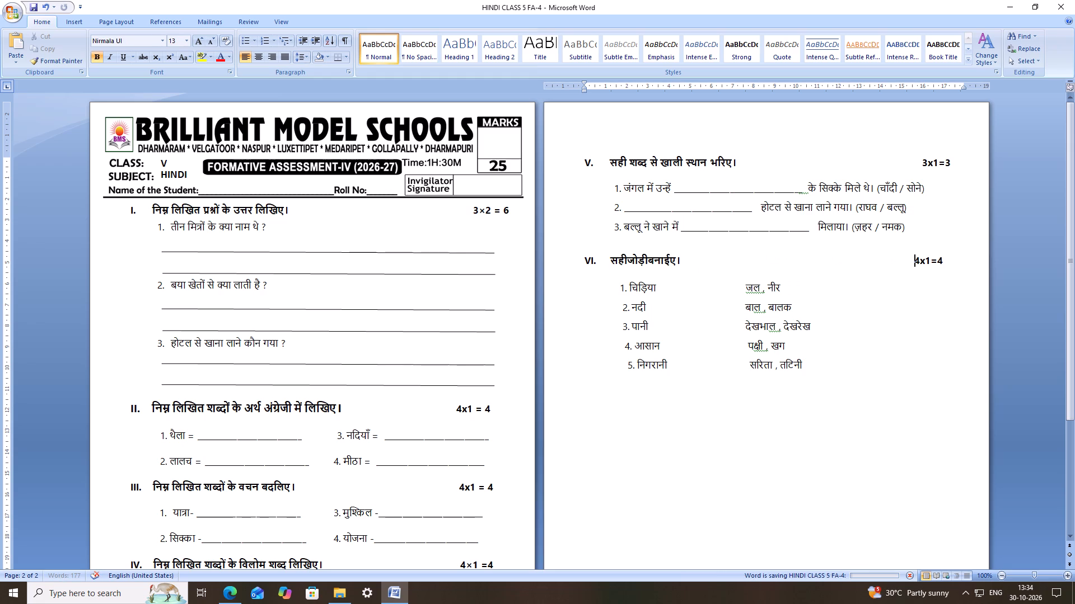
Add spaces between the words of section VI's heading so it reads "सही जोड़ी बनाईए।", and save the paper.
left_click(629, 262)
key("space")
left_click(642, 263)
left_click(649, 262)
key("space")
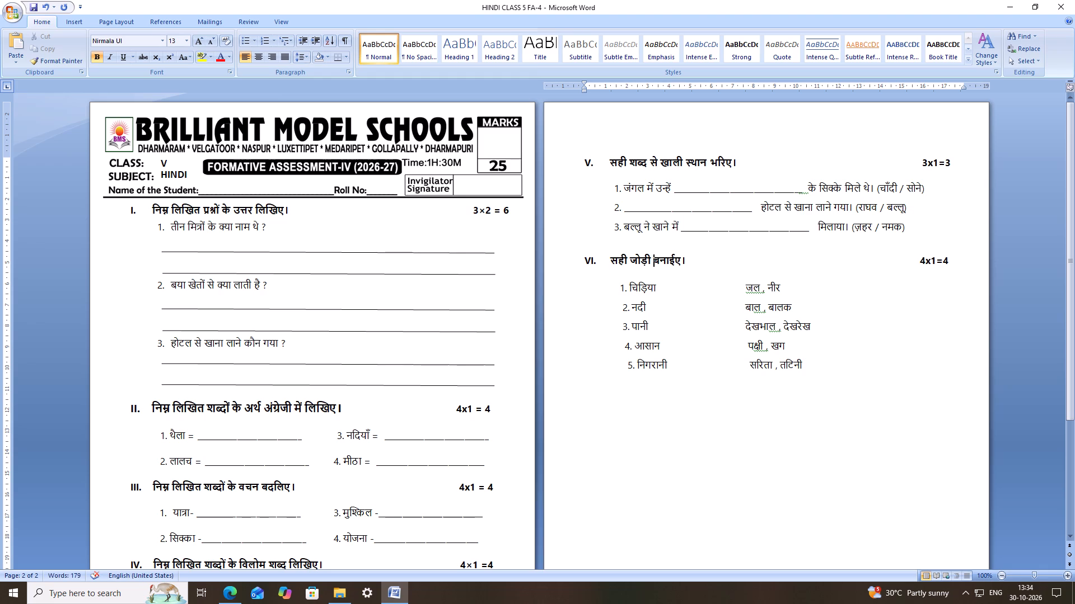
key("ctrl+s")
key("ctrl+s")
key("ctrl+s")
key("ctrl+s")
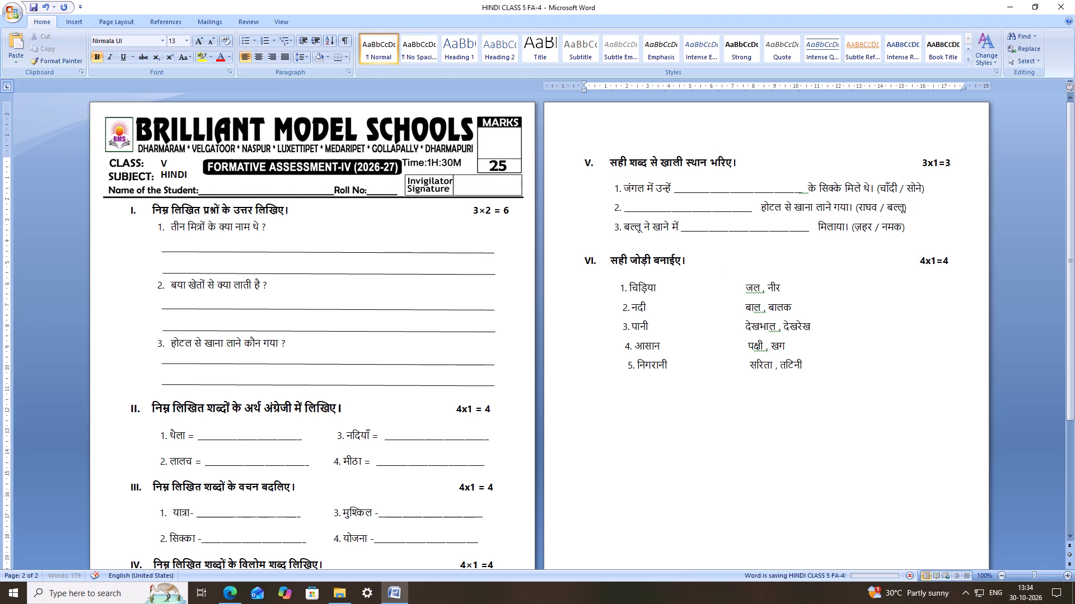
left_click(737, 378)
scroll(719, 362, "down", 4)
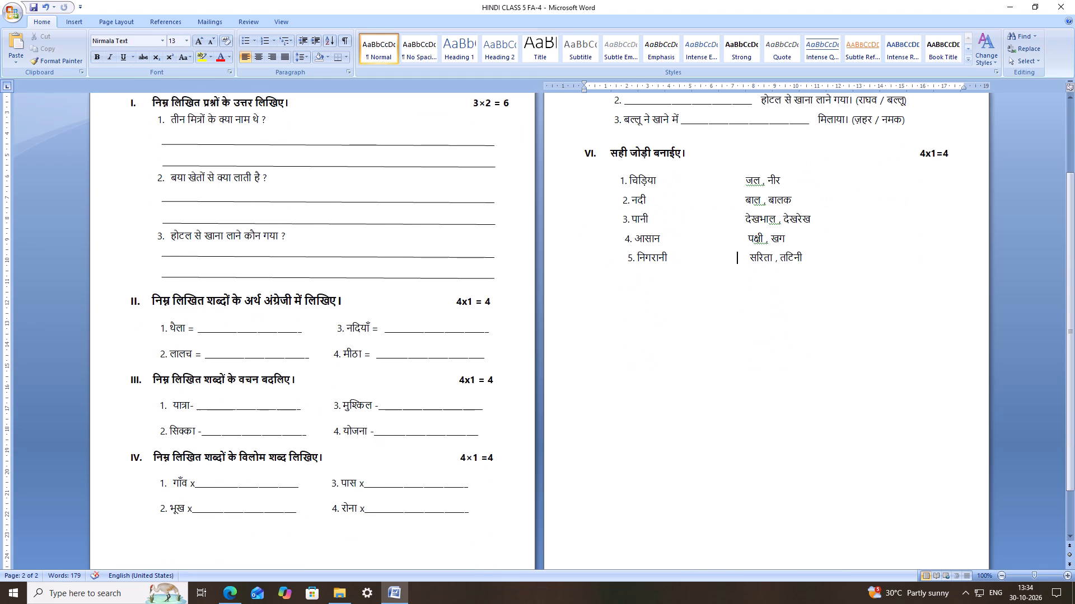
Remove the extra leading space before items 2 and 3 of section VI so their numbers line up under item 1.
left_click(630, 215)
left_click(621, 184)
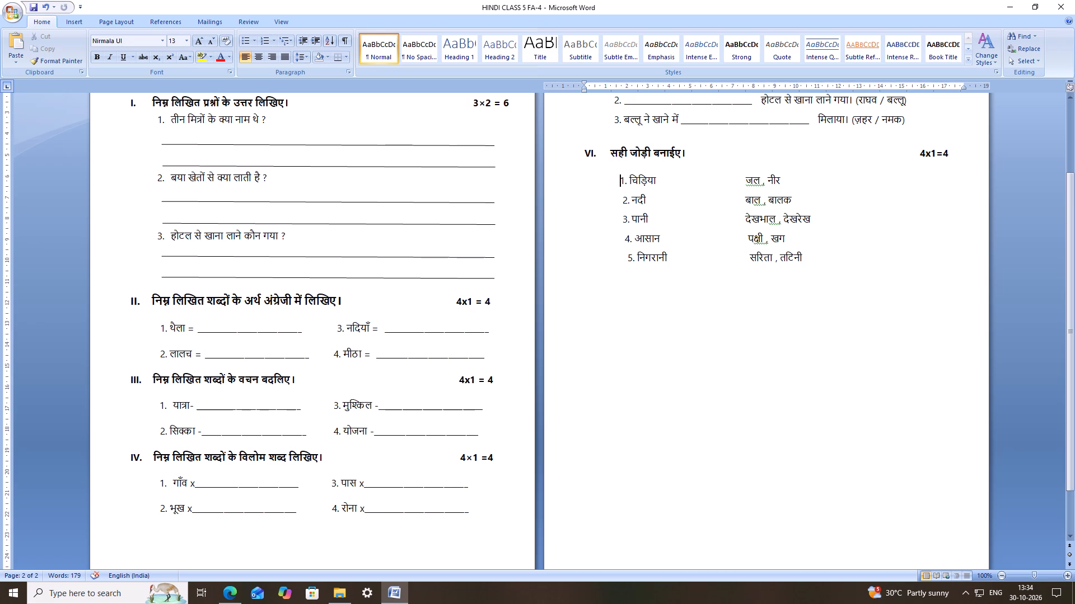
key("Down")
key("Right")
key("BackSpace")
key("Down")
key("Right")
key("Print")
key("BackSpace")
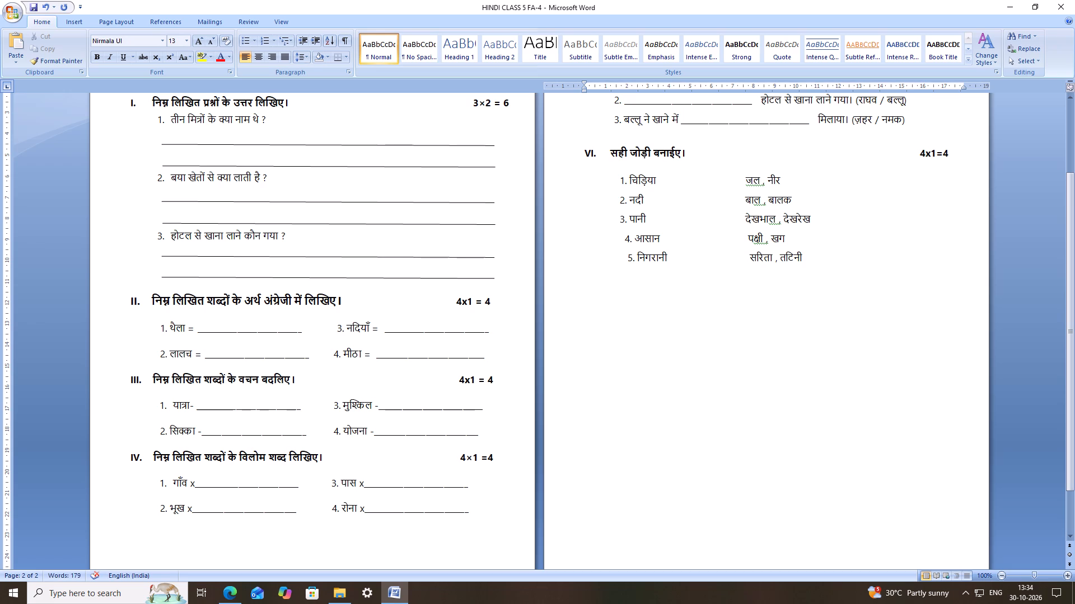
Remove the extra leading spaces before items 4 and 5 of section VI, lining their numbers up with item 1, and save the paper.
key("Down")
key("BackSpace")
key("BackSpace")
key("Down")
key("BackSpace")
key("BackSpace")
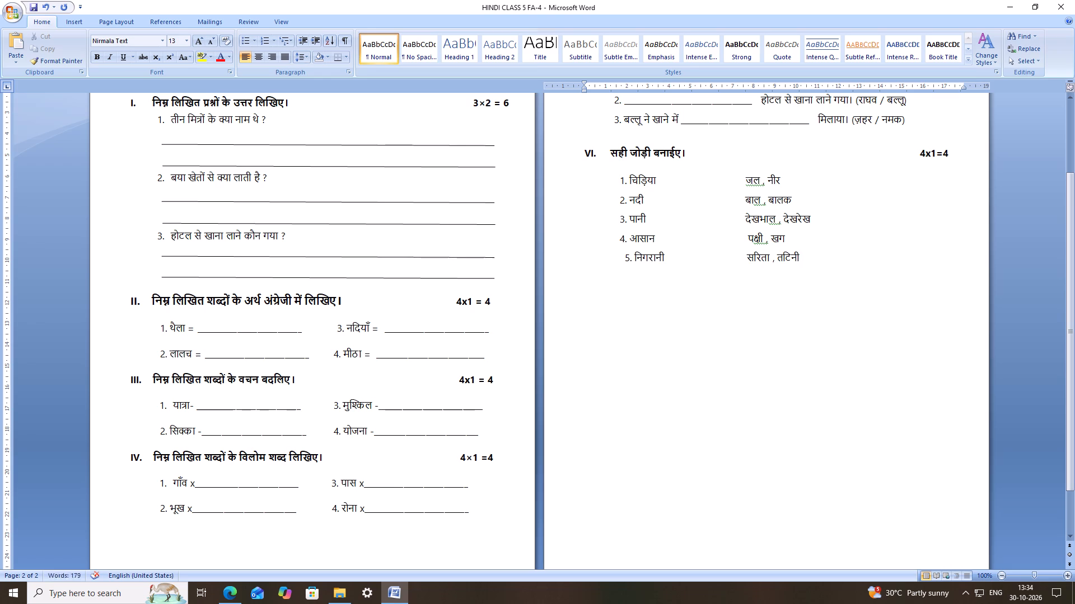
key("BackSpace")
left_click(670, 287)
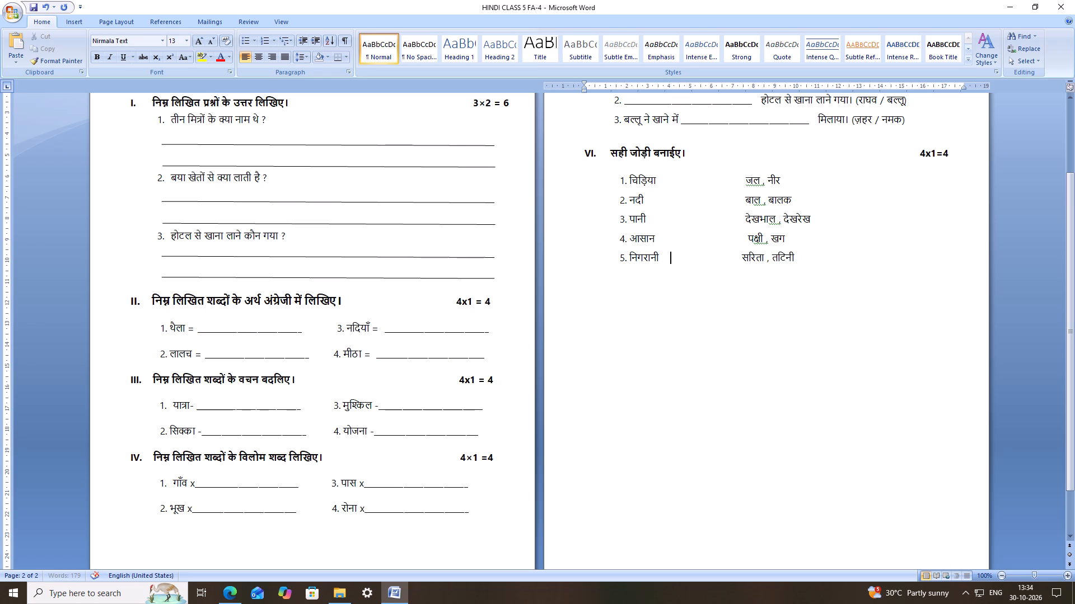
key("ctrl+s")
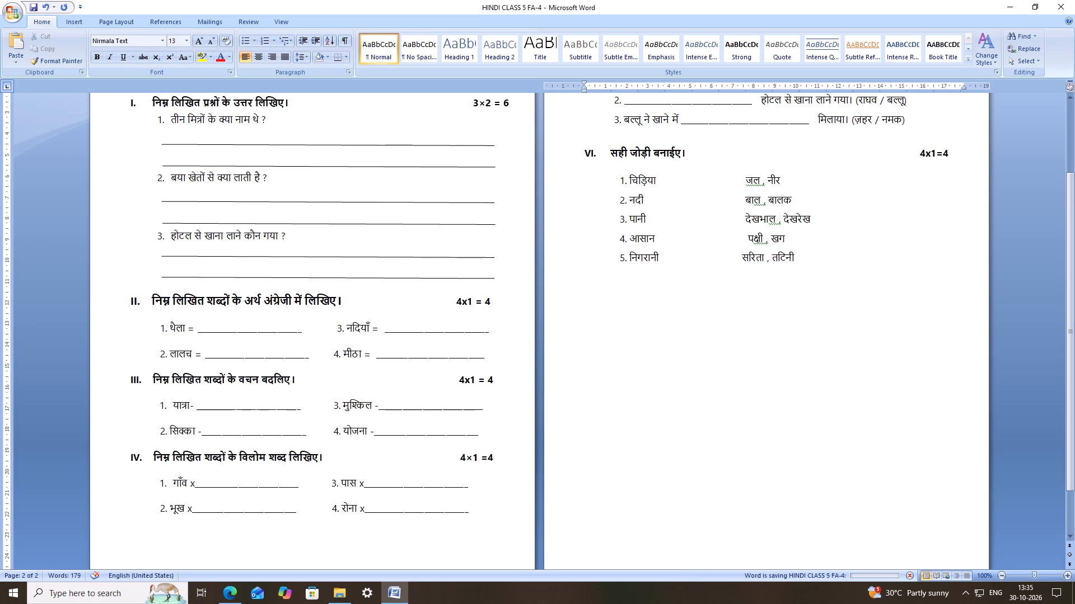
Adjust the spaces before "सरिता , तटिनी" and "पक्षी , खग" in section VI to line them up with the answers above, and save the paper.
key("ctrl+s")
key("ctrl+s")
left_click(740, 255)
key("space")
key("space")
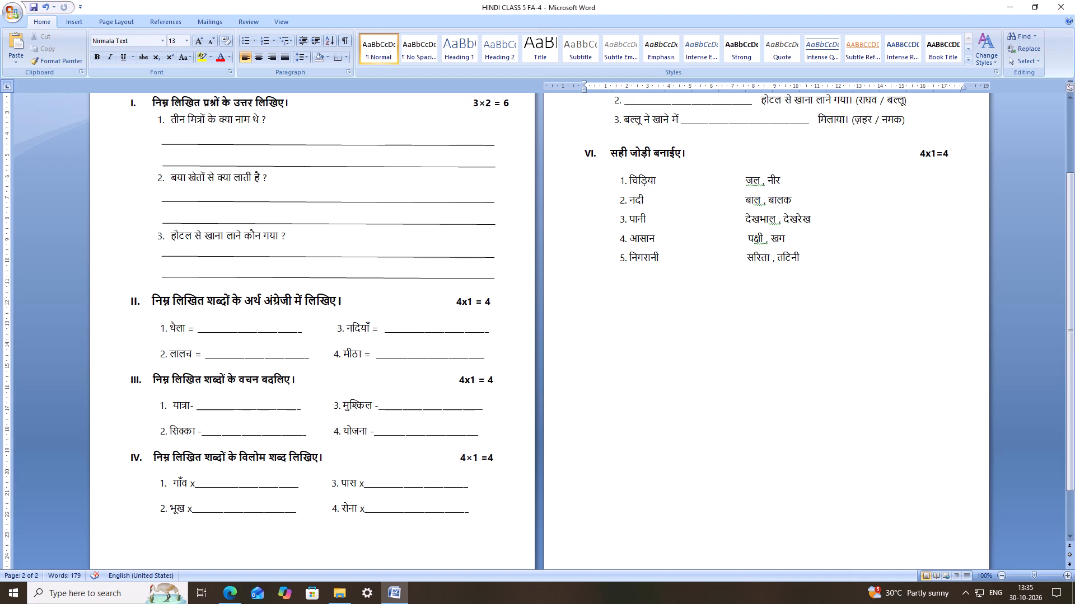
left_click(749, 236)
key("BackSpace")
left_click(765, 287)
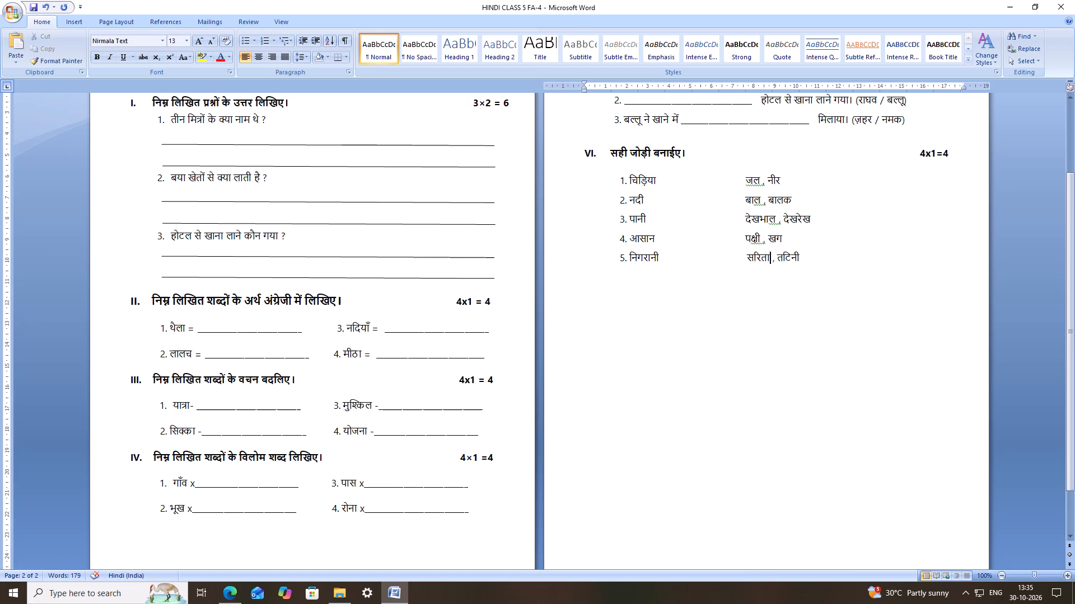
key("ctrl+s")
key("ctrl+s")
key("ctrl+s")
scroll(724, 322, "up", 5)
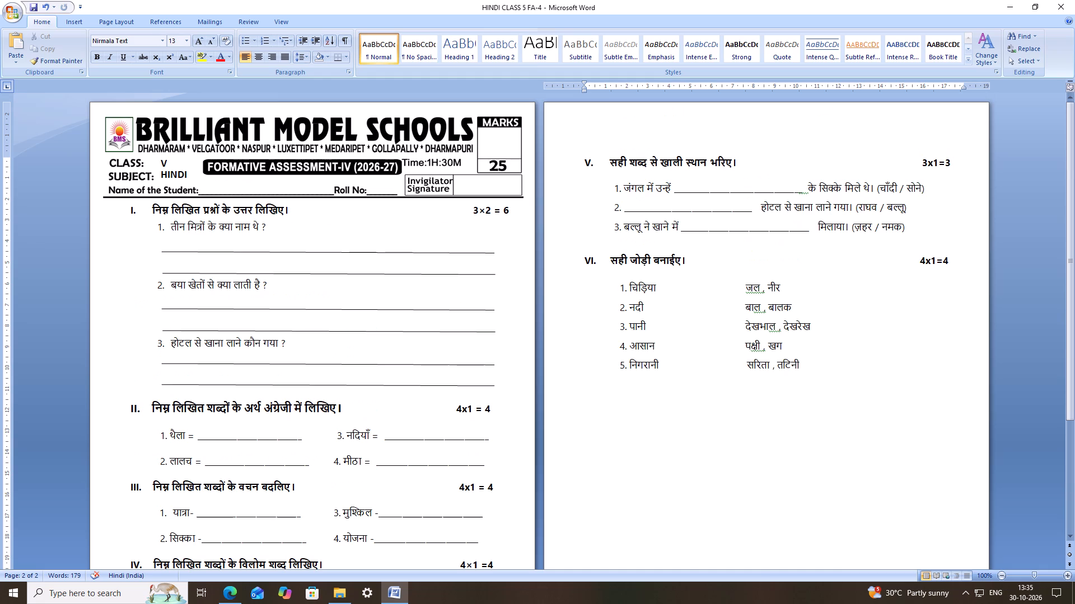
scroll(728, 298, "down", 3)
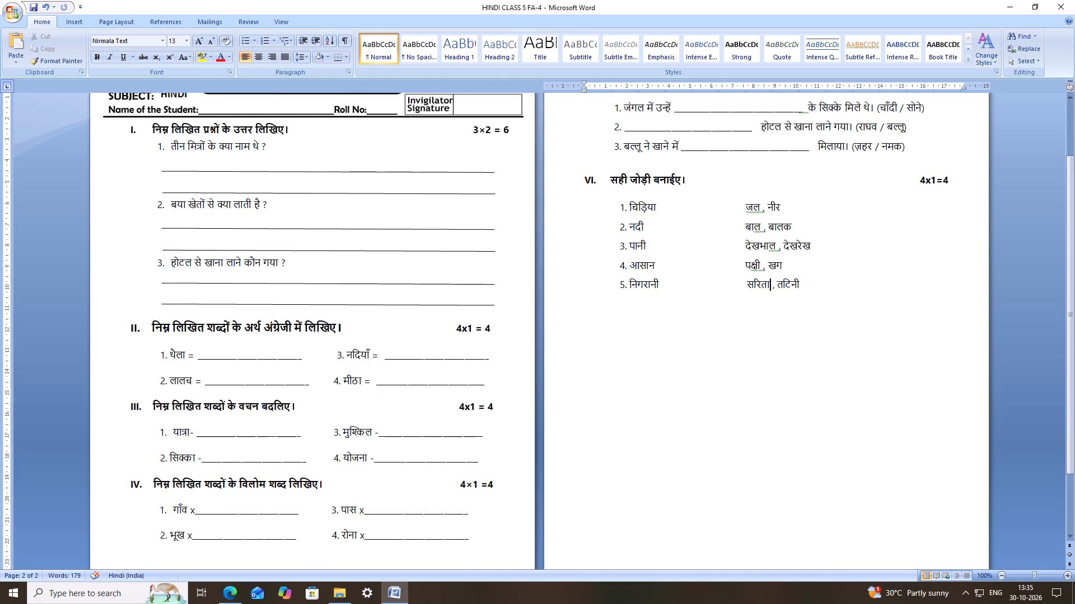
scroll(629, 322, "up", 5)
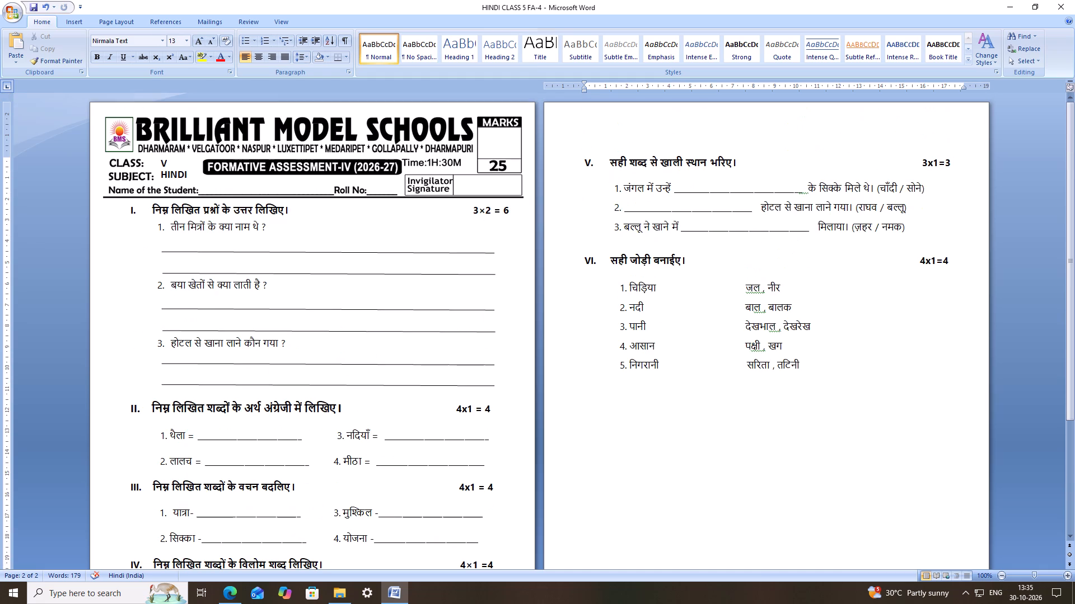